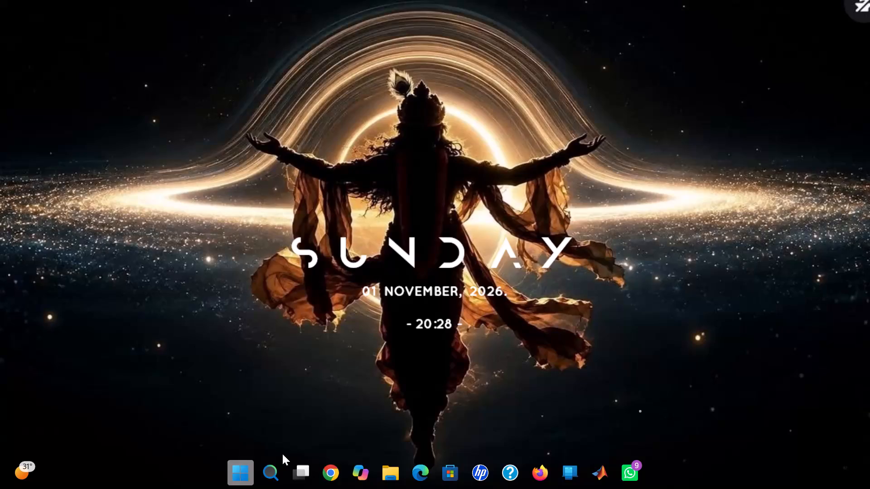
Open Google Chrome with the sode-edu.in work profile.
click(328, 466)
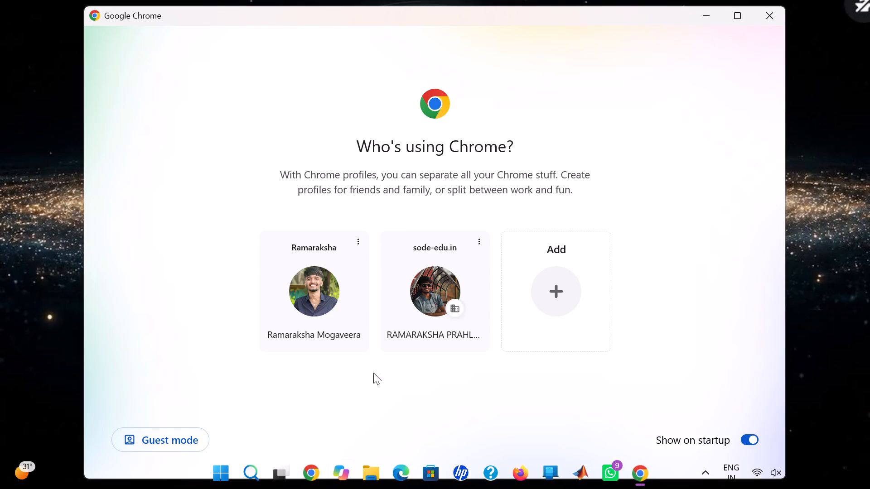
click(418, 307)
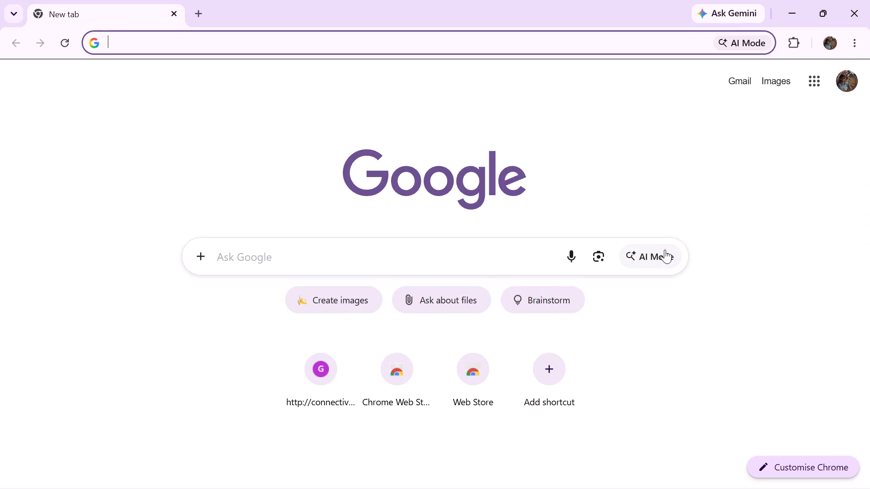
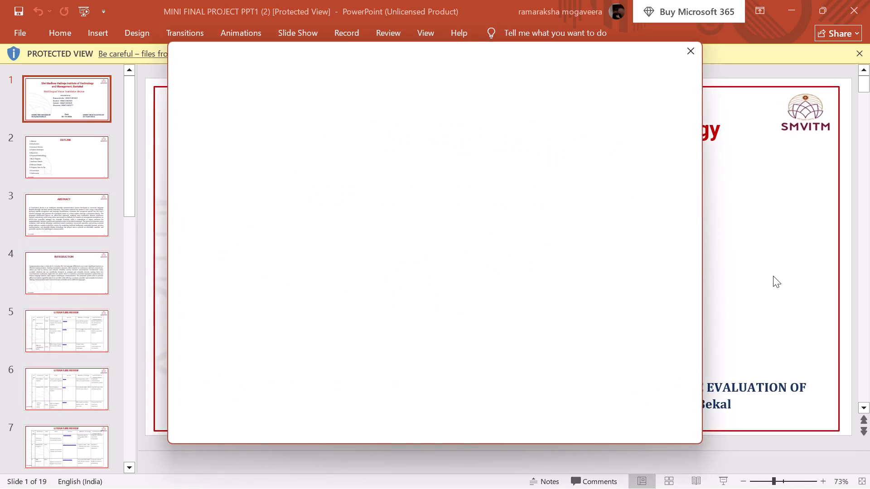
Dismiss the pop-up dialog and close the MINI FINAL PROJECT PPT1 (2) presentation in PowerPoint.
click(686, 53)
click(850, 6)
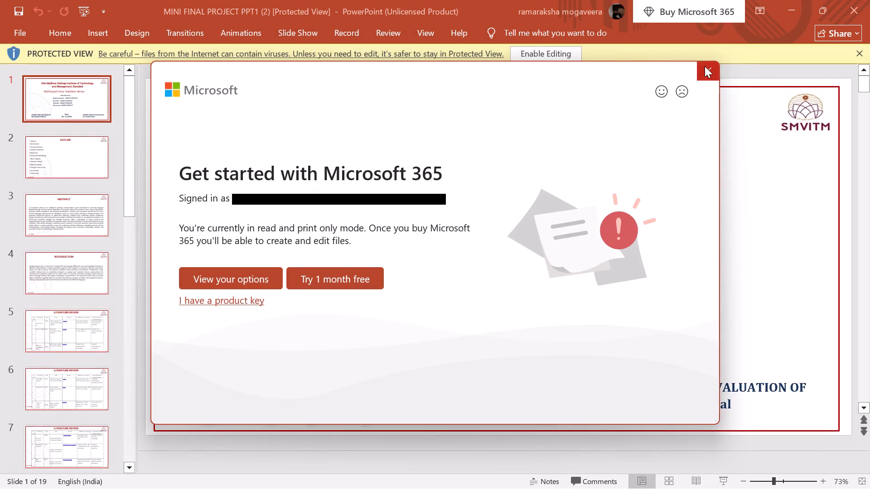
Dismiss the Microsoft 365 sign-up and free-trial offers without starting a trial, returning to the presentation's title slide.
click(704, 66)
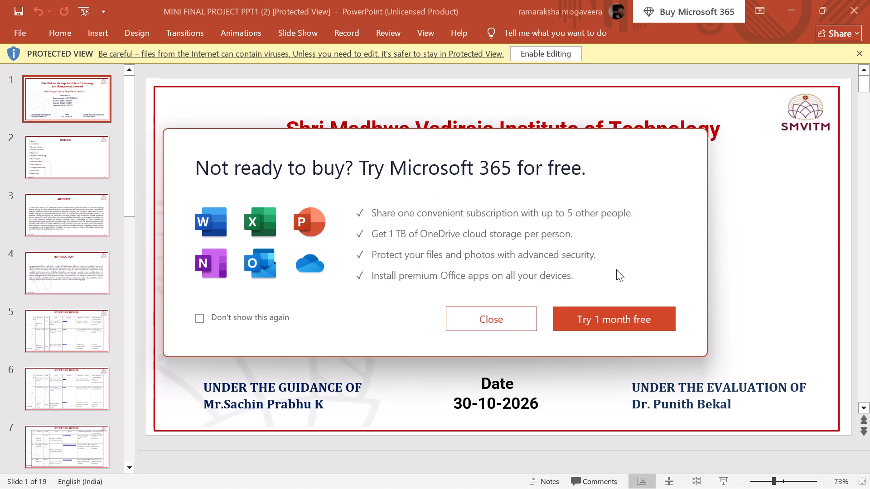
click(496, 324)
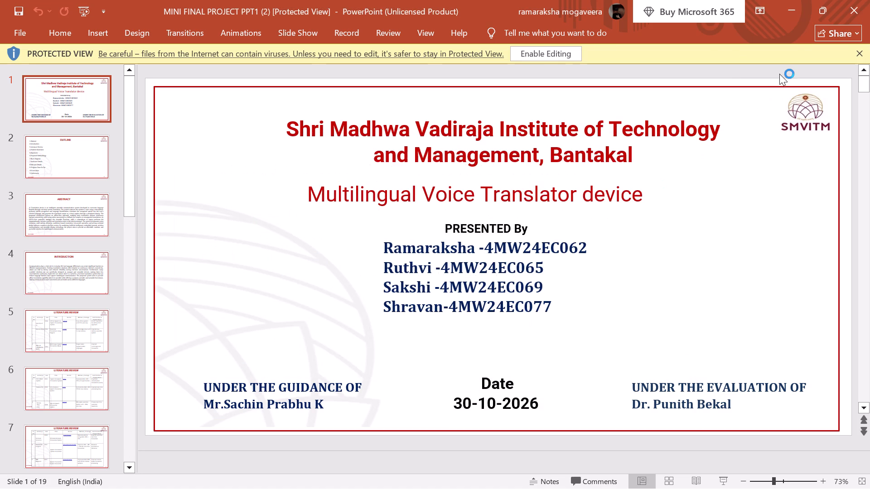
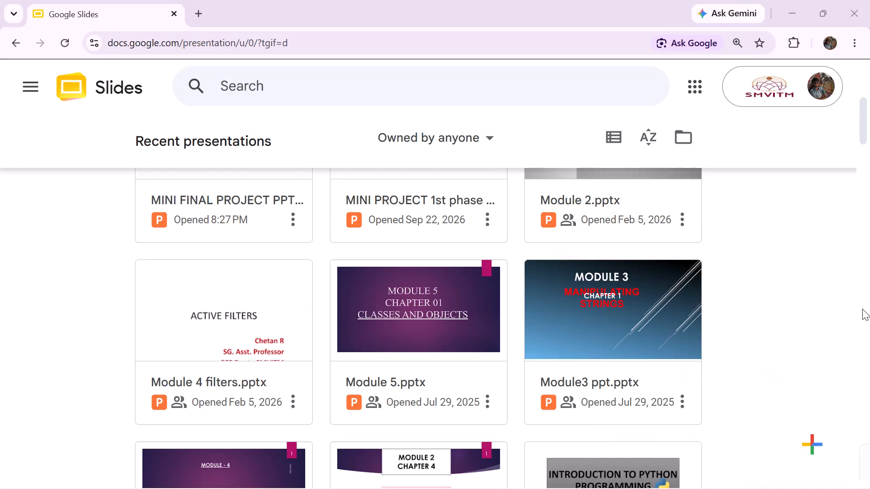
Switch to Google Slides in Chrome, look through the recent presentations, and return to the new tab page.
drag(869, 344, 869, 290)
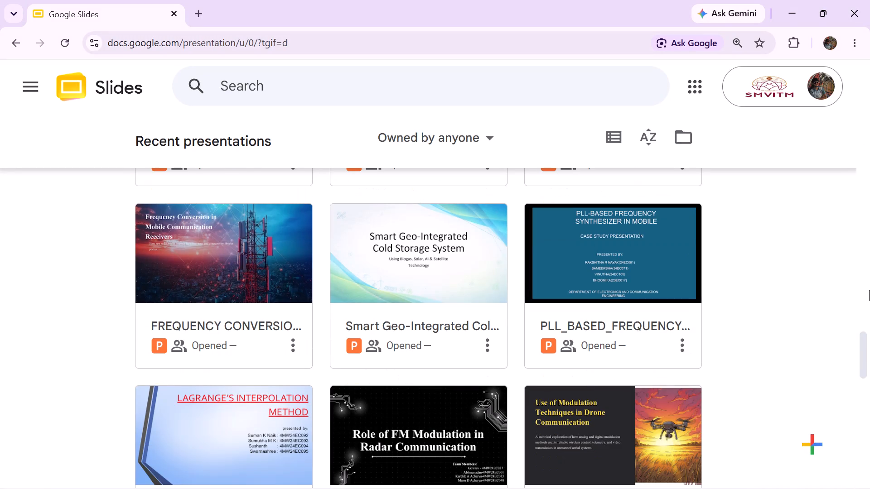
drag(869, 290, 869, 236)
drag(867, 352, 869, 308)
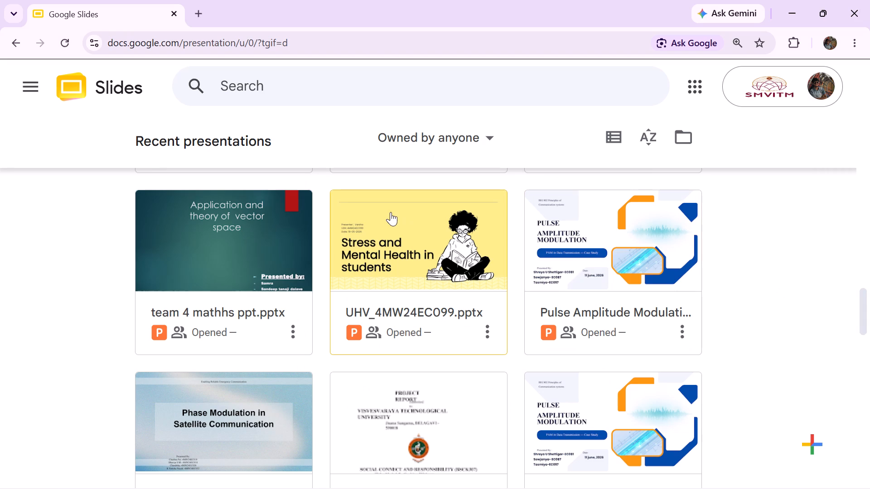
click(25, 42)
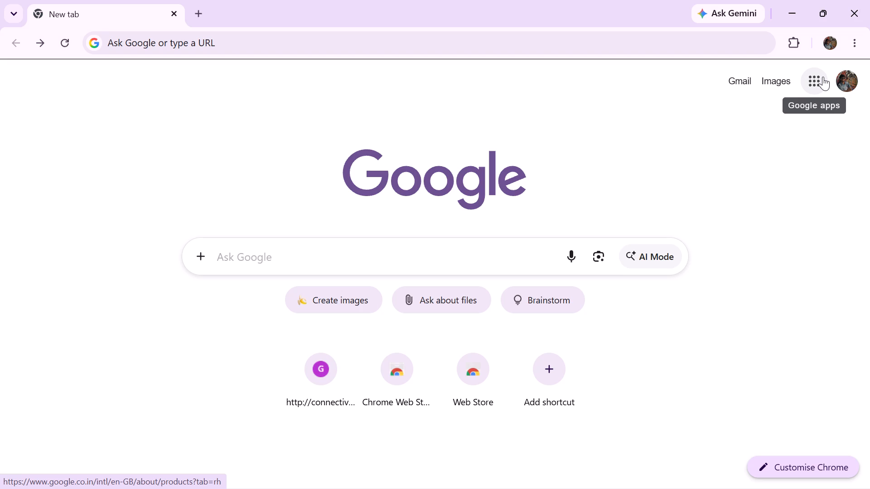
View the recent MINI FINAL PROJECT PPT1 presentation in Google Slides, and go back to the new tab page.
click(813, 76)
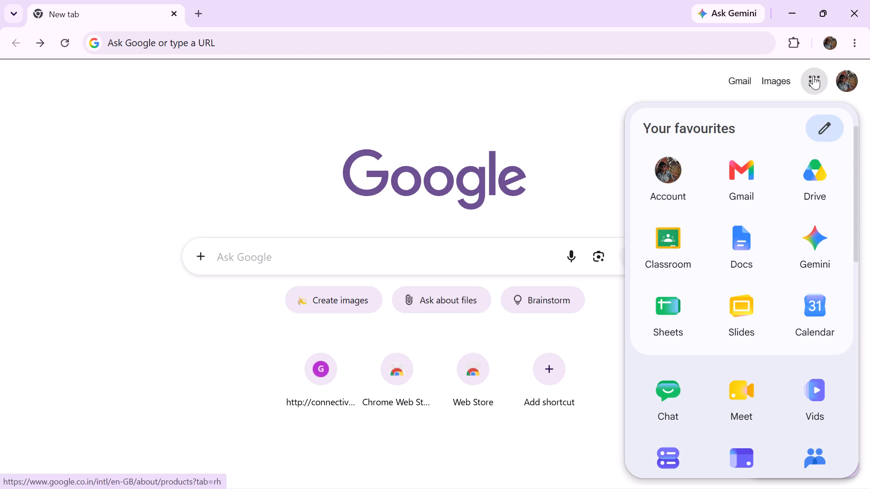
click(754, 319)
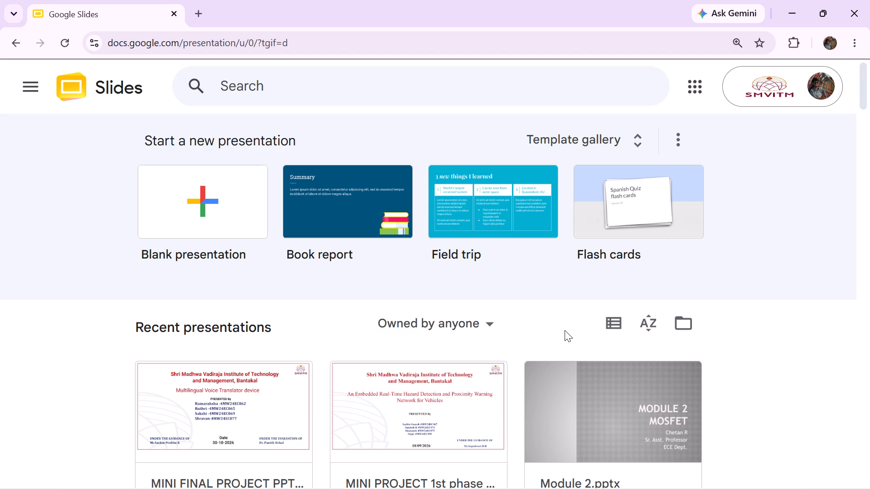
click(299, 484)
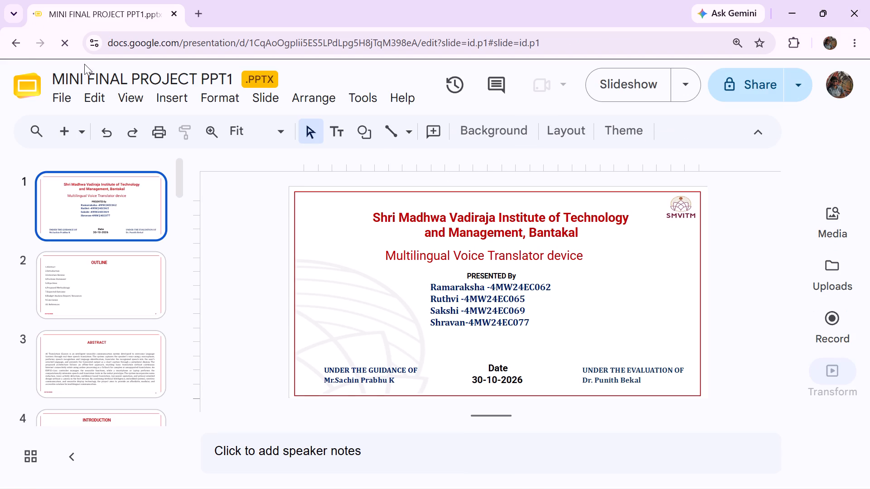
click(14, 43)
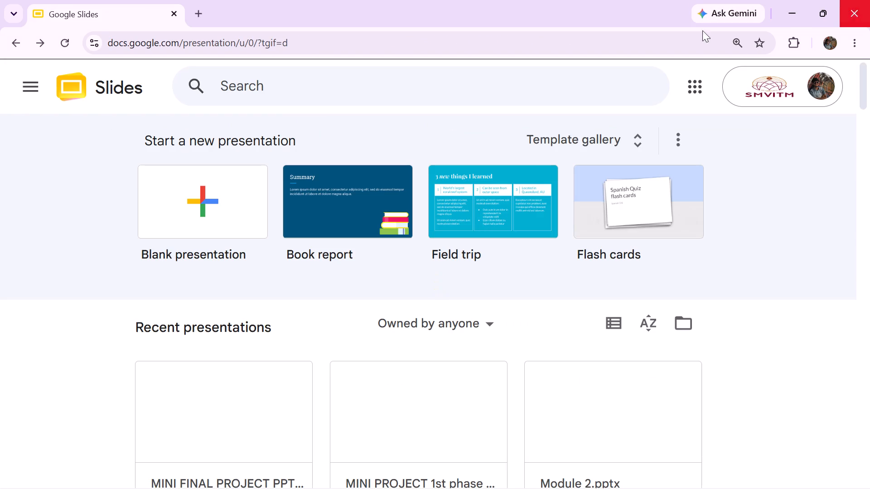
click(16, 44)
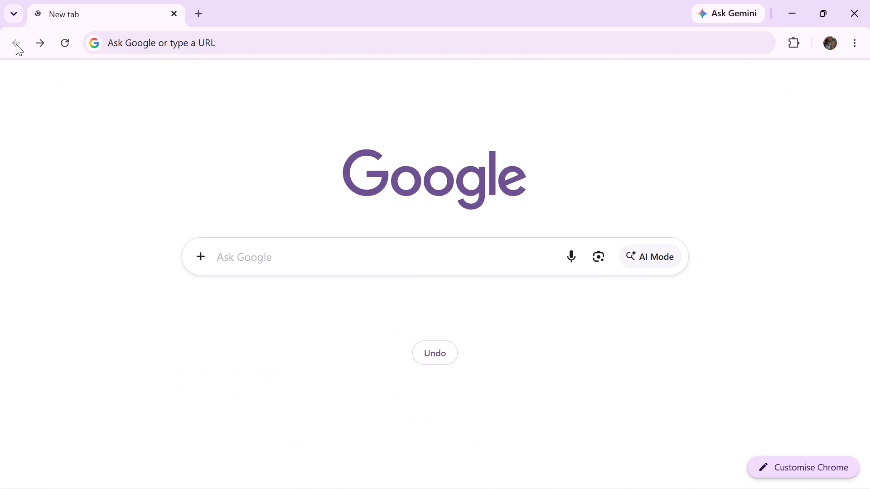
Open the ppt folder in Google Drive.
click(807, 81)
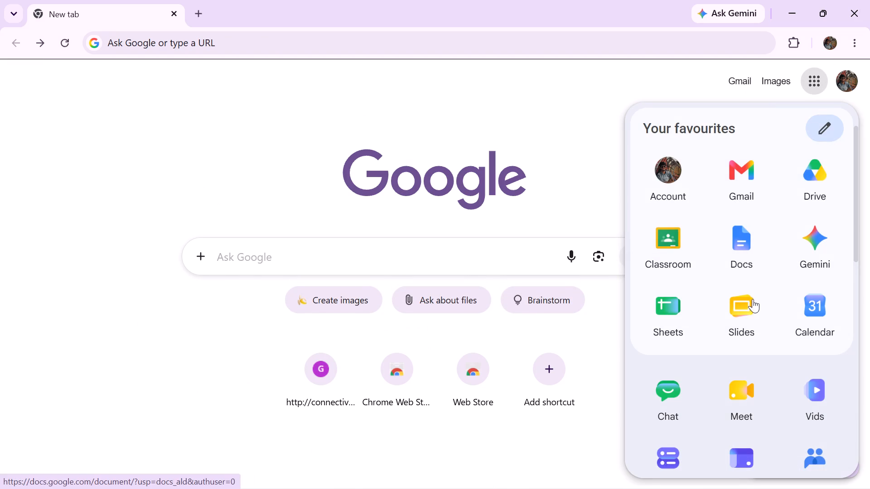
click(806, 181)
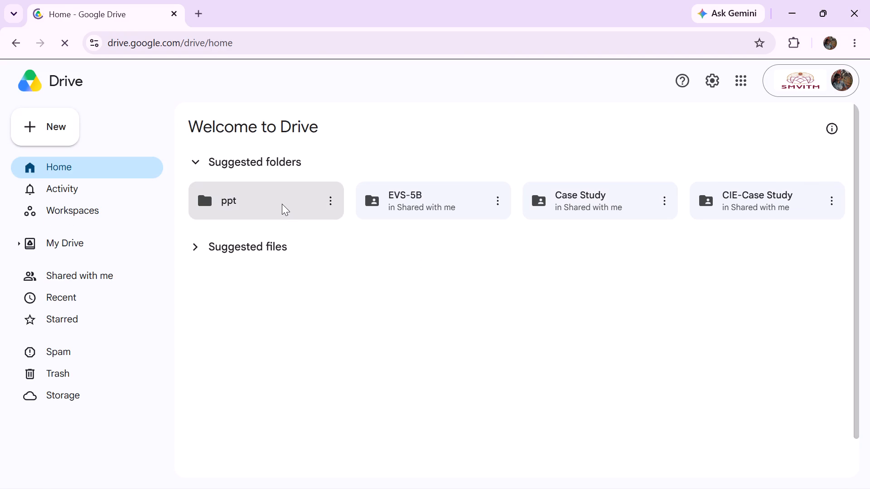
click(282, 204)
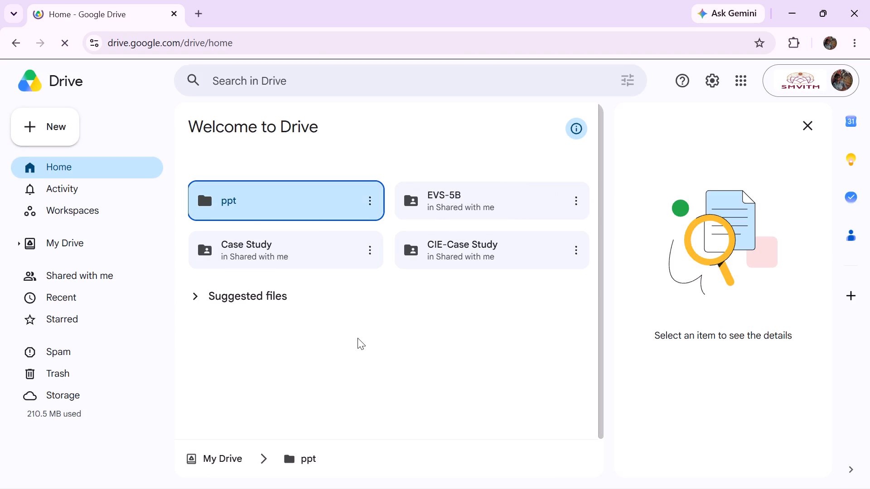
double_click(330, 206)
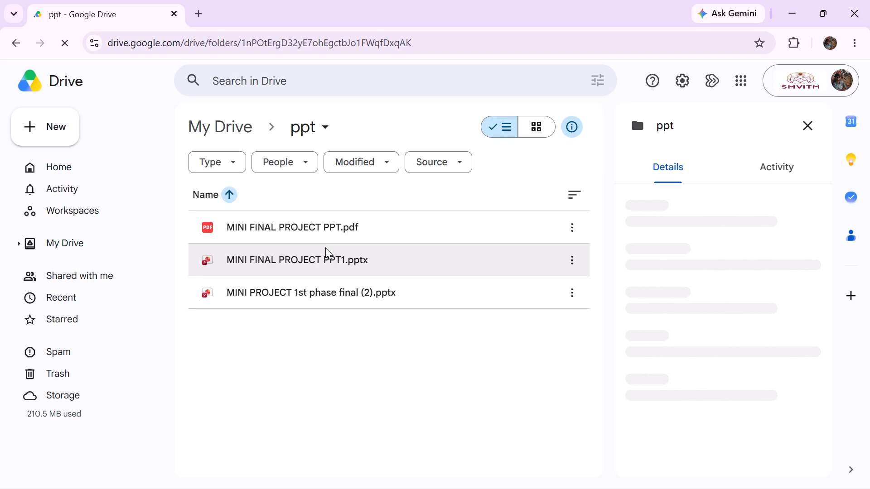
Upload MINI FINAL PROJECT PPT1 (2) into the ppt folder, replacing the existing file, and dismiss the upload notice.
right_click(291, 341)
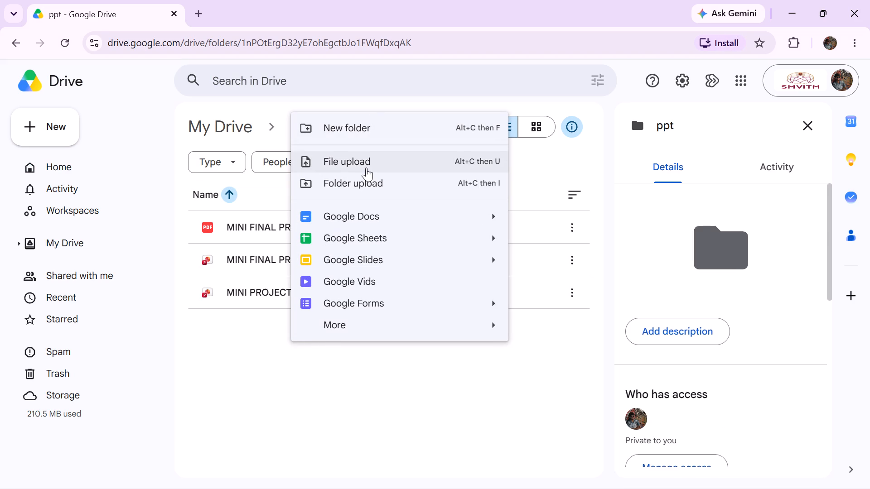
click(366, 168)
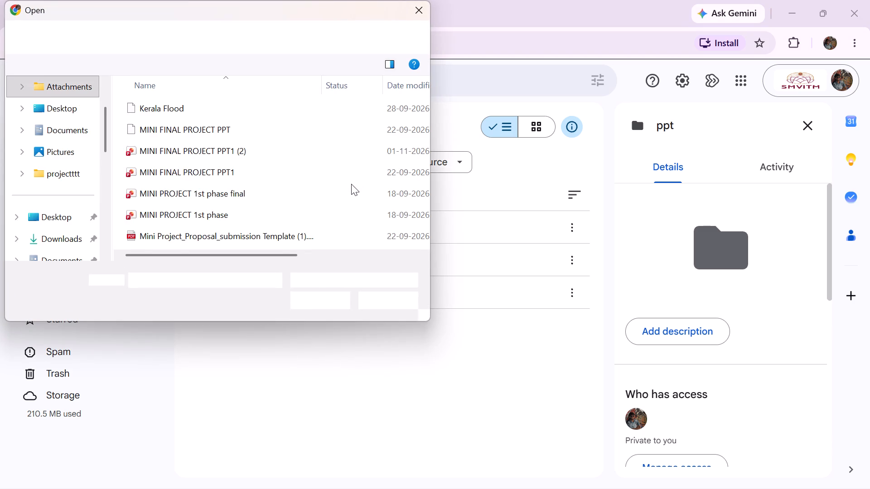
double_click(275, 152)
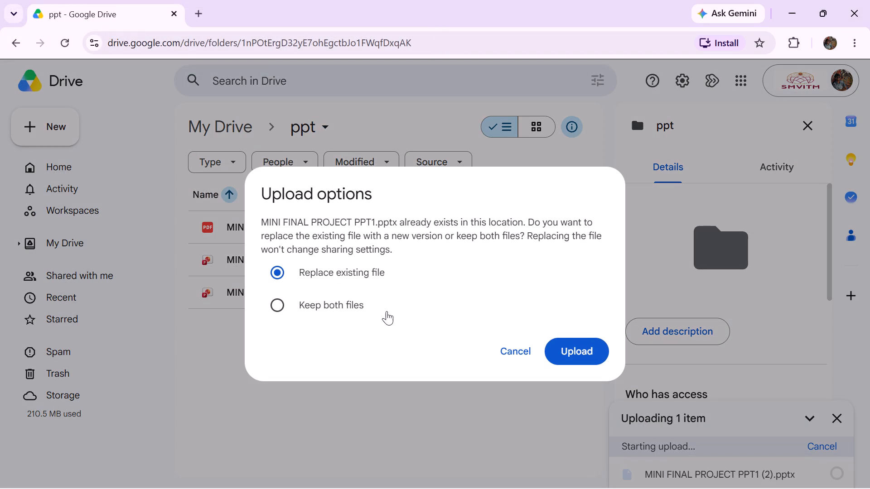
click(565, 355)
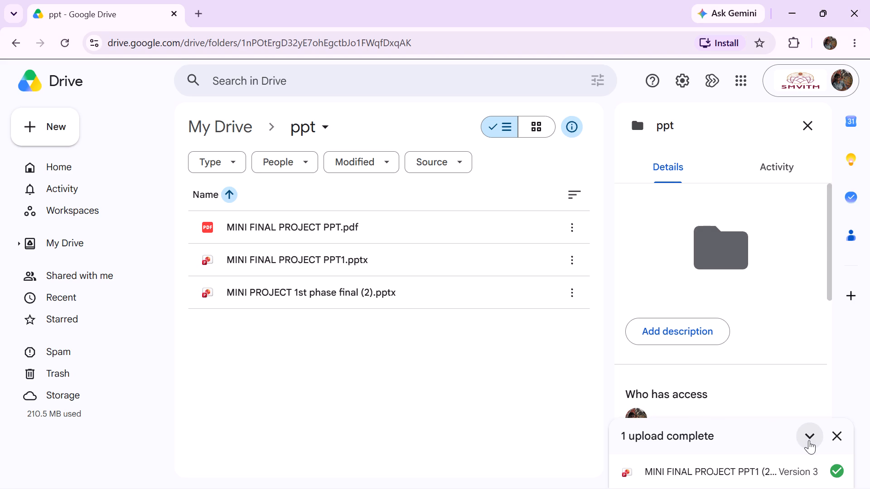
click(843, 433)
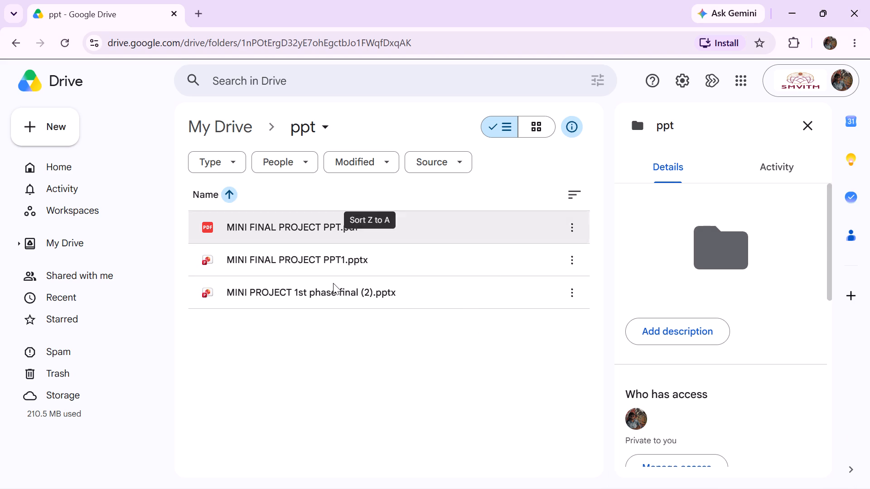
Open the options for adding a new item to the ppt folder.
right_click(335, 326)
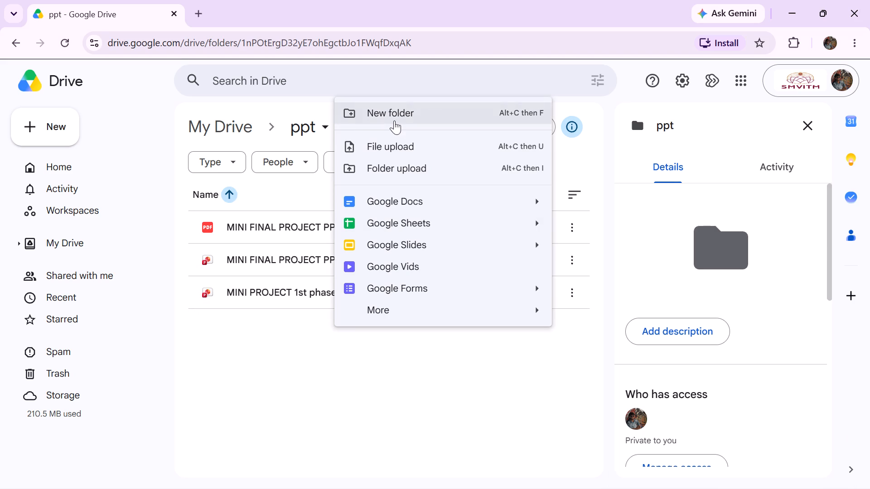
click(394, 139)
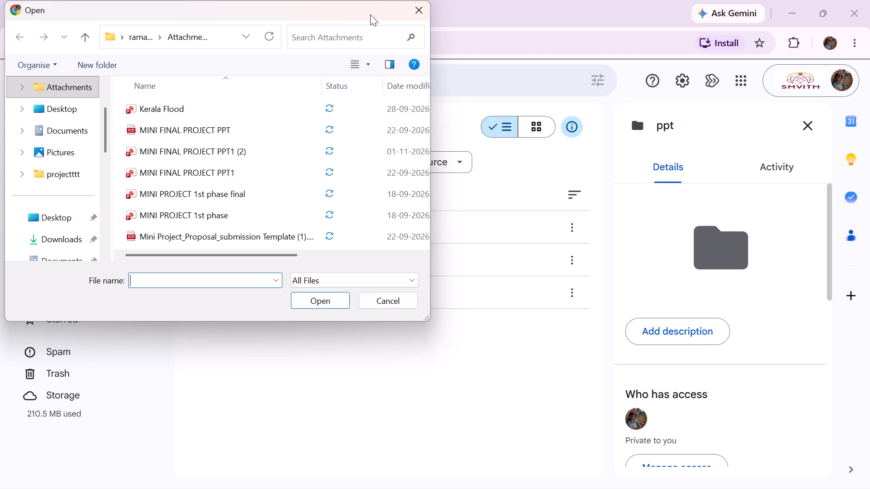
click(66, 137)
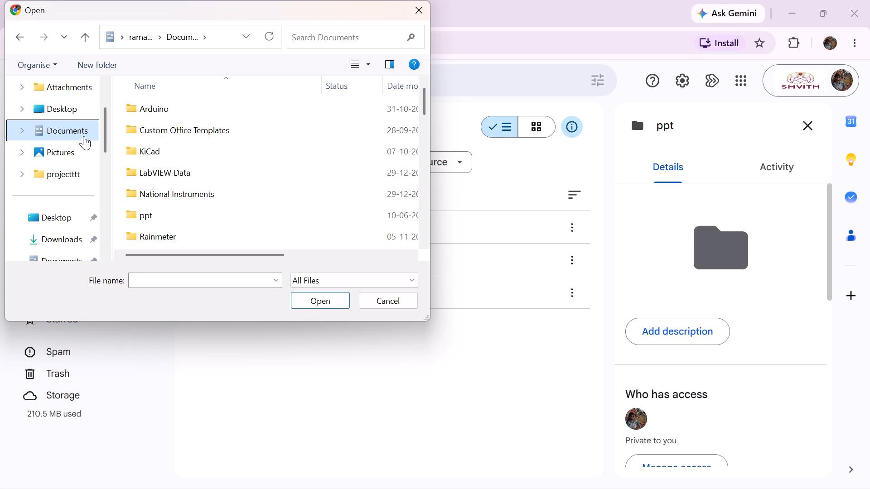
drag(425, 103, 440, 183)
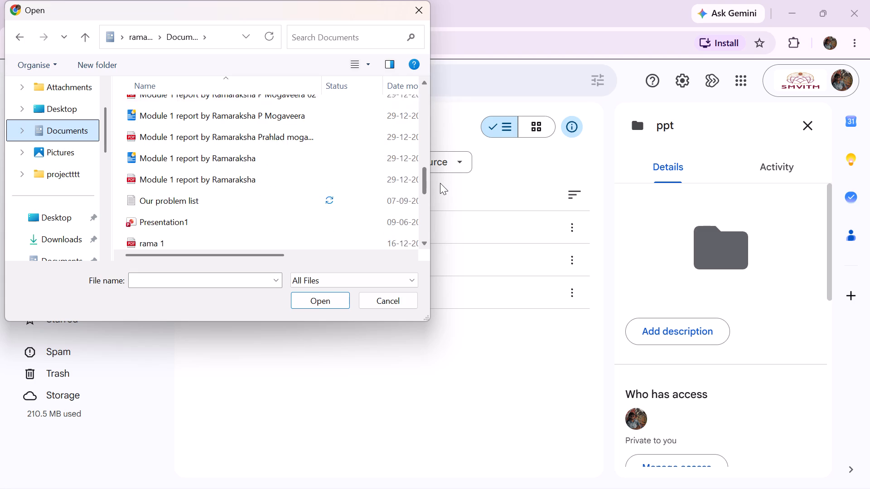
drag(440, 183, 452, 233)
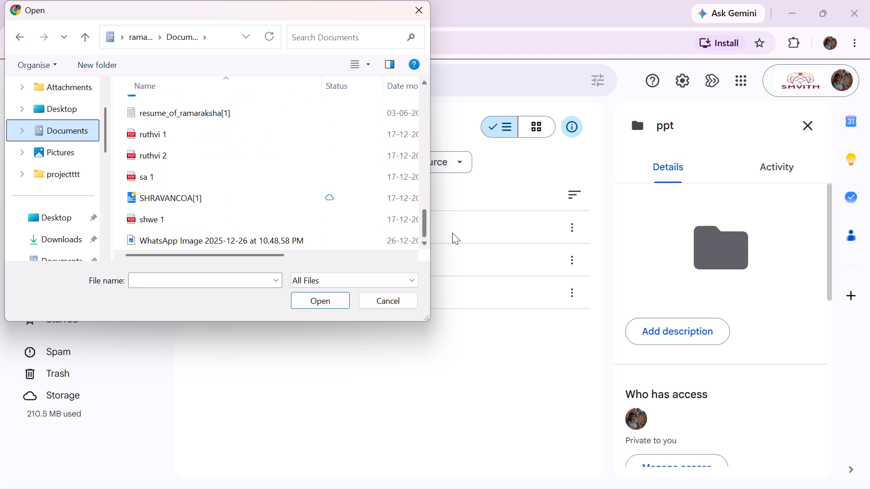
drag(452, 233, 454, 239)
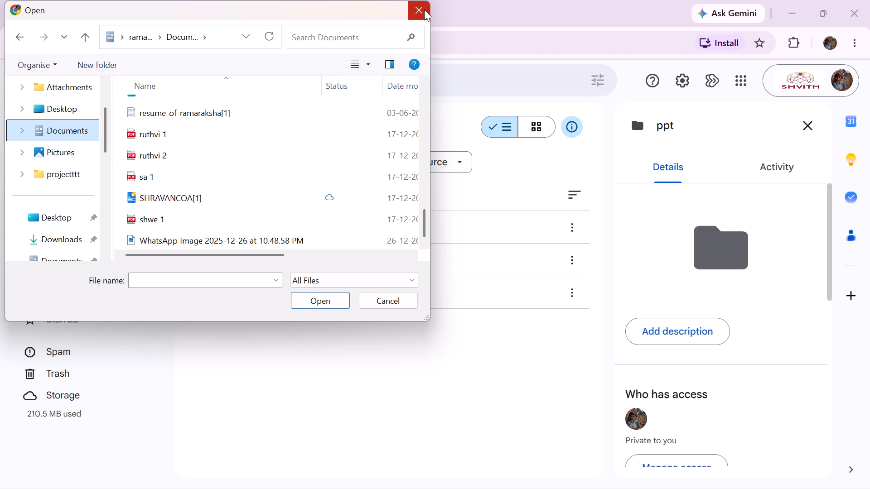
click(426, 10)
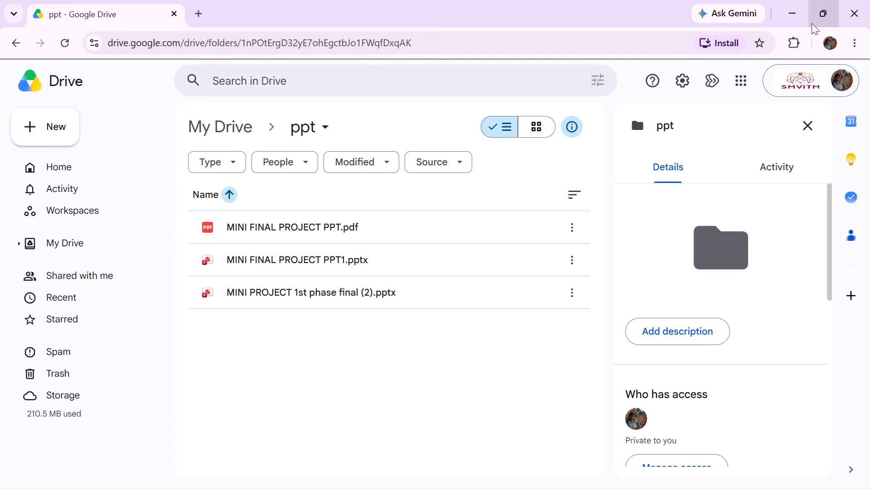
Minimize the browser window showing the ppt folder to reach the desktop.
click(785, 12)
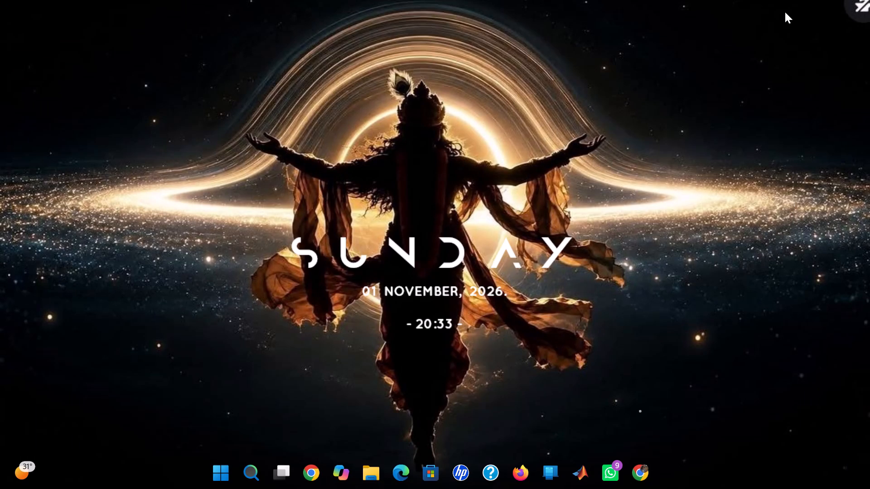
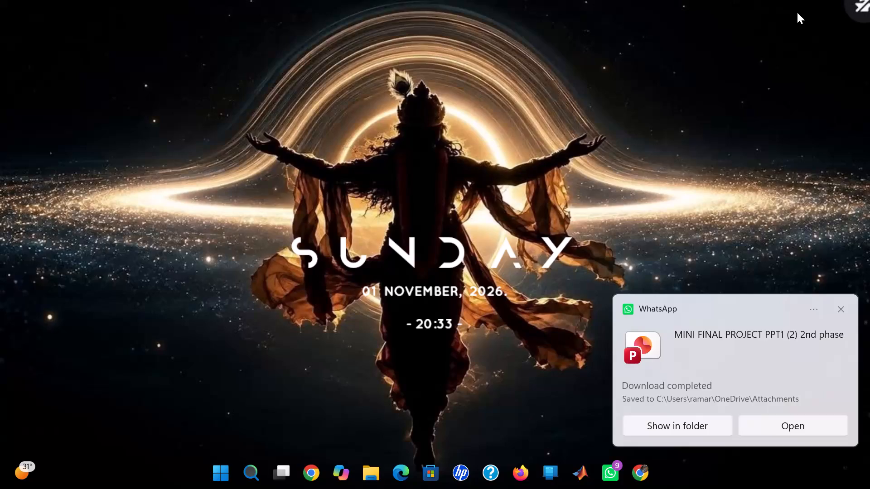
Switch back to the ppt folder in Google Drive in Chrome and start a file upload into it.
click(628, 478)
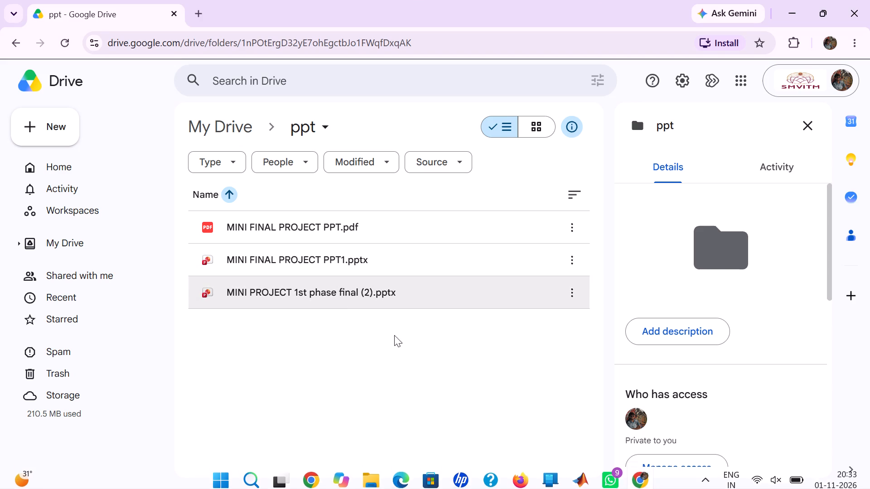
right_click(431, 368)
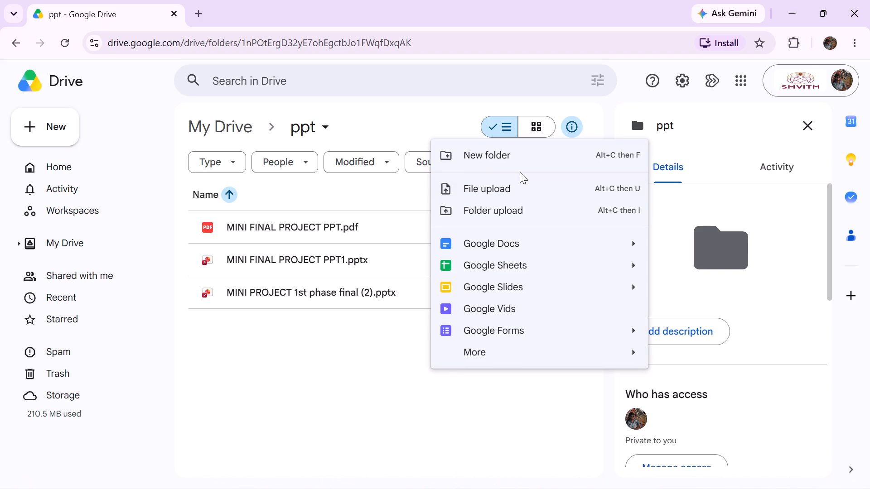
click(517, 185)
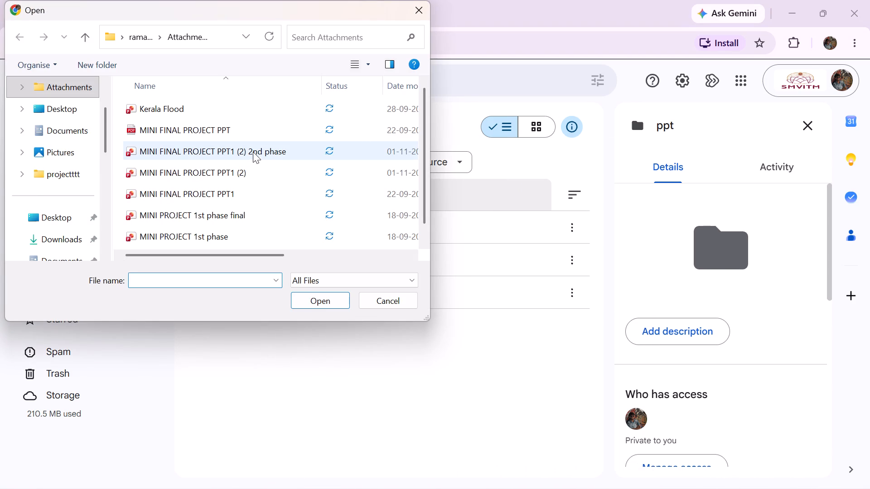
Upload MINI FINAL PROJECT PPT1 (2) 2nd phase into the ppt folder and dismiss the upload notice.
double_click(229, 147)
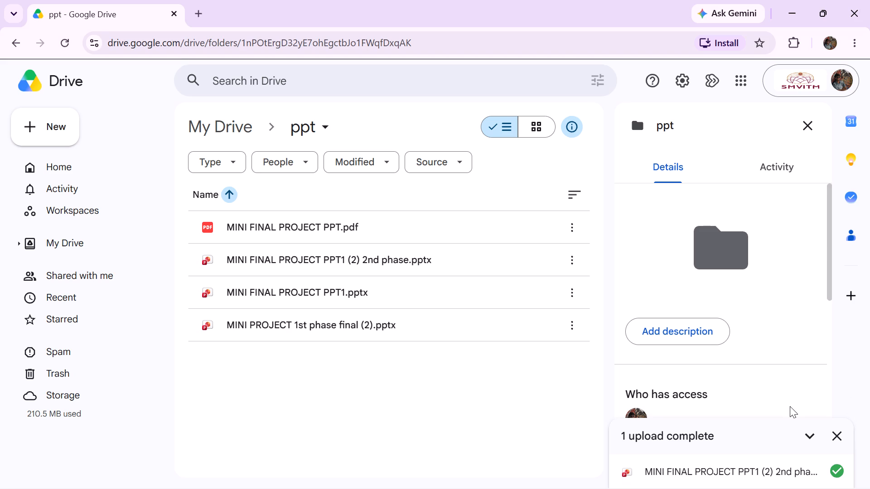
click(833, 436)
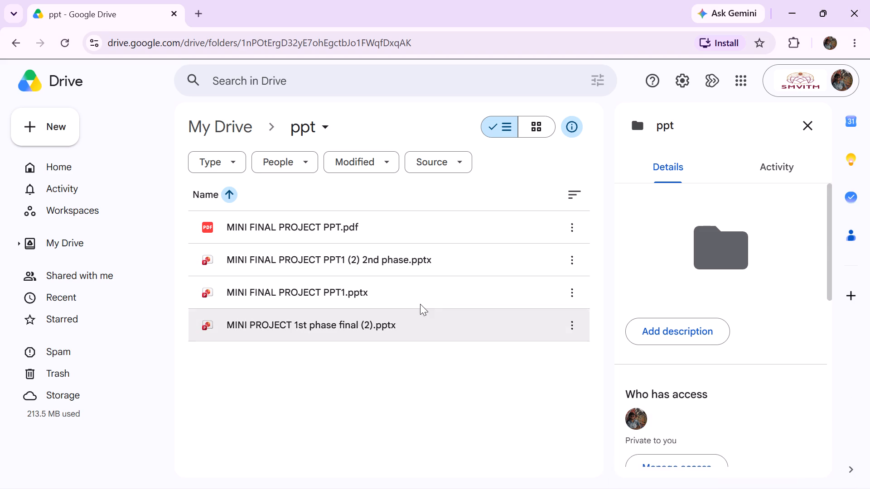
Open MINI PROJECT 1st phase final (2) from the ppt folder in Google Slides.
double_click(385, 327)
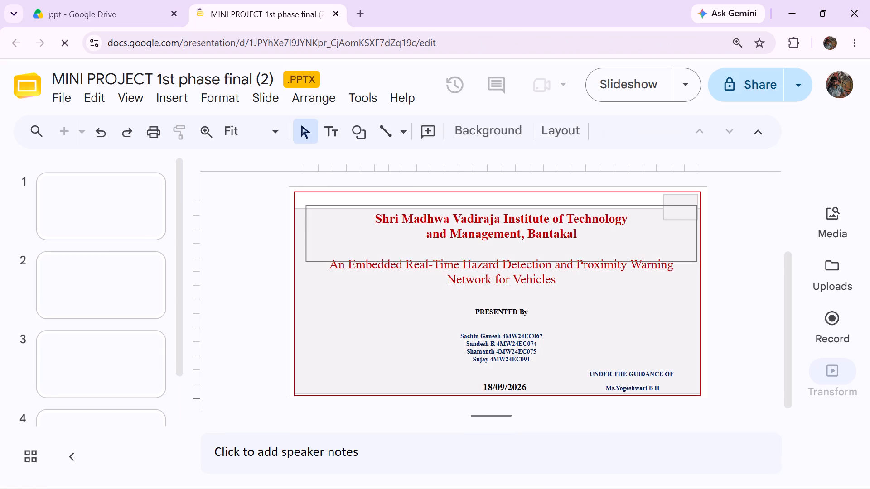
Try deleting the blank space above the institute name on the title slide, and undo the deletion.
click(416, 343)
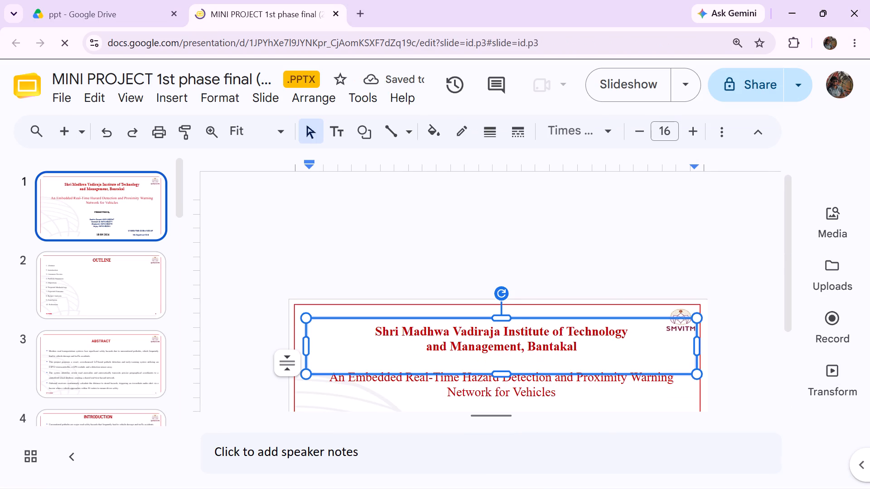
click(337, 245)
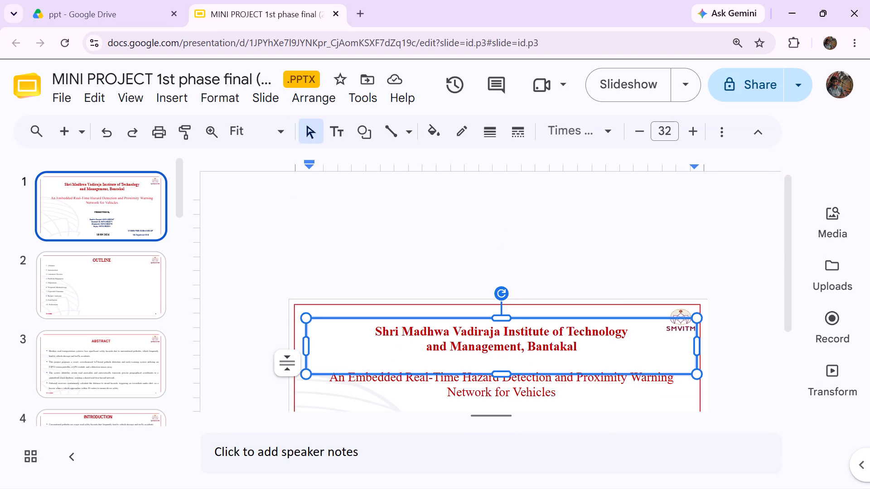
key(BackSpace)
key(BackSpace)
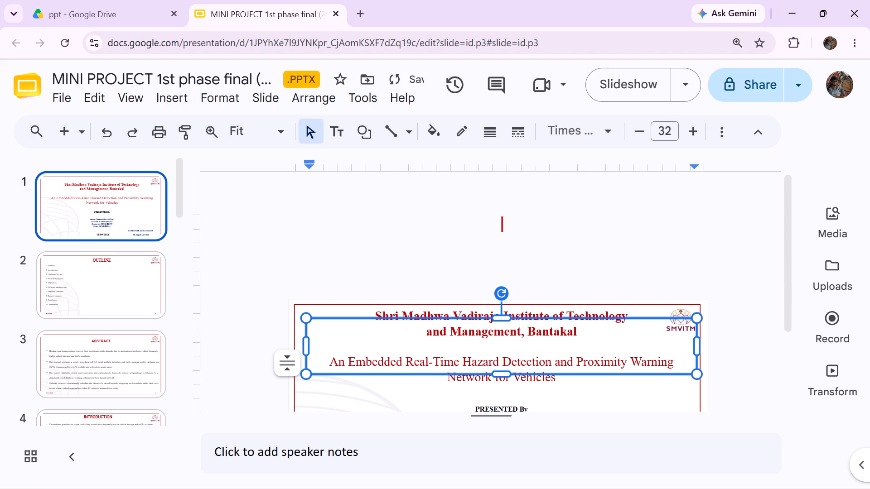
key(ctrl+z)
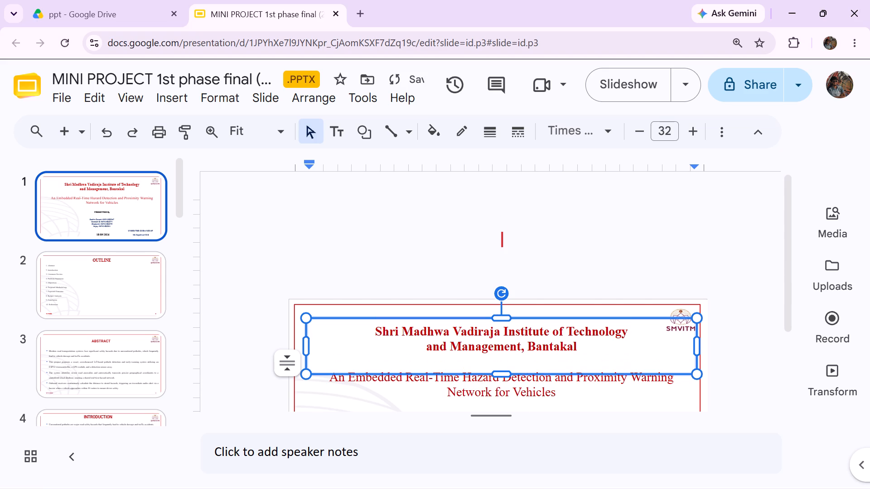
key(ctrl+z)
Look through slides 2 to 6 of the 1st phase presentation, from Outline to Literature Review, and close it.
click(133, 298)
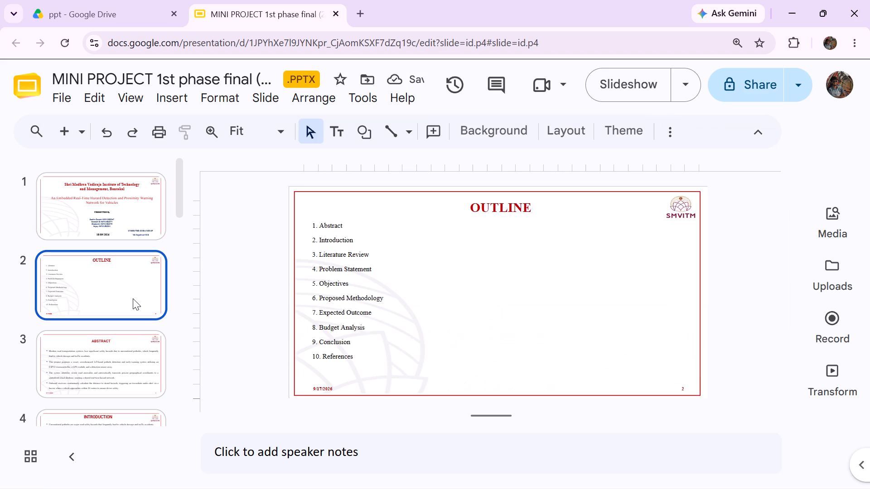
drag(184, 209, 190, 230)
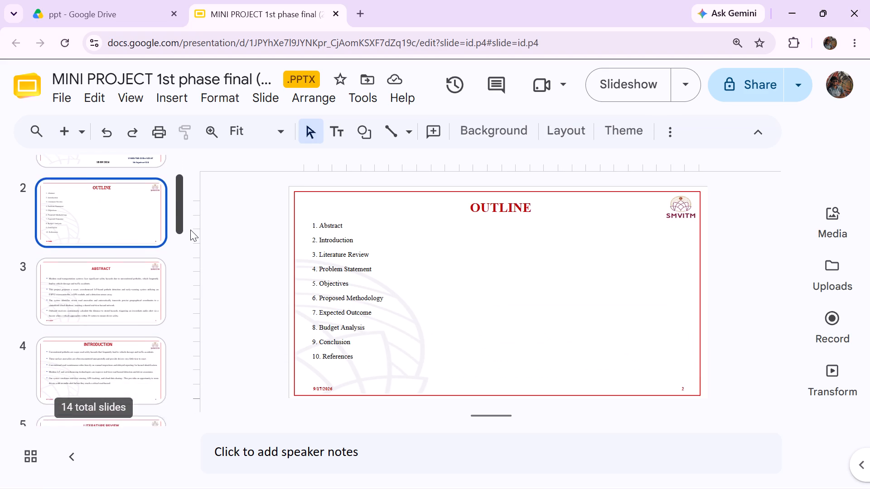
drag(190, 230, 194, 242)
click(128, 244)
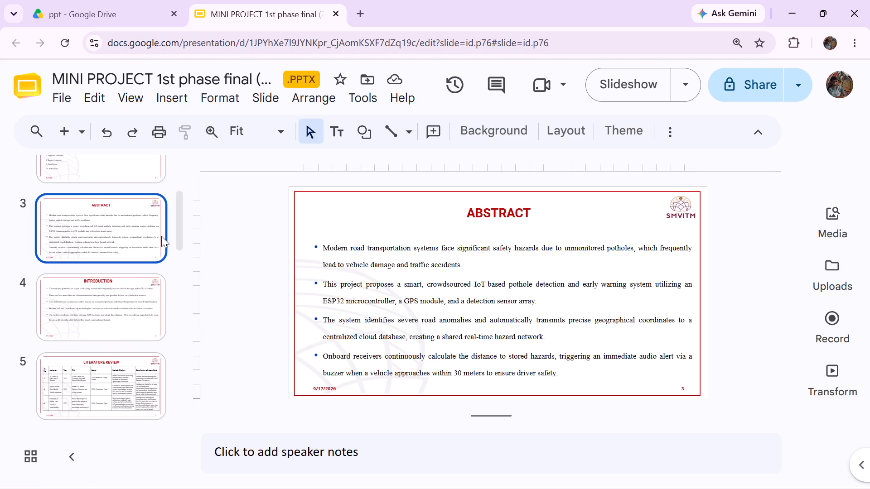
click(126, 300)
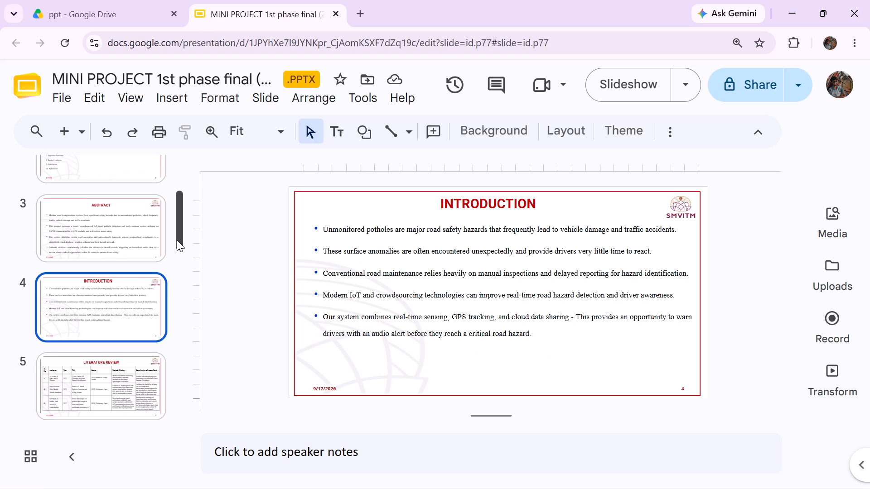
drag(176, 240, 184, 299)
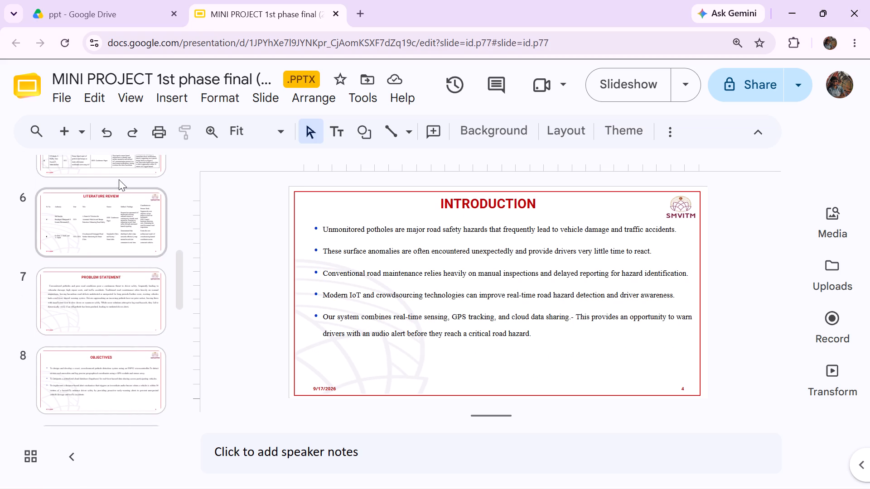
click(114, 166)
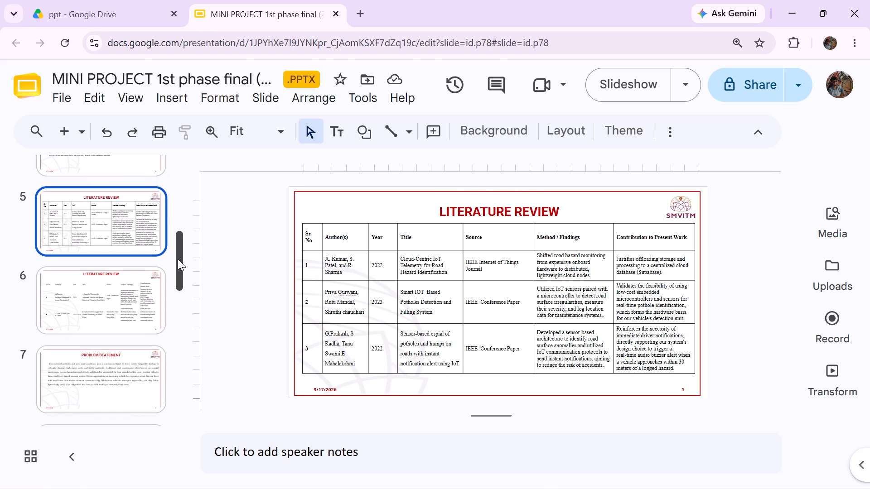
drag(178, 260, 184, 259)
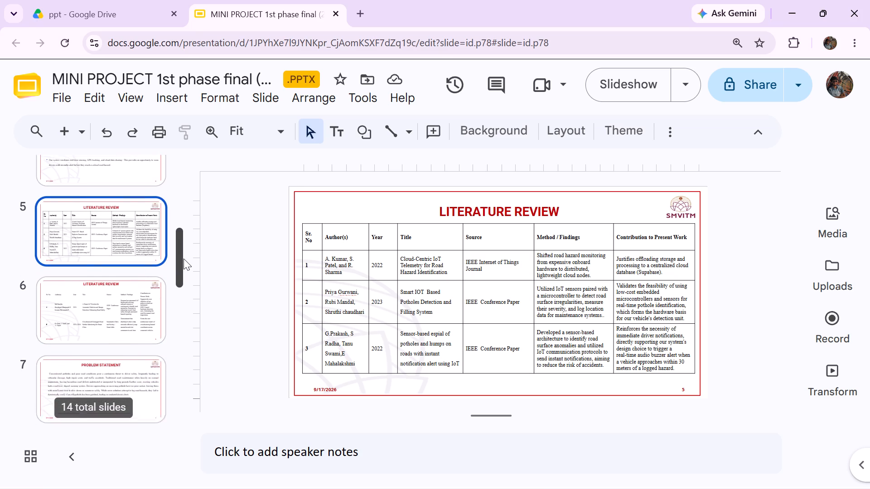
drag(184, 259, 183, 257)
click(143, 285)
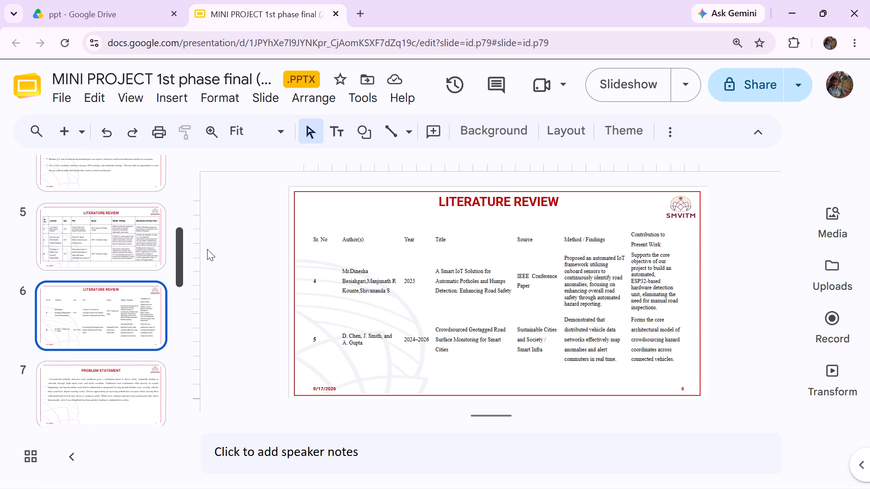
drag(178, 261, 184, 273)
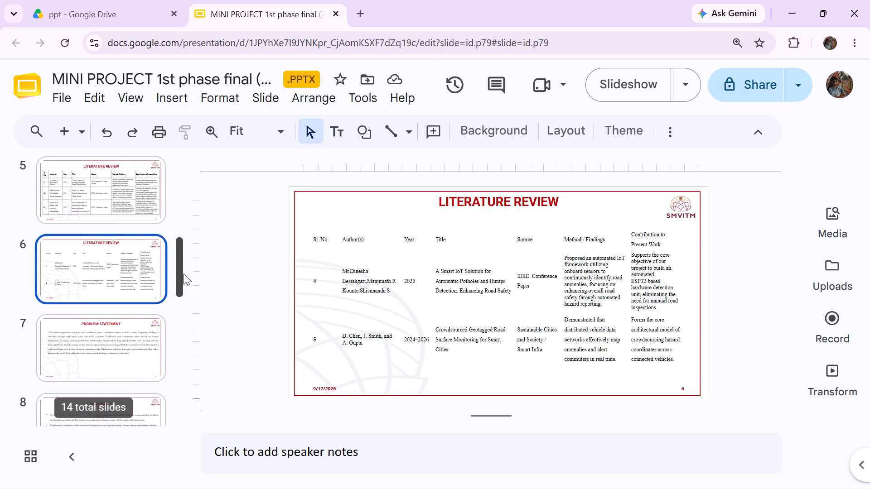
drag(184, 273, 184, 207)
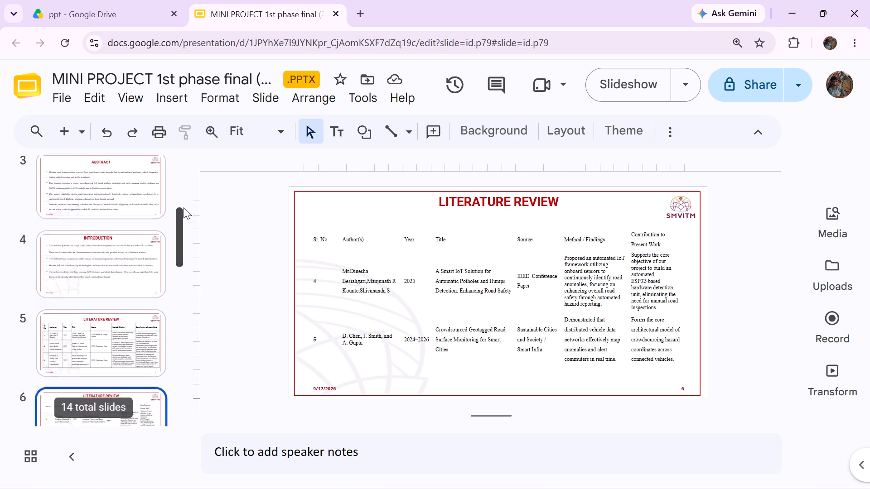
drag(184, 207, 177, 177)
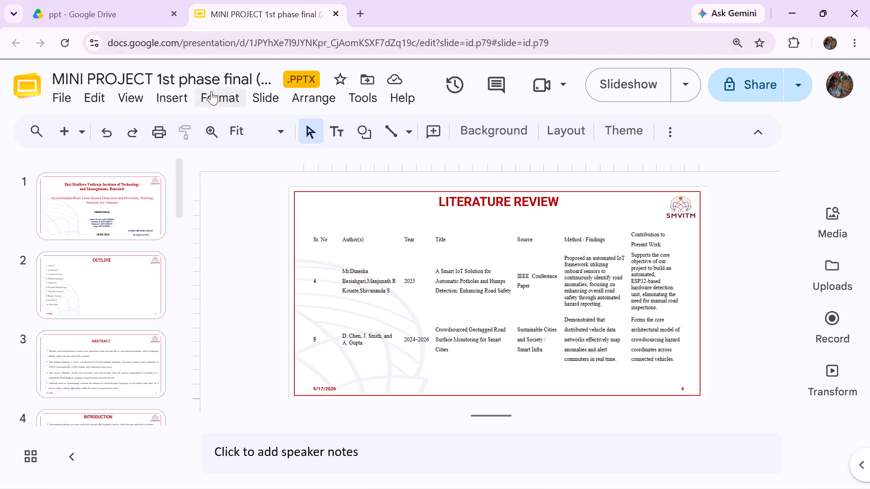
click(338, 10)
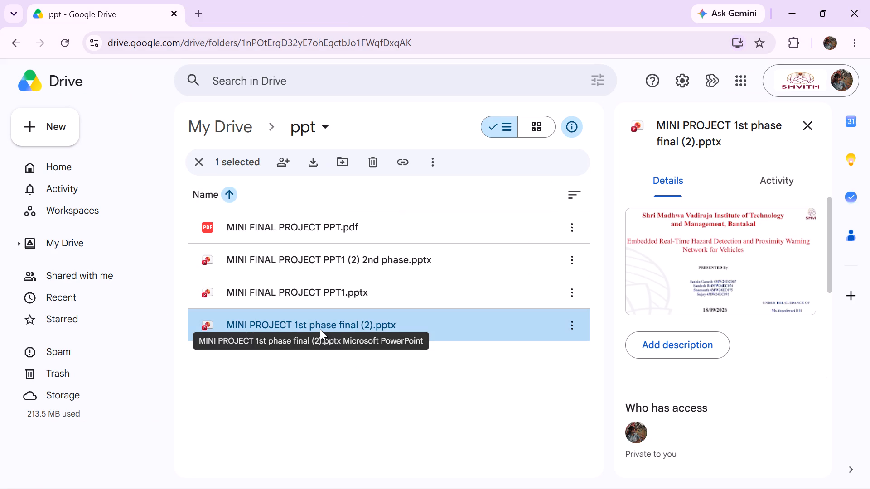
Open MINI FINAL PROJECT PPT1 (2) 2nd phase from the ppt folder and go to its Outline slide.
double_click(347, 263)
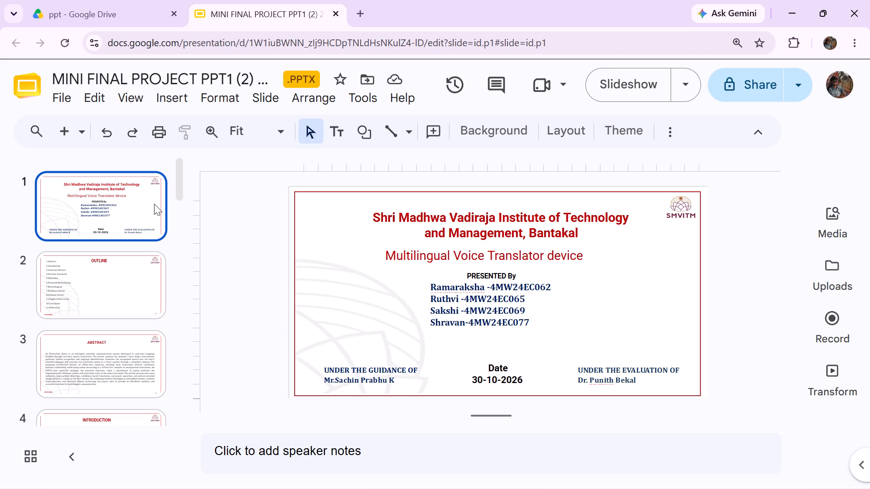
click(99, 297)
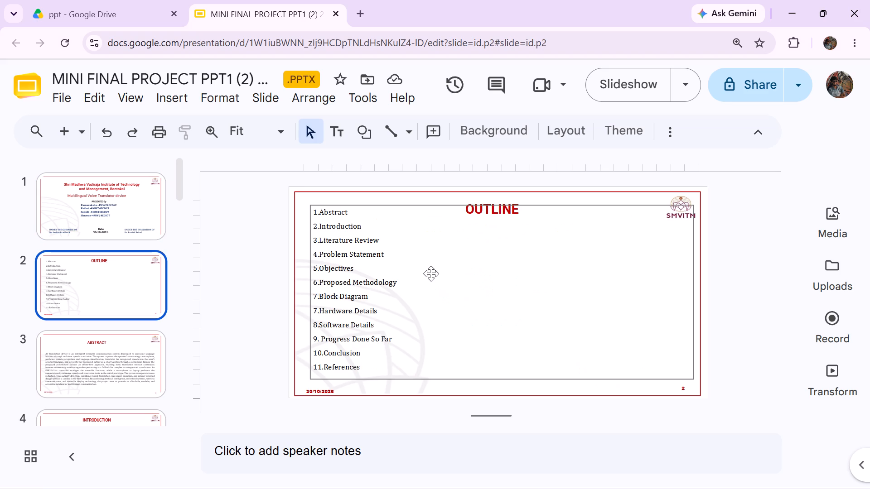
On the Literature Review slide, lower the serial number 1 by one line in its table cell and indent it by two spaces.
key(Down)
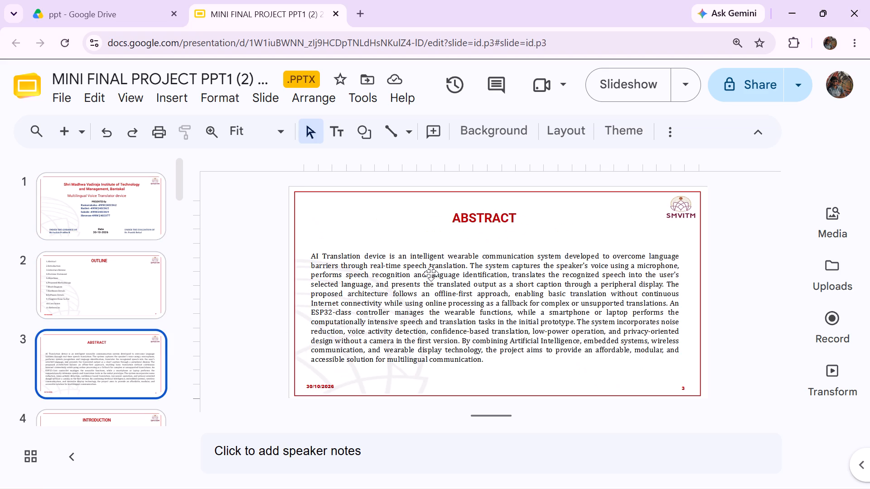
key(Down)
key(Down)
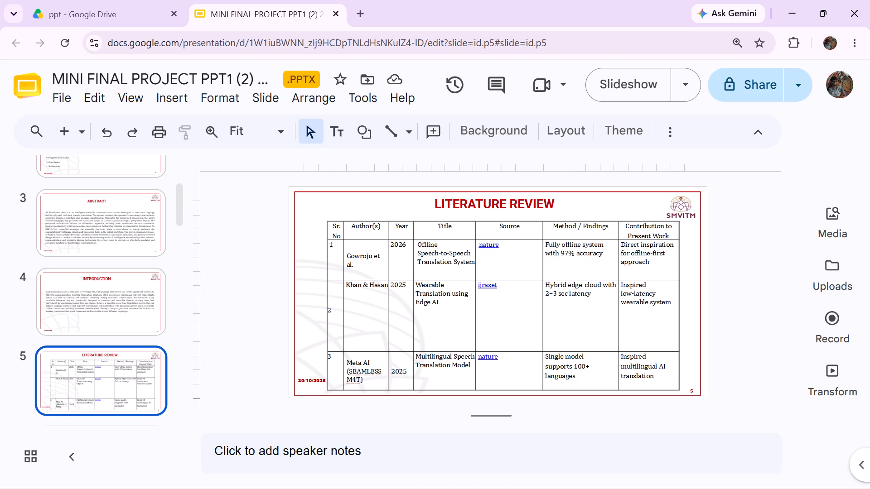
click(329, 246)
click(411, 269)
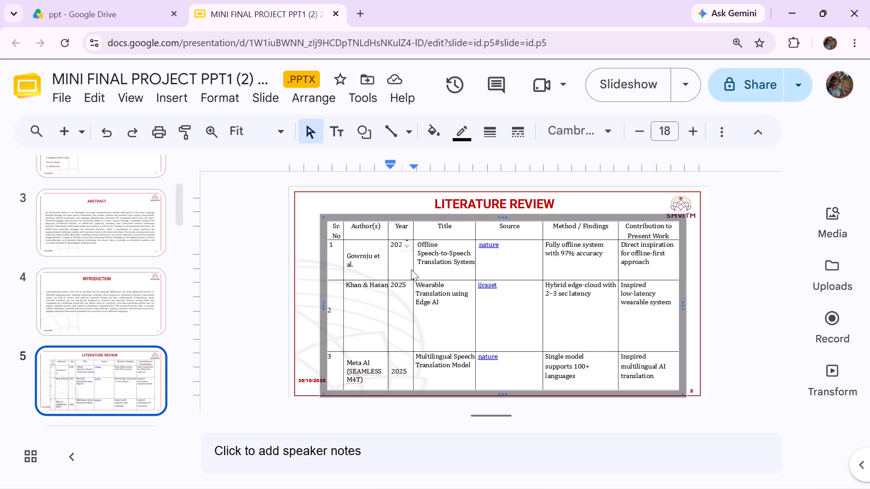
click(264, 264)
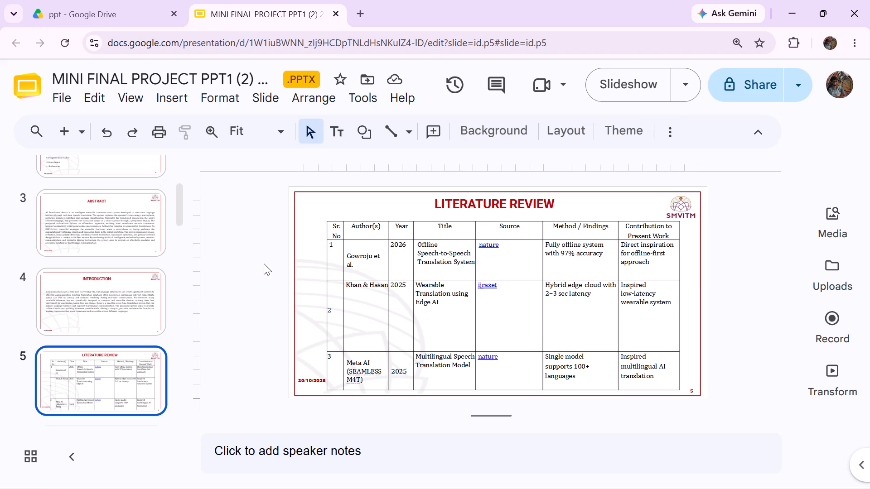
key(ctrl+equal)
key(ctrl+equal)
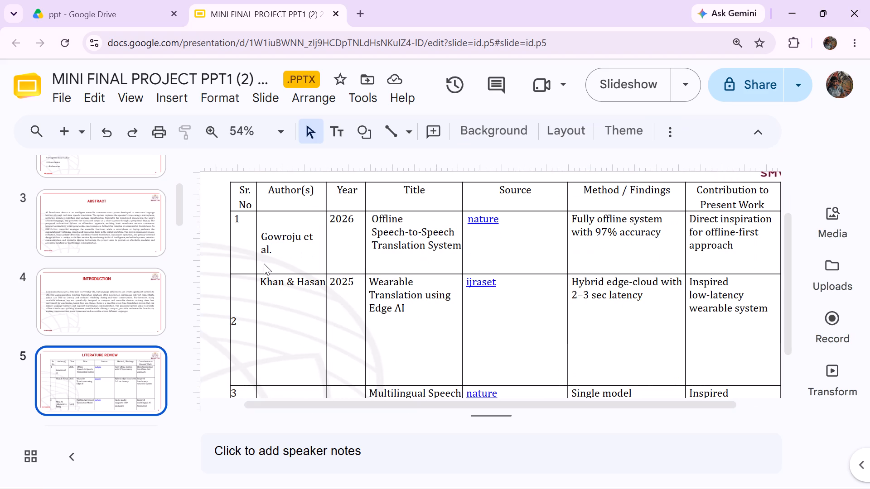
click(235, 222)
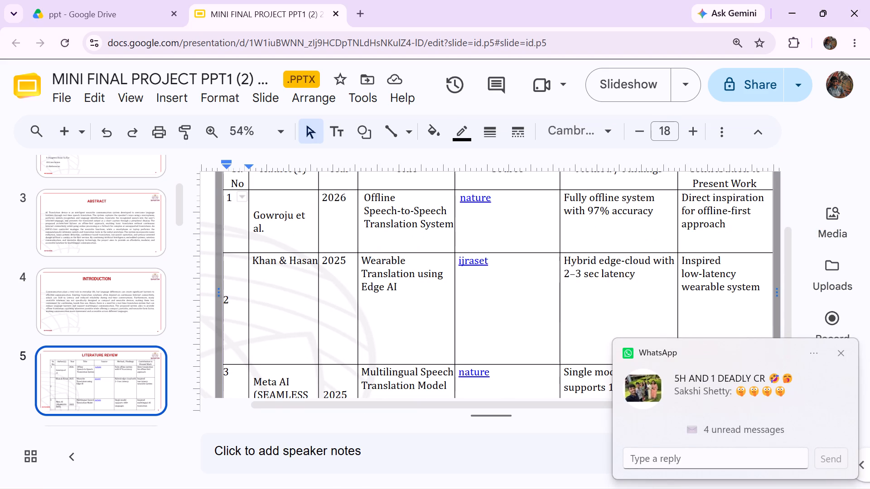
key(Return)
key(Return)
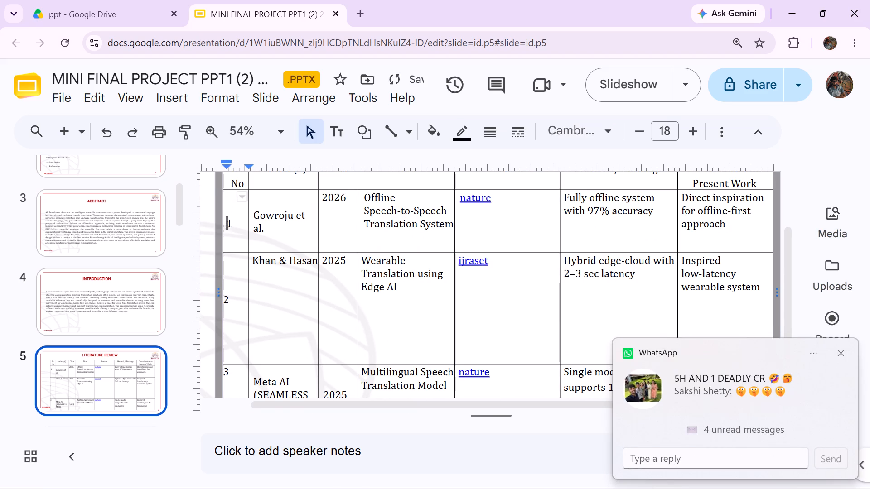
key(BackSpace)
key(BackSpace)
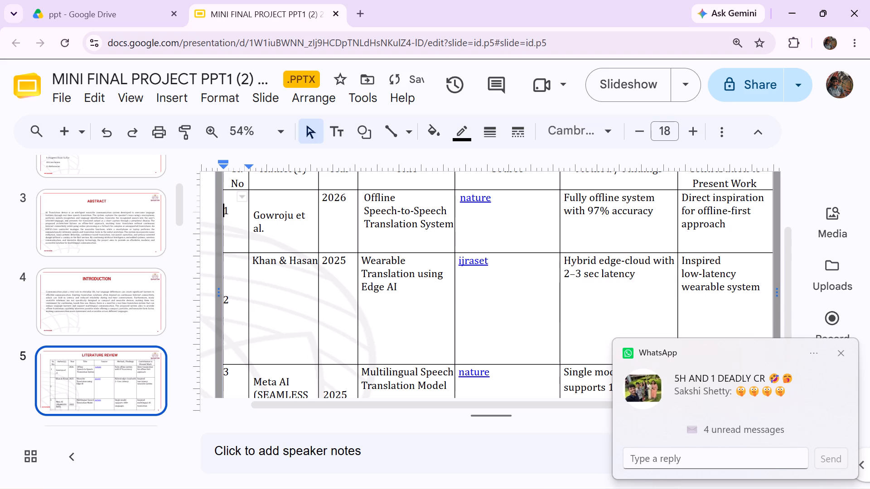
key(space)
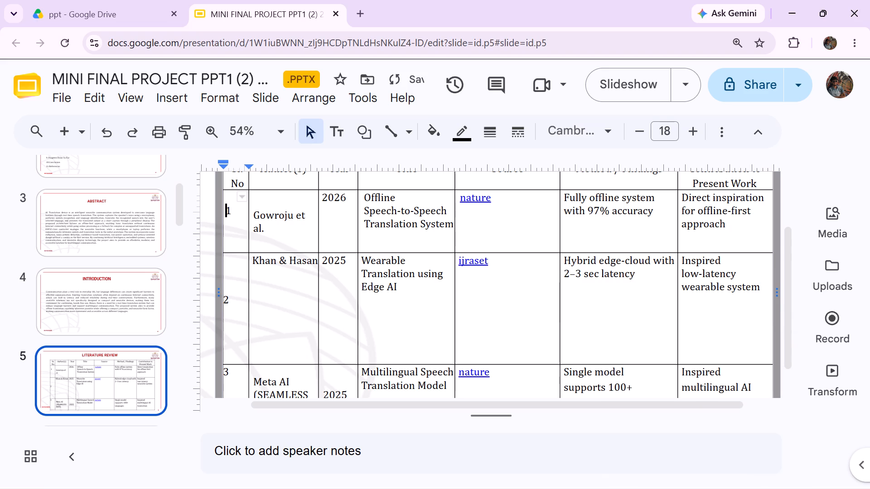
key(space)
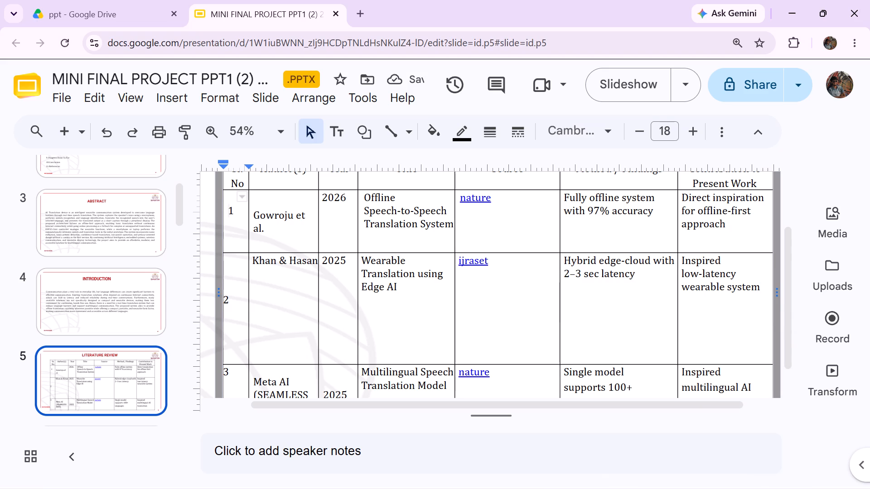
Delete the extra spacing before Gowroju et al. in the Author(s) cell of the table's first row.
click(256, 217)
key(BackSpace)
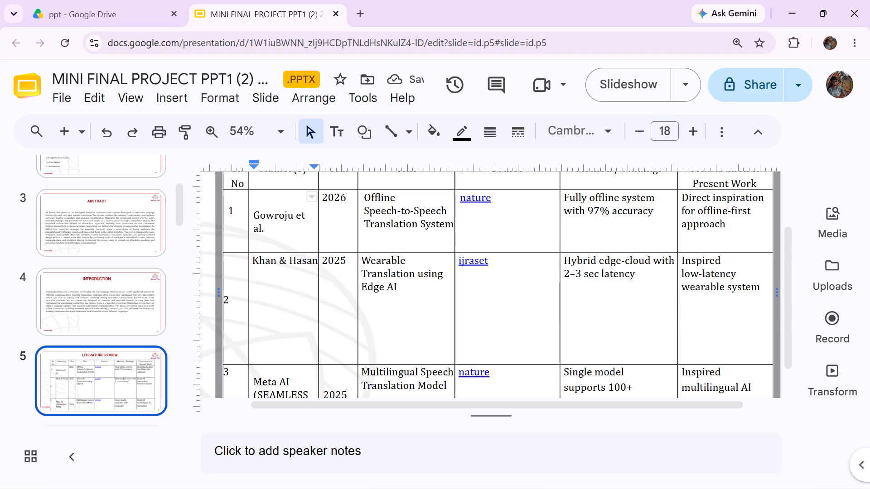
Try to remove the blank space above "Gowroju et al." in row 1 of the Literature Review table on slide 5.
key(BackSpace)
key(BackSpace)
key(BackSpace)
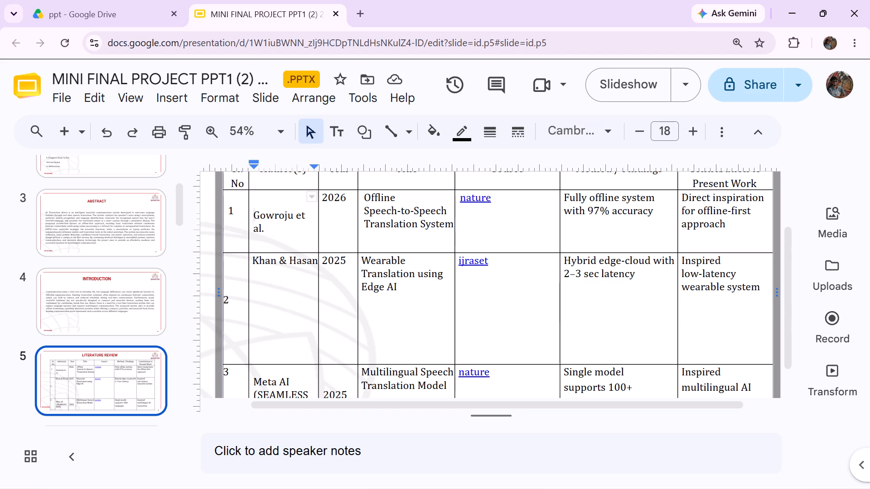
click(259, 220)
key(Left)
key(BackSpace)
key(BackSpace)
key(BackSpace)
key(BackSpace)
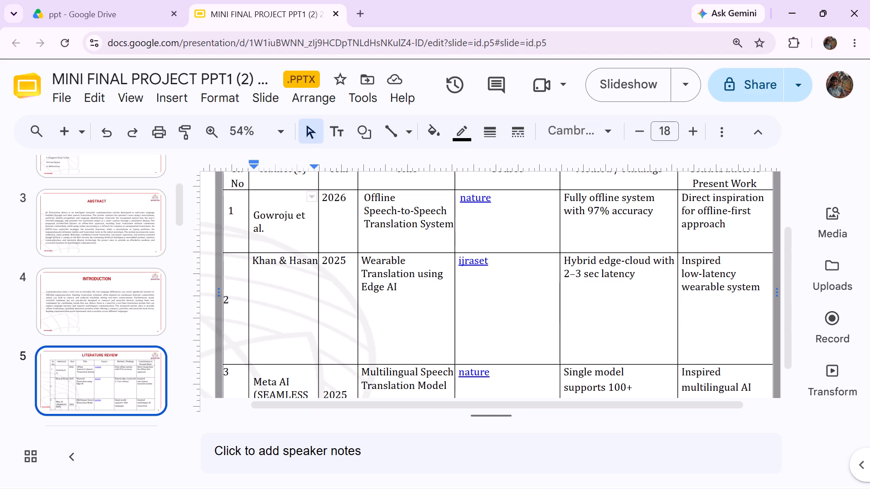
Move the year 2026 down two lines in row 1 of the Literature Review table.
click(323, 196)
key(Return)
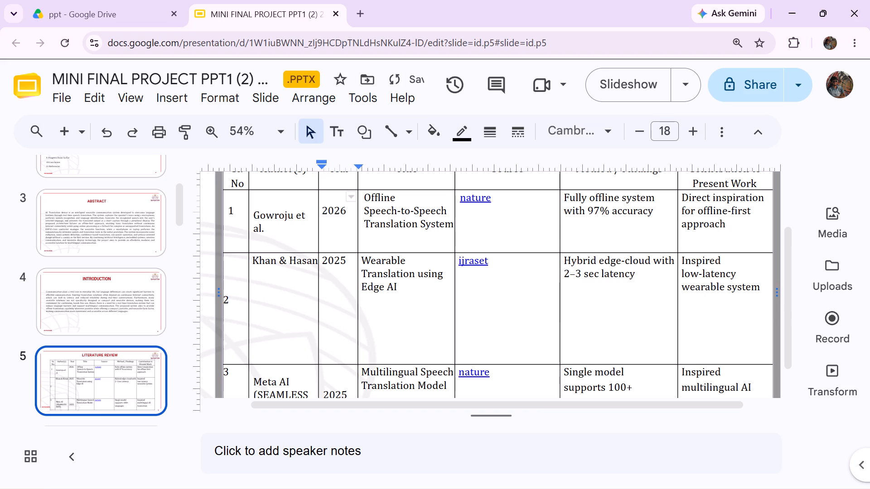
key(Return)
Move the serial number 1 down one line in its Literature Review table cell and add two spaces before it.
click(228, 211)
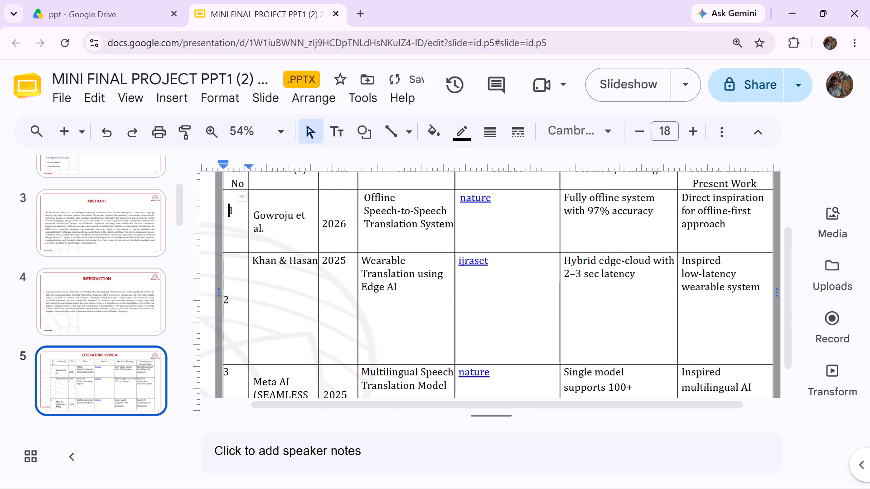
key(Return)
key(space)
key(space)
Move the row 1 title "Offline Speech-to-Speech Translation System" down one line and put a space before it.
click(364, 197)
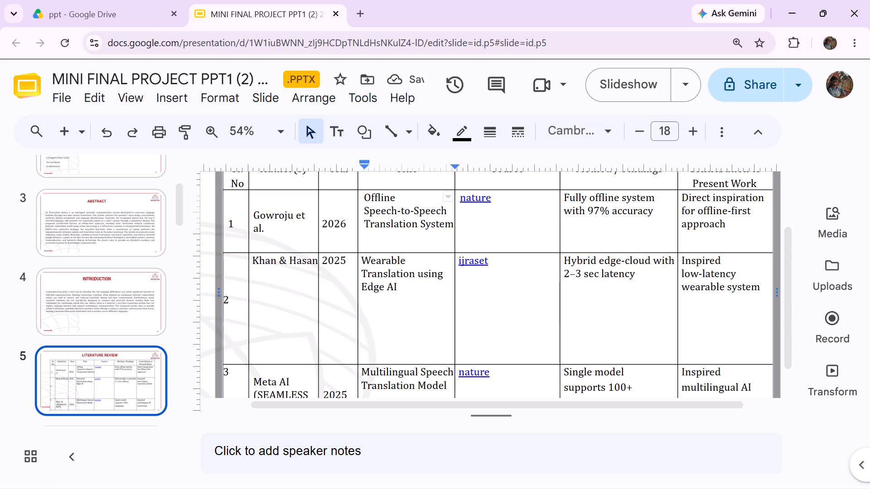
key(Return)
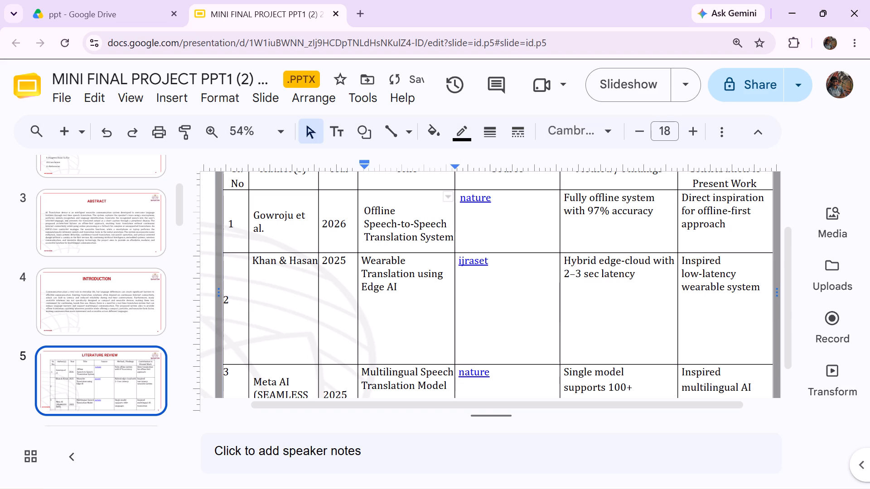
key(Return)
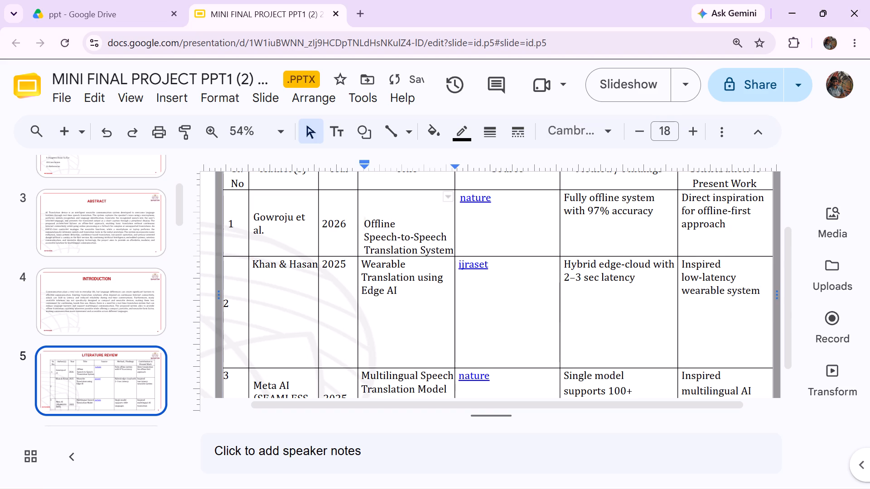
key(BackSpace)
key(BackSpace)
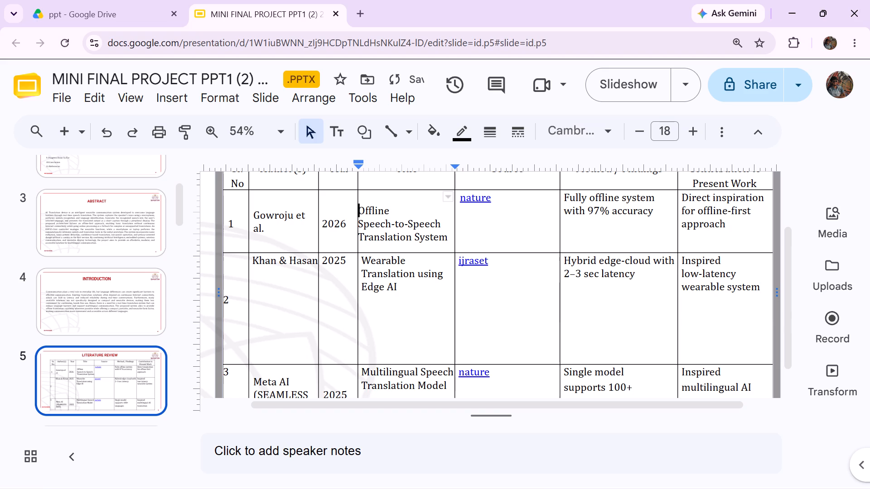
key(space)
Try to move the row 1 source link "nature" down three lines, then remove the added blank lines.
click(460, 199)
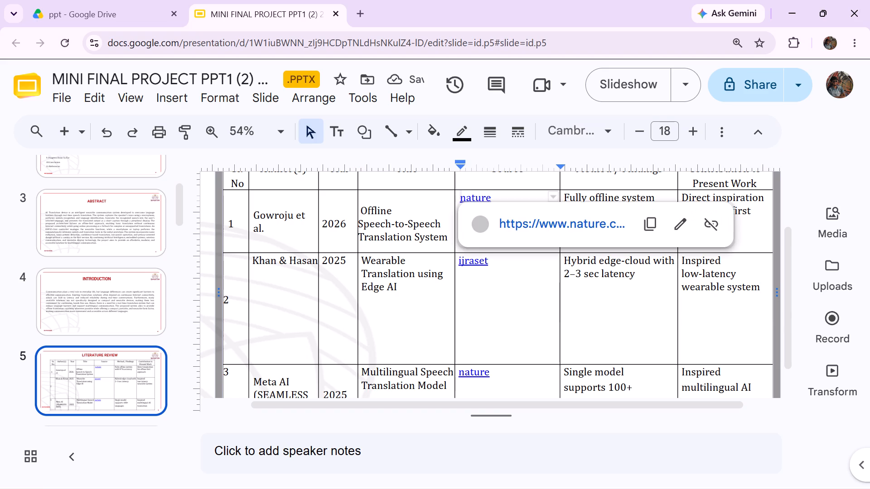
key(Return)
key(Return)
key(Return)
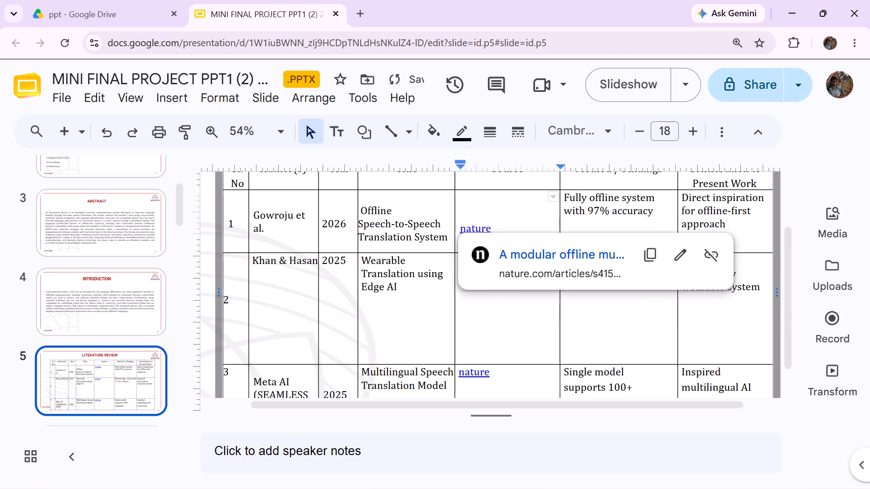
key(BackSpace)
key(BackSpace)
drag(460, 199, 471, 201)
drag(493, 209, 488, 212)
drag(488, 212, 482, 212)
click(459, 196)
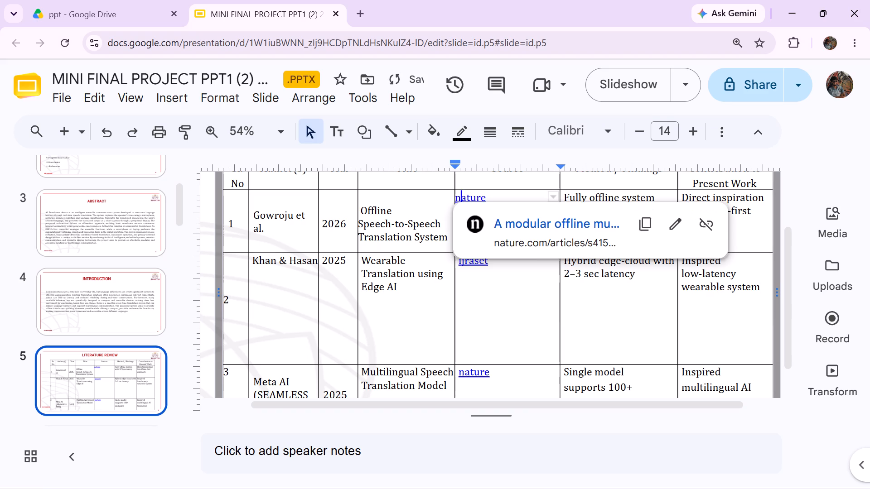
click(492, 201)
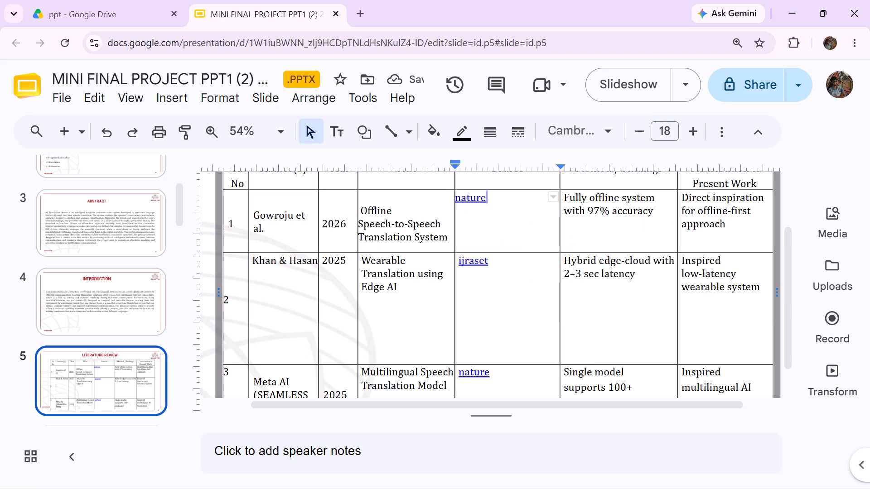
Move the "nature" source link in row 1 of the Literature Review table down two lines.
click(457, 200)
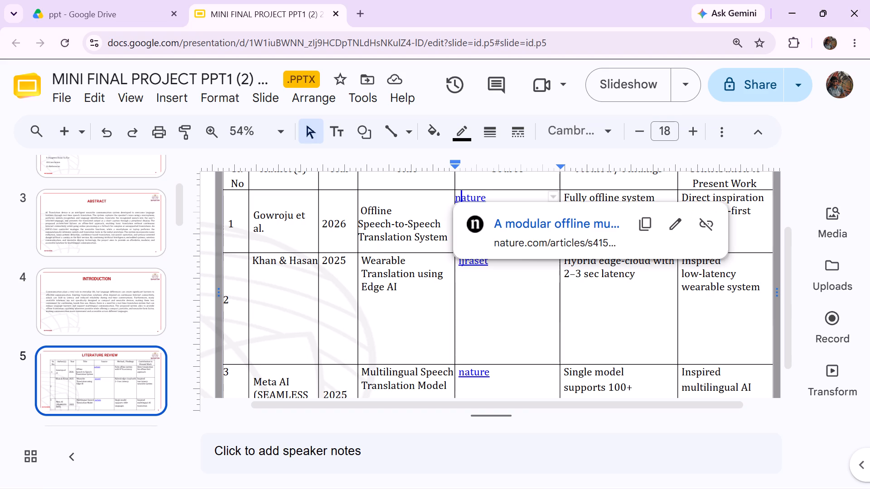
key(Left)
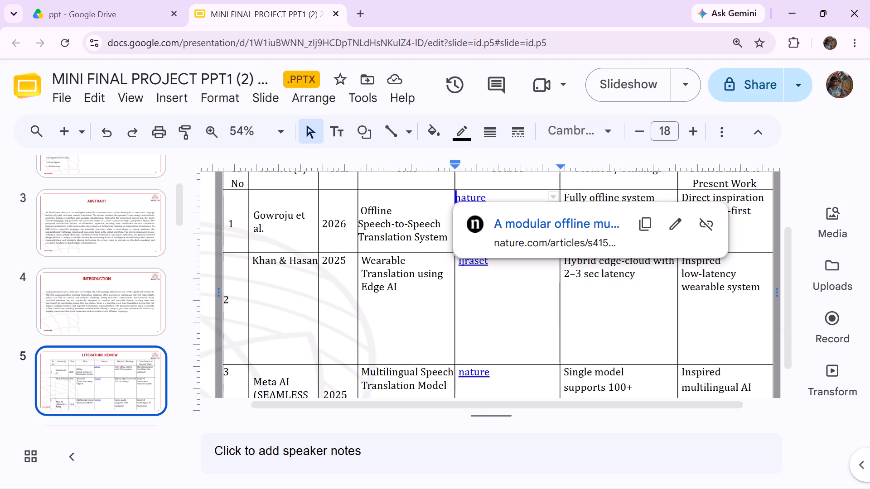
key(Return)
key(Return)
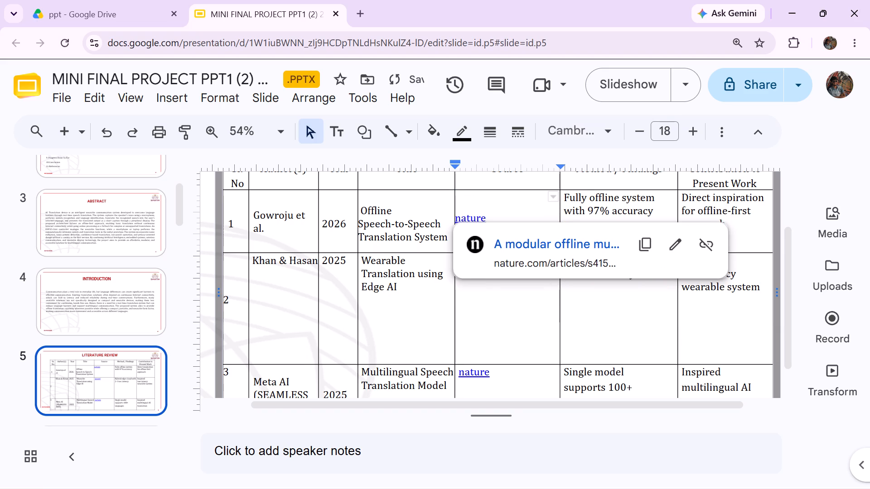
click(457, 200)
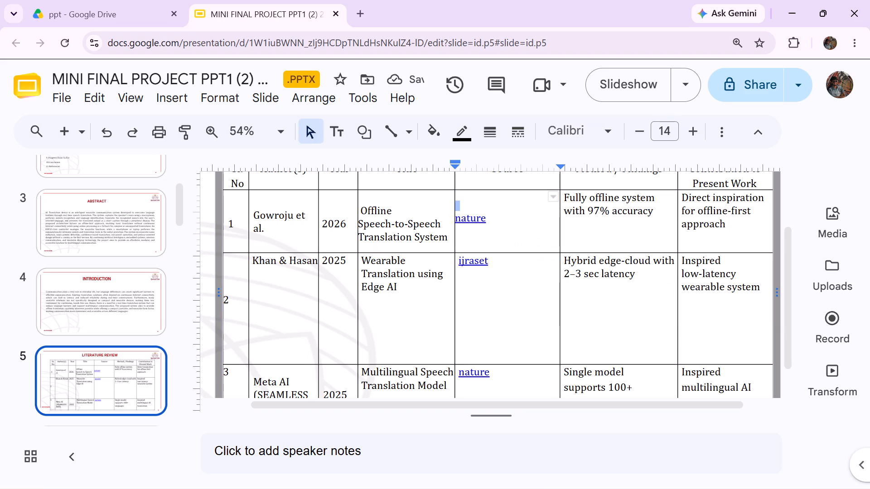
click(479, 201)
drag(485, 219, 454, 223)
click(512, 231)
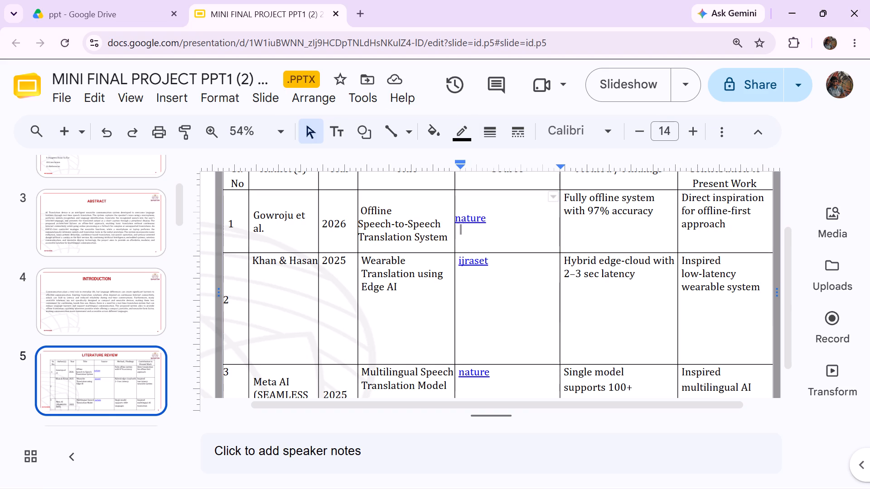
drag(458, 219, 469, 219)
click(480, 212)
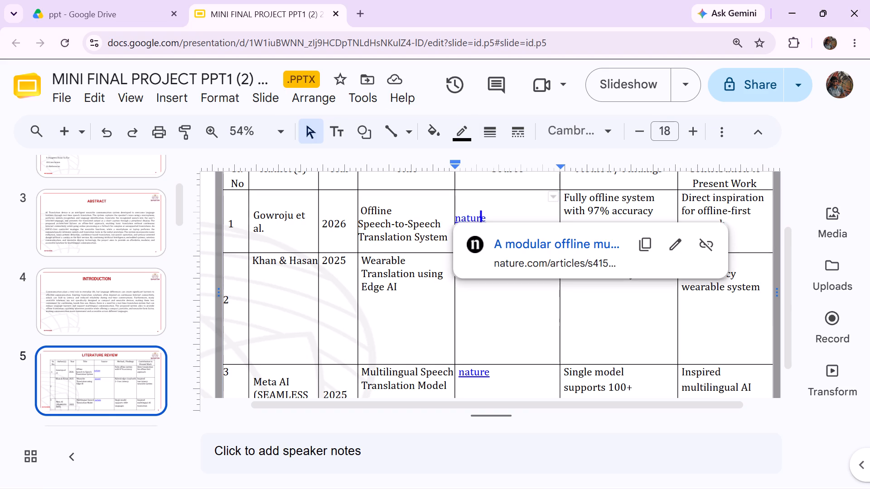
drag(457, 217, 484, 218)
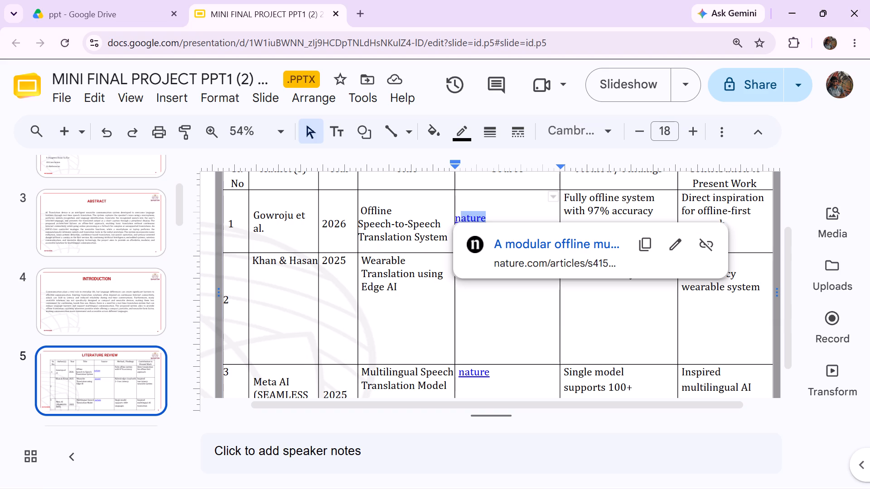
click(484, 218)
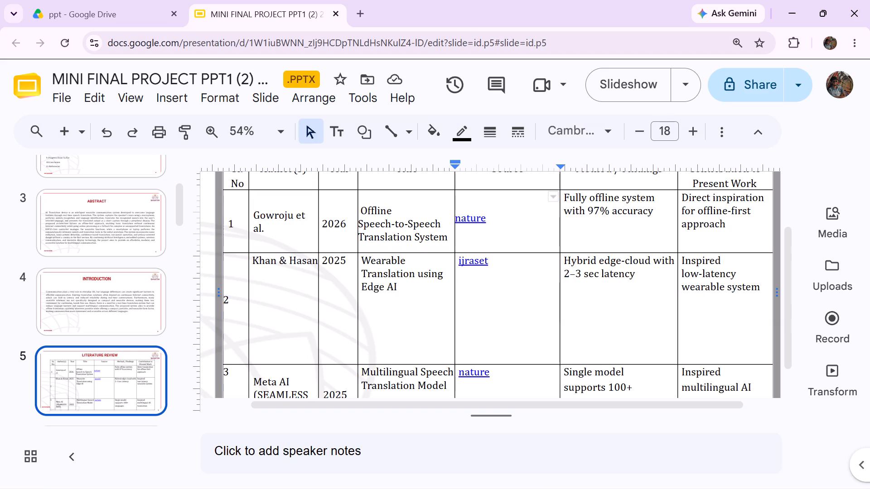
Put a space before the row 1 "nature" link and centre it horizontally in its cell.
click(459, 220)
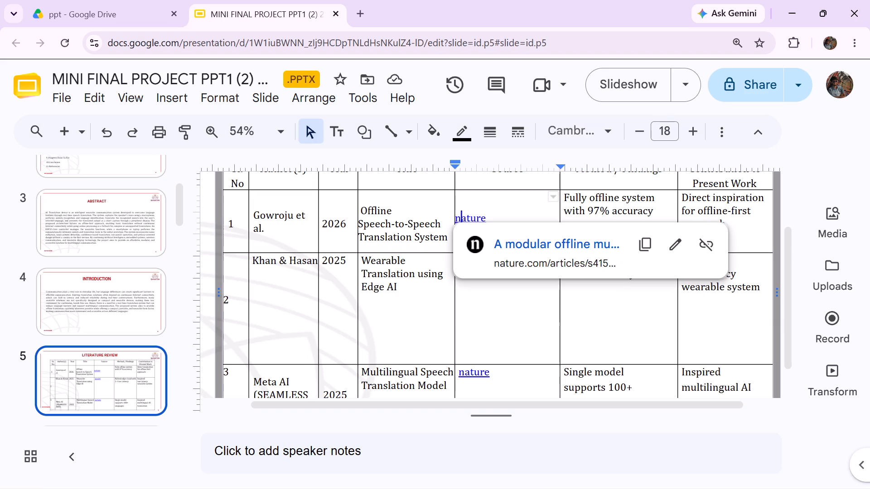
key(Left)
key(space)
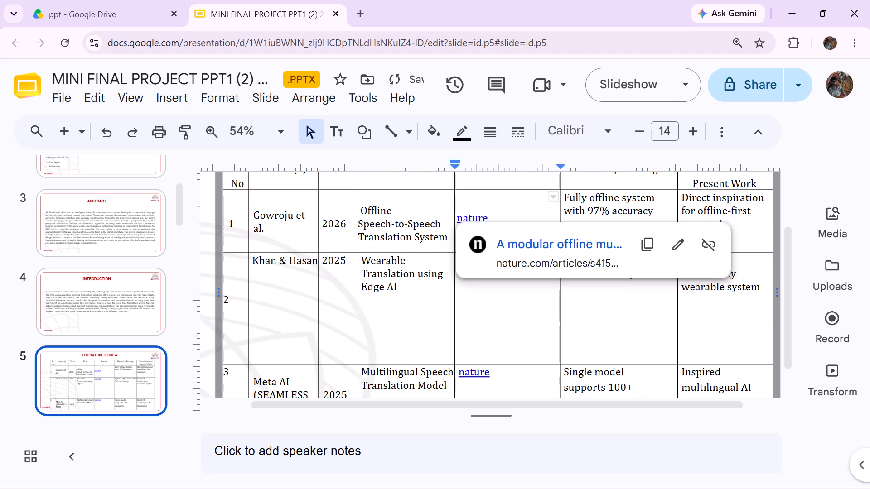
drag(459, 220, 498, 215)
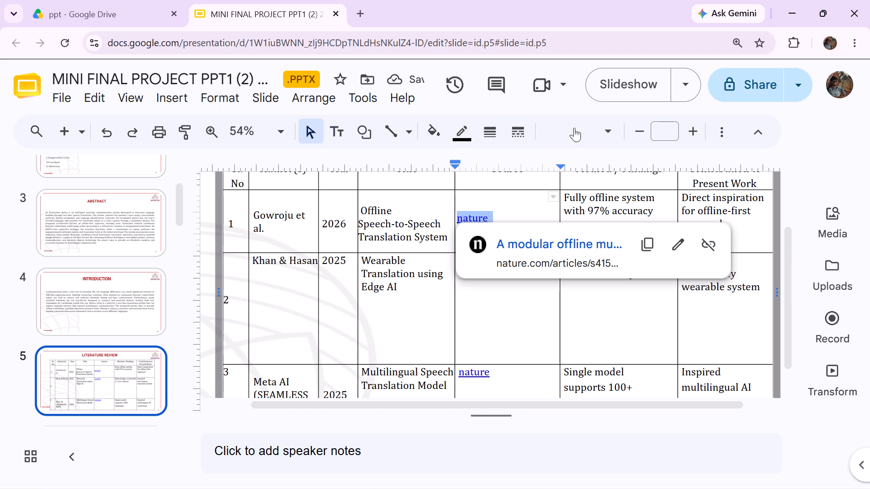
click(715, 137)
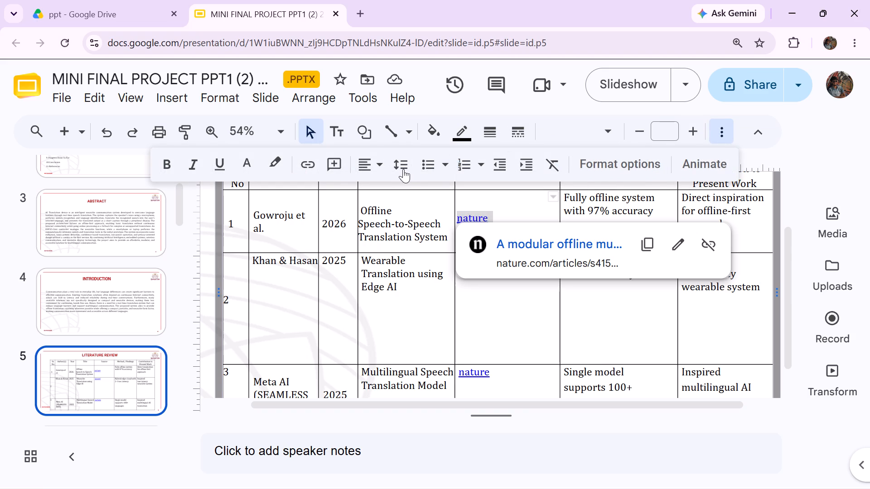
click(379, 166)
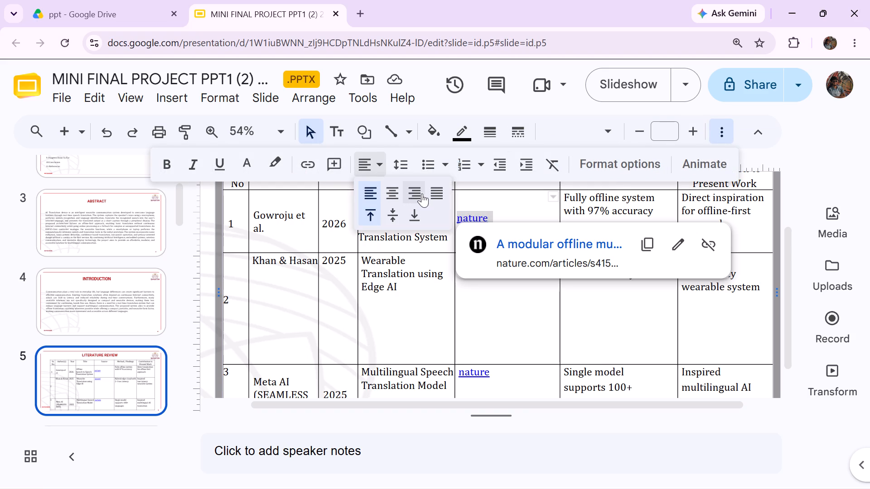
click(395, 193)
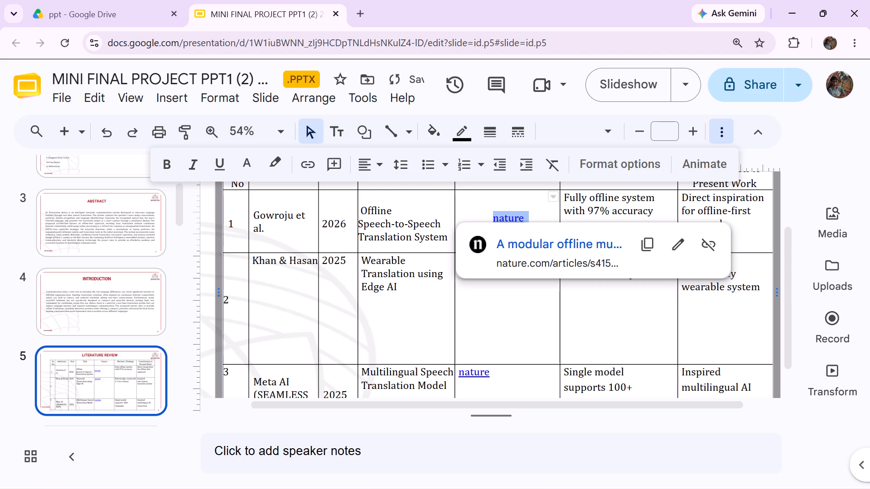
click(467, 299)
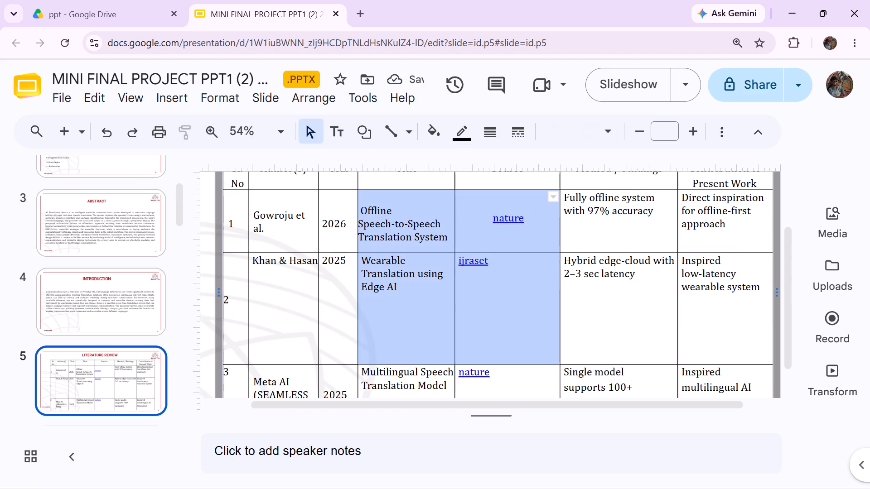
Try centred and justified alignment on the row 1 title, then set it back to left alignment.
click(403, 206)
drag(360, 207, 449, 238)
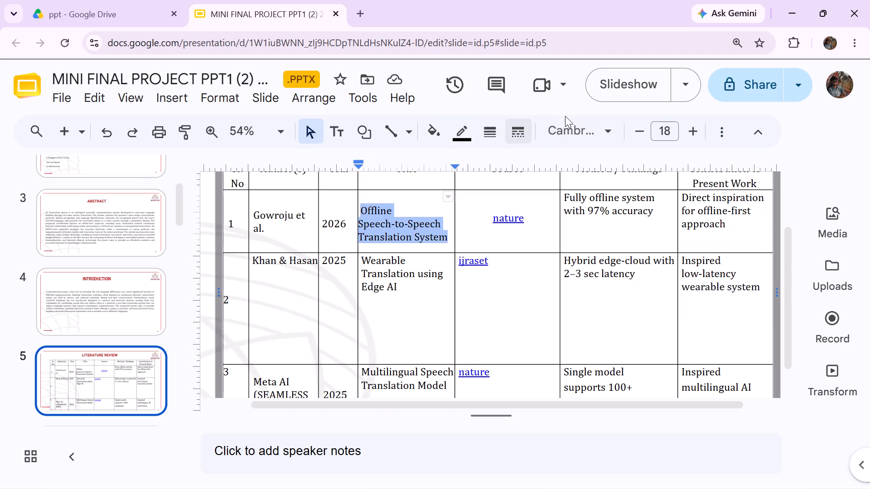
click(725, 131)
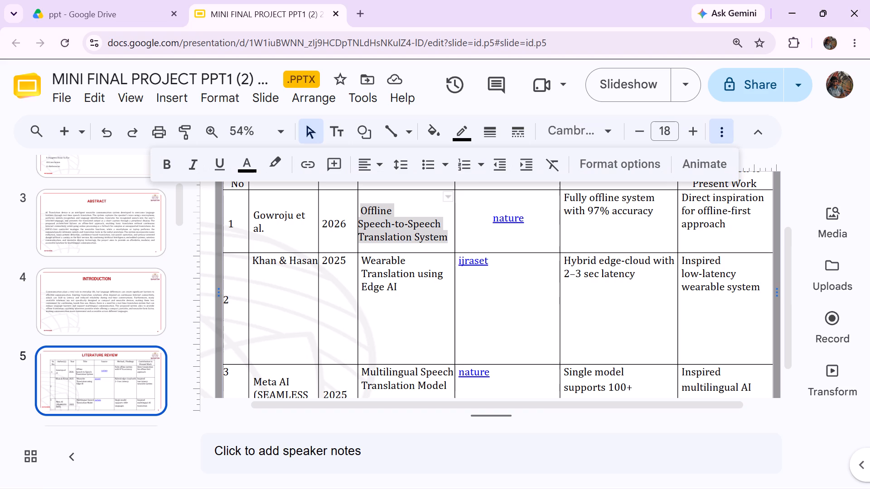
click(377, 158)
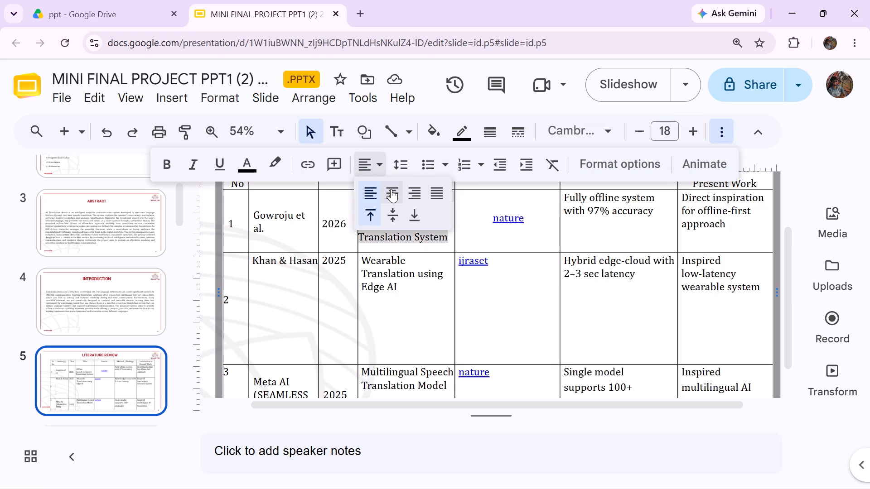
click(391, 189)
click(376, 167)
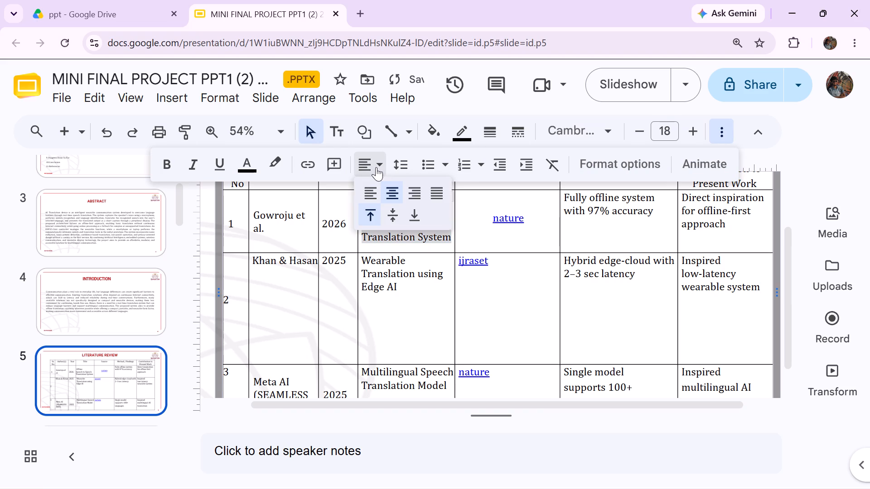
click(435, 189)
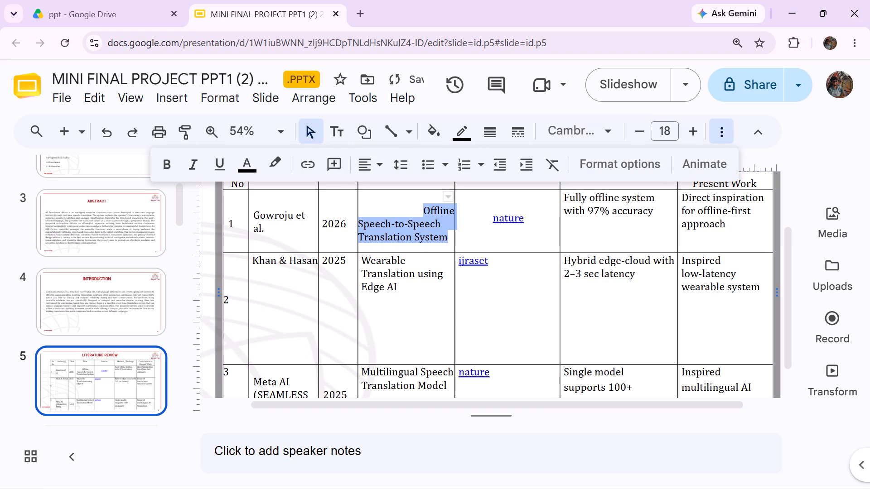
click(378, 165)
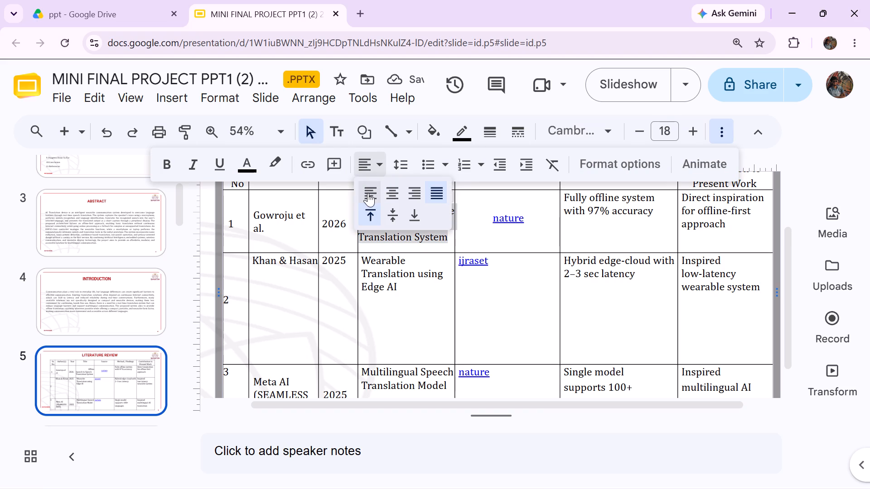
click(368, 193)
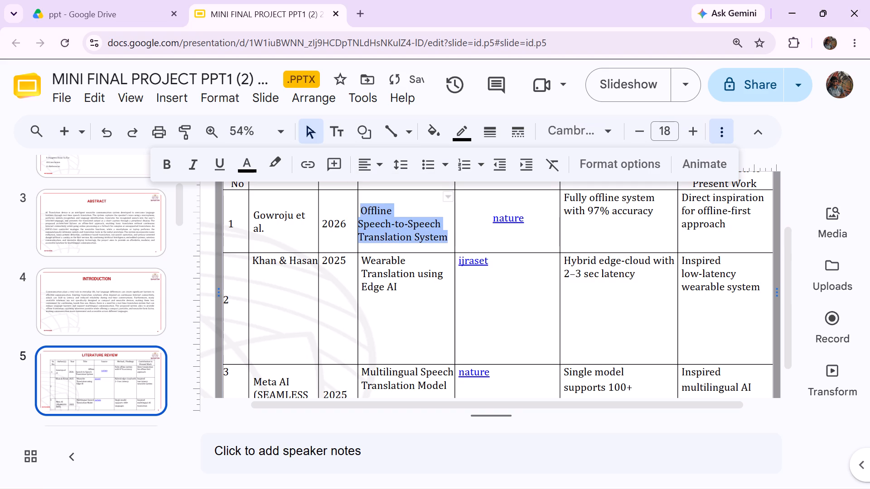
Remove the space before "Offline" in the row 1 title.
click(363, 211)
key(BackSpace)
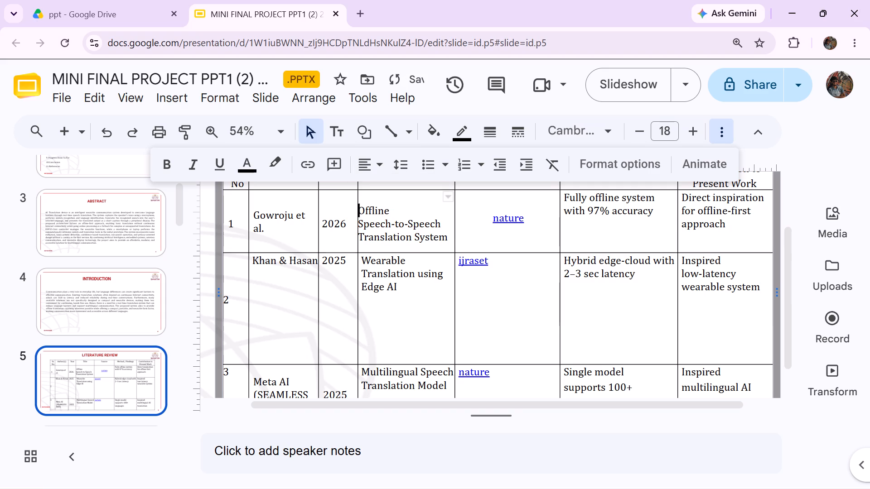
Move the row 1 texts "Fully offline system with 97% accuracy" and "Direct inspiration for offline-first approach" down one line each.
click(565, 198)
key(Return)
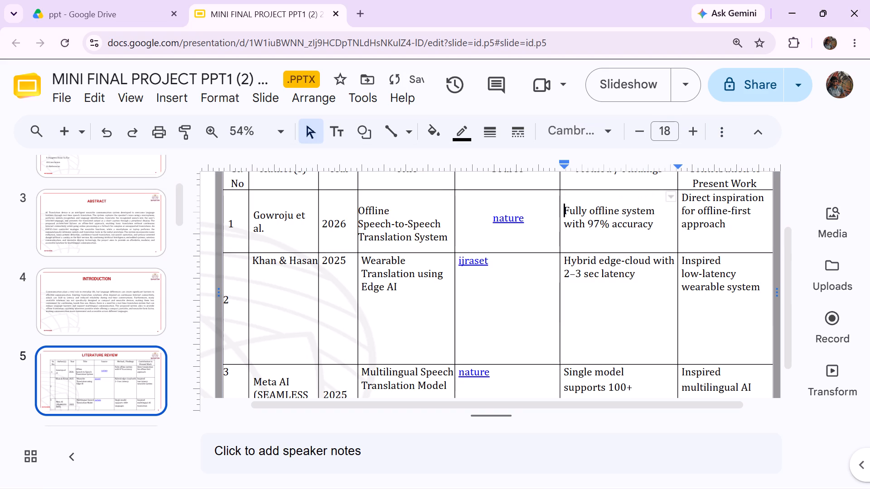
click(683, 197)
key(Return)
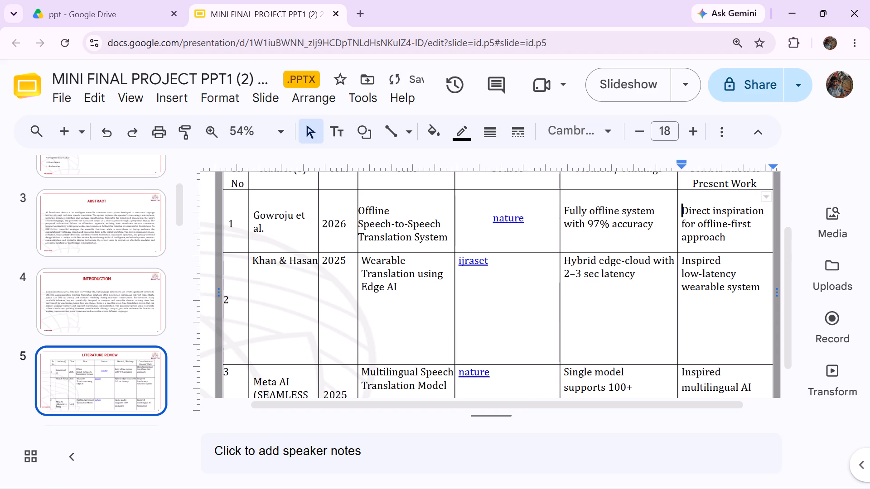
Move the author entry "Khan & Hasan" and the year 2025 in row 2 down two lines each.
click(255, 262)
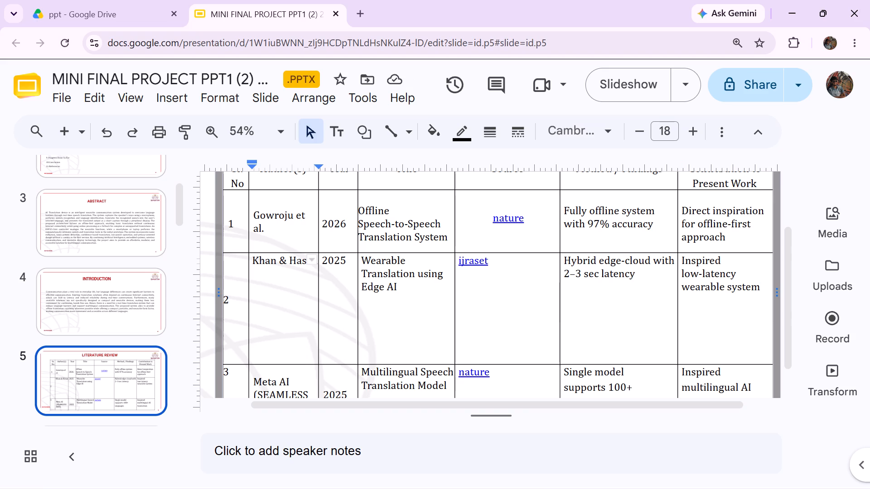
key(Left)
key(Return)
key(Return)
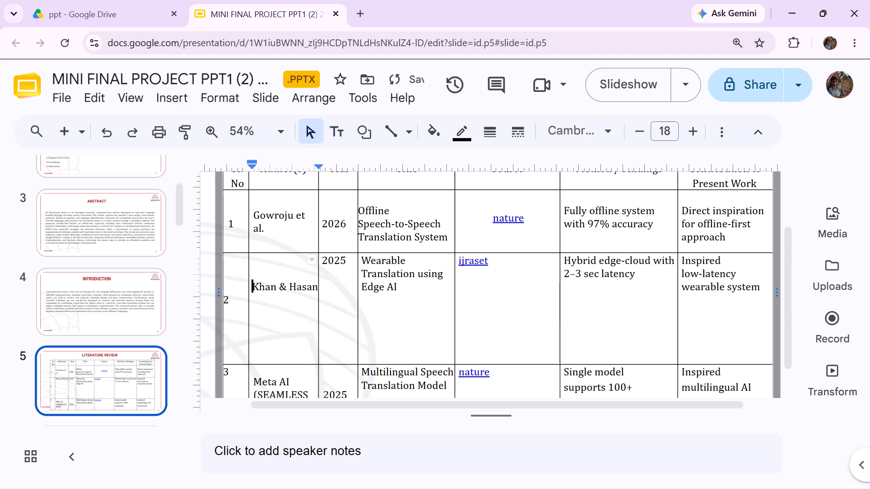
click(324, 260)
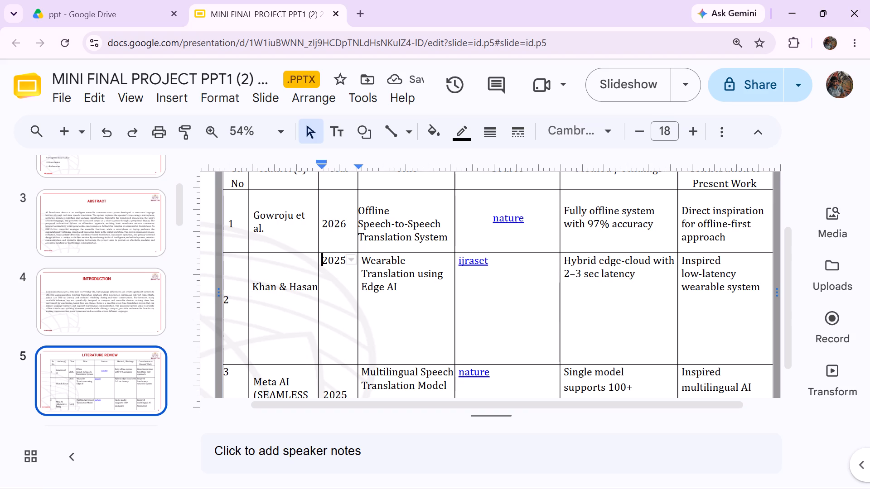
key(Return)
key(Return)
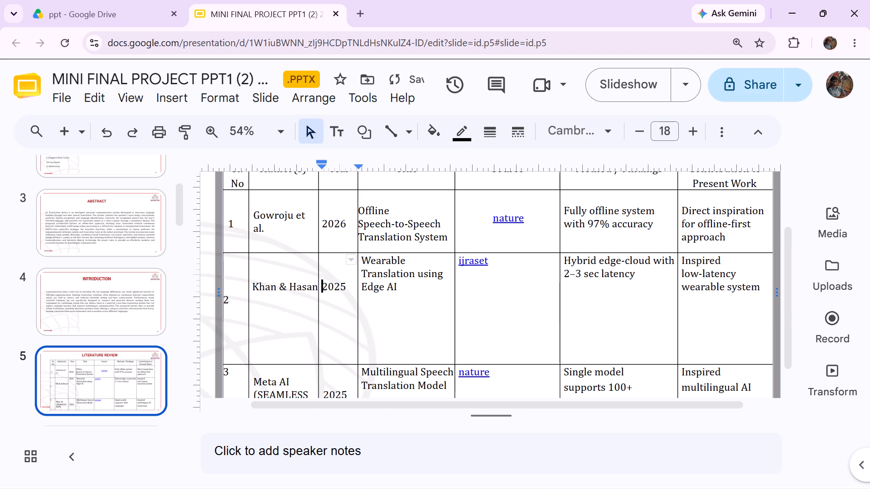
Move the row 2 title "Wearable Translation using Edge AI" down one line.
click(365, 259)
key(Return)
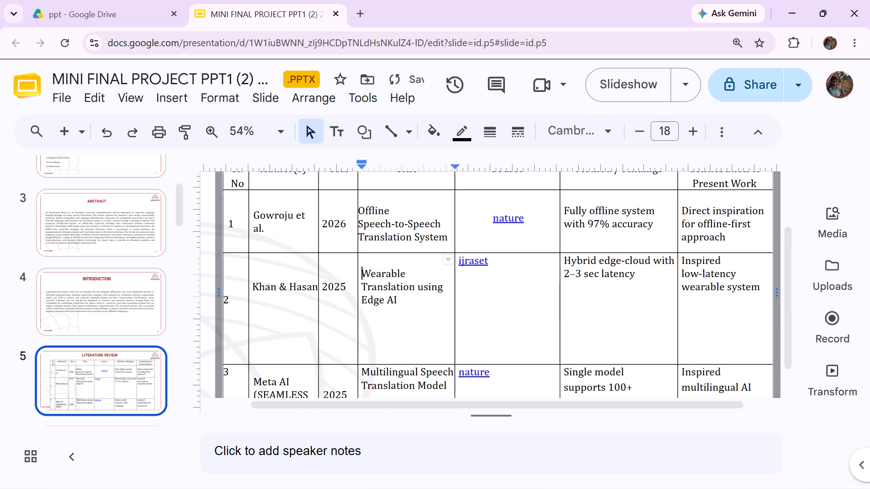
Remove the space before "Wearable" in the row 2 title.
key(Return)
key(BackSpace)
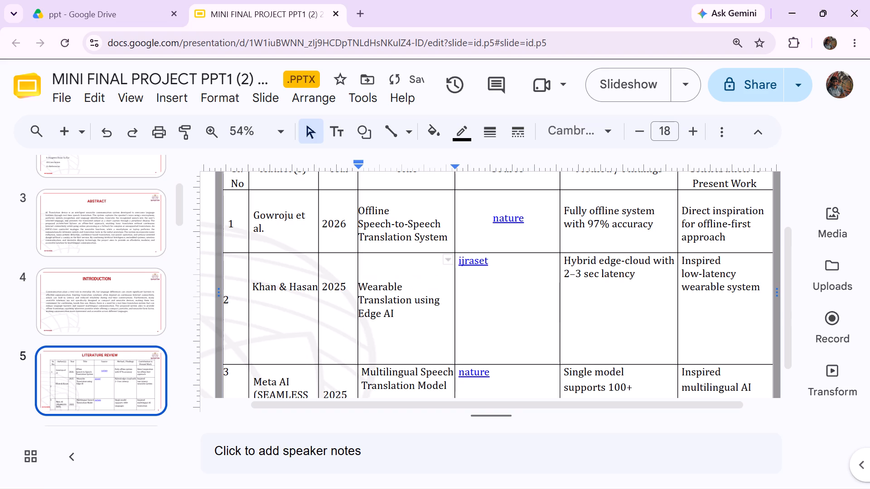
key(BackSpace)
key(space)
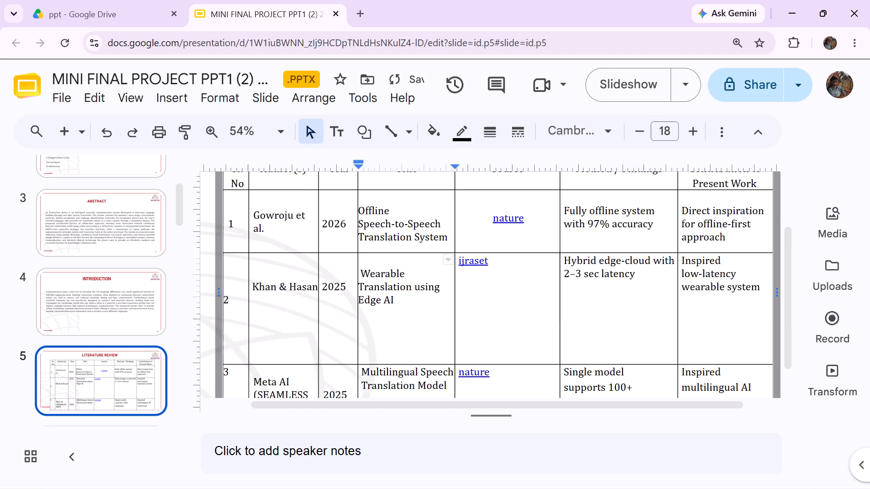
key(BackSpace)
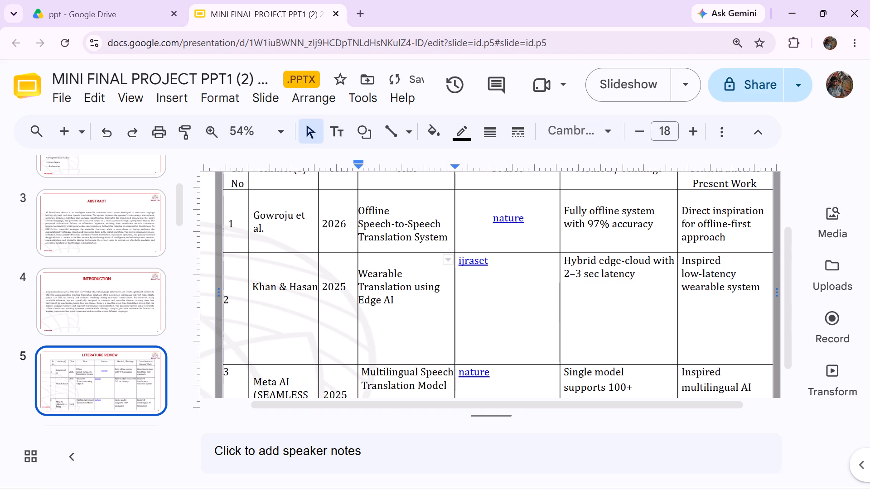
Move the row 2 source link "ijraset" lower in its cell and centre it horizontally.
click(458, 260)
key(Return)
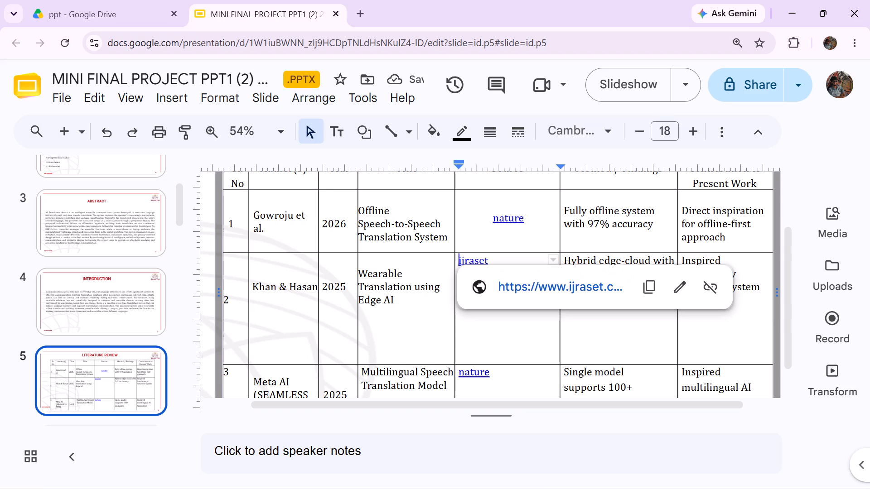
key(Return)
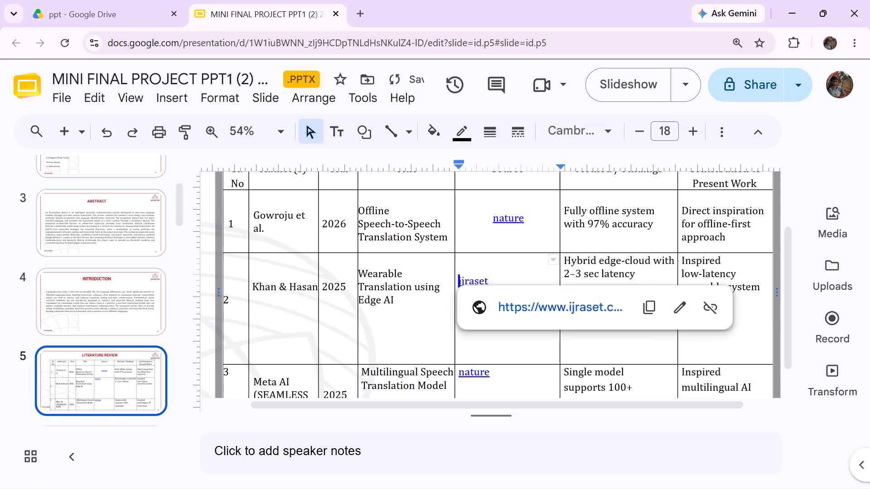
click(458, 260)
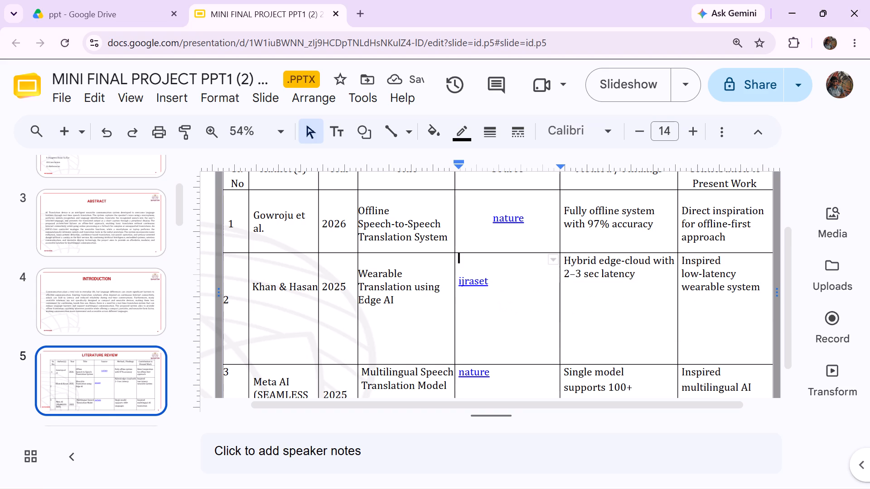
drag(459, 285, 493, 282)
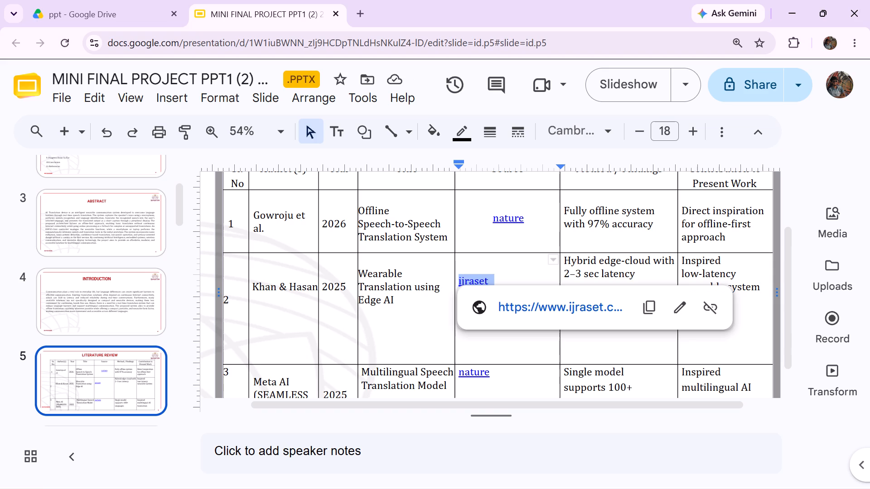
click(720, 135)
click(362, 166)
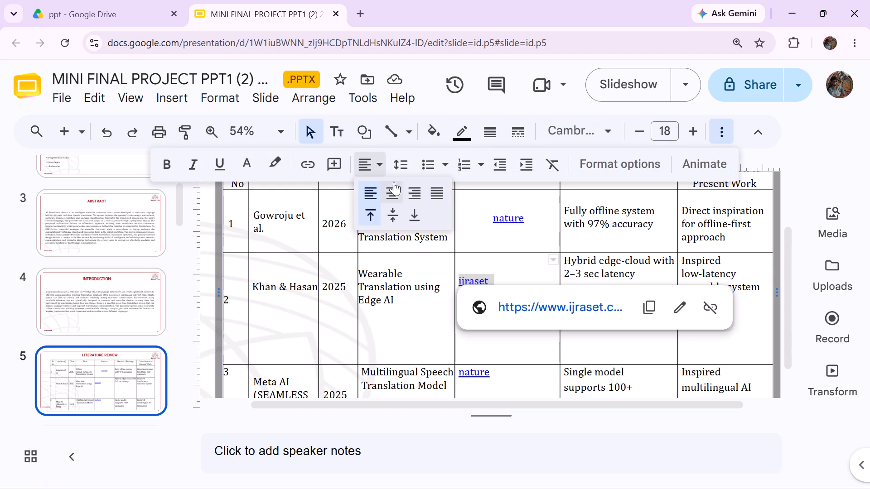
click(393, 195)
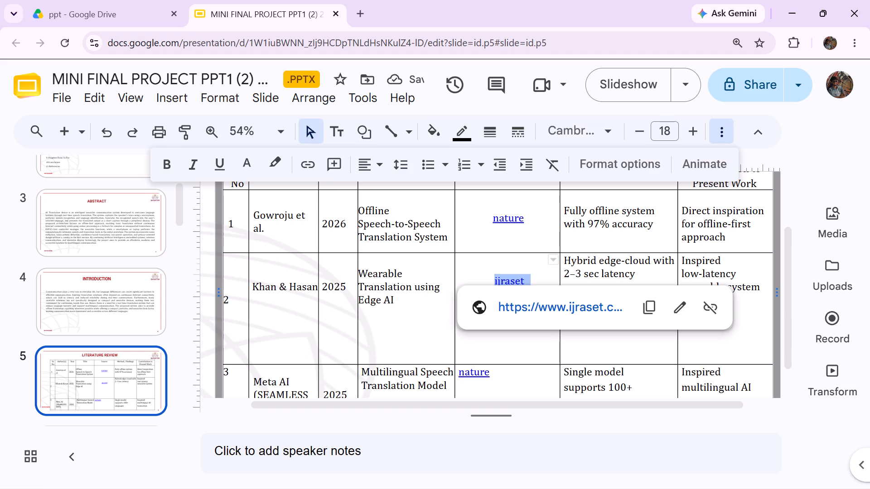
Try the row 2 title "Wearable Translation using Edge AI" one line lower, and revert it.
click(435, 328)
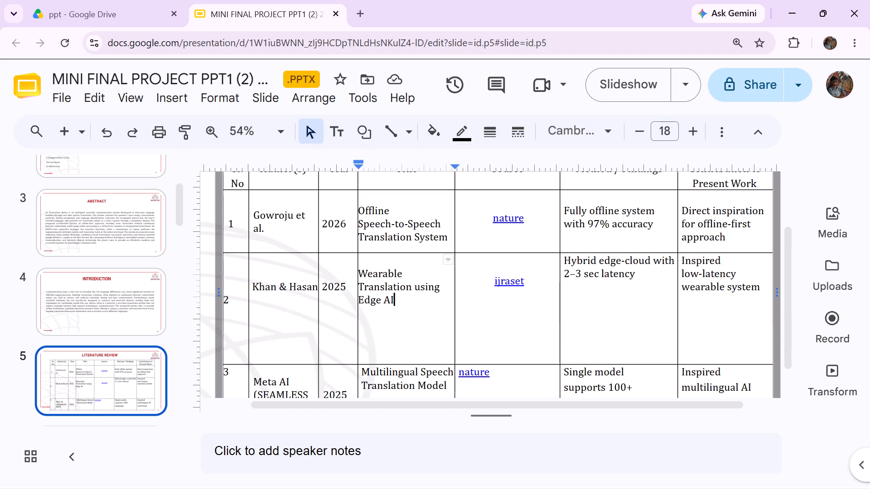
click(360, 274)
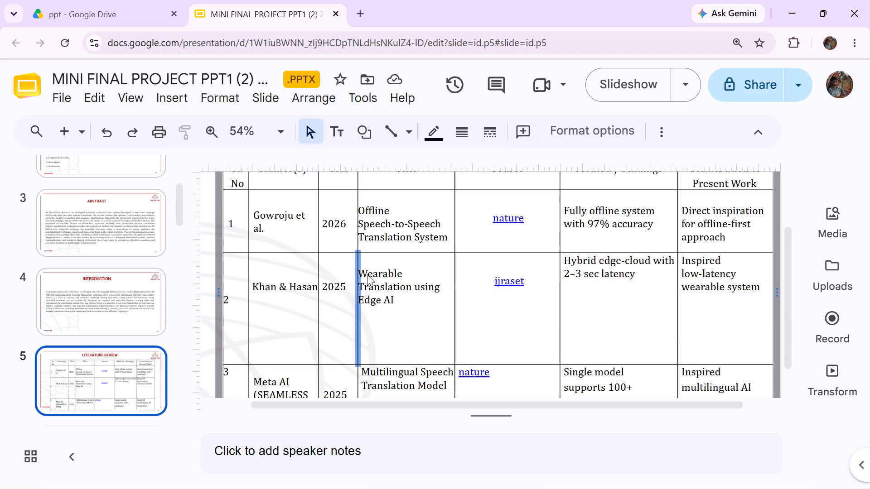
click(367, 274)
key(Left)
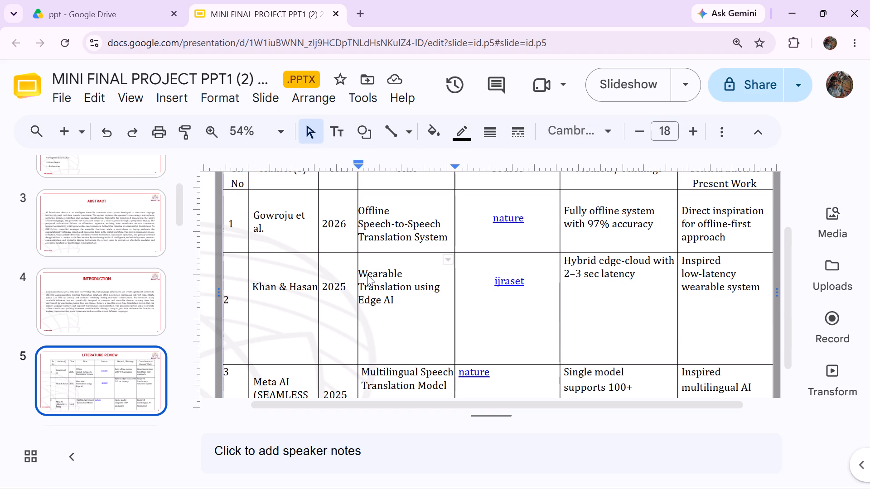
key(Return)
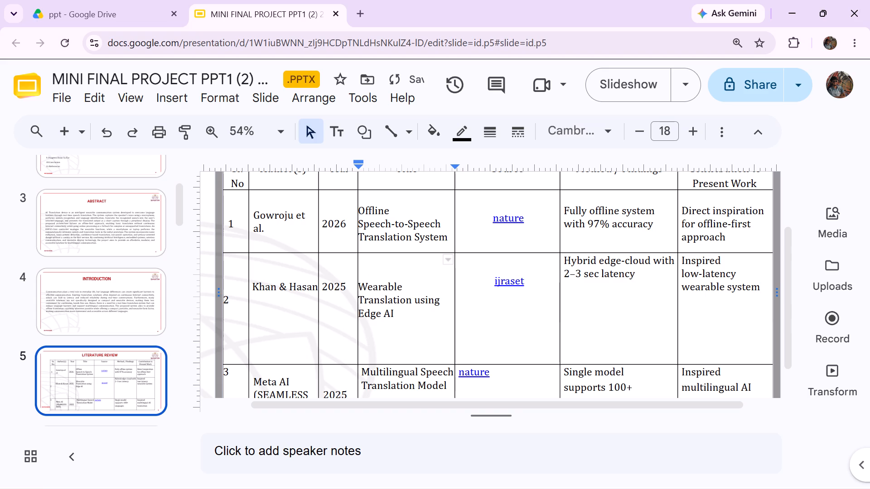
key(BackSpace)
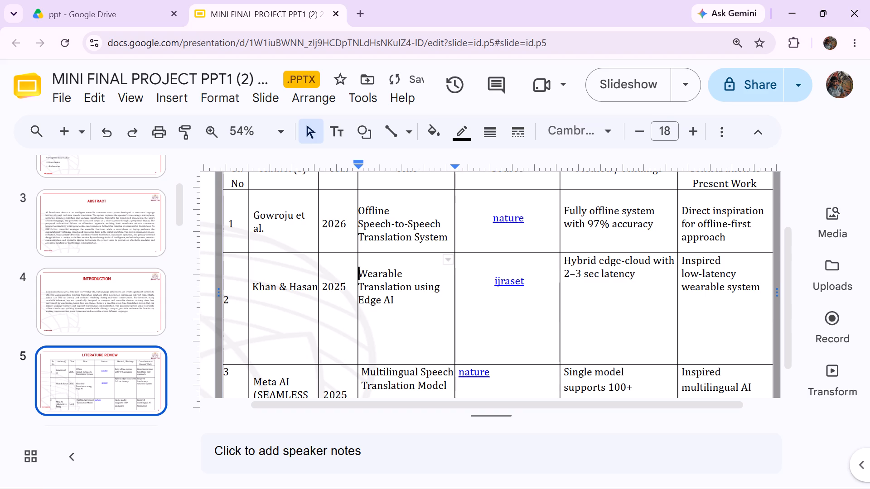
Move the row 2 findings text "Hybrid edge-cloud with 2–3 sec latency" down one line.
click(565, 262)
key(Return)
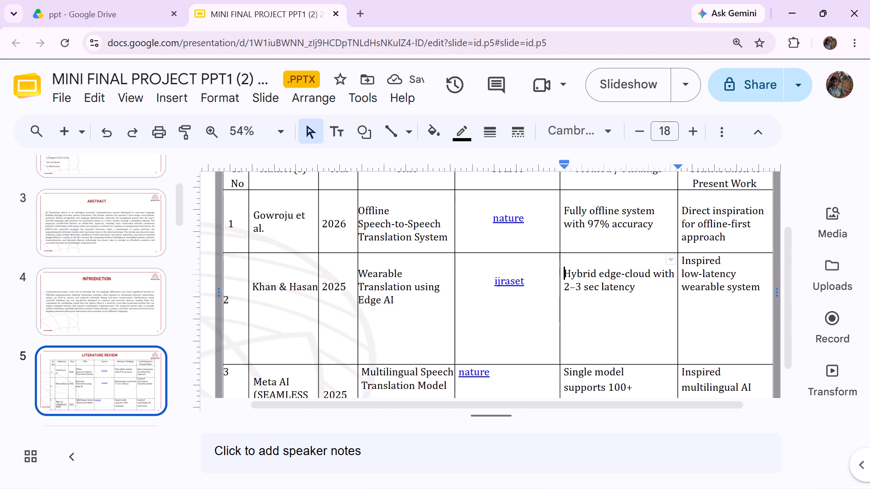
Move the row 2 author entry "Khan & Hasan" up one line and indent it with two spaces.
click(252, 285)
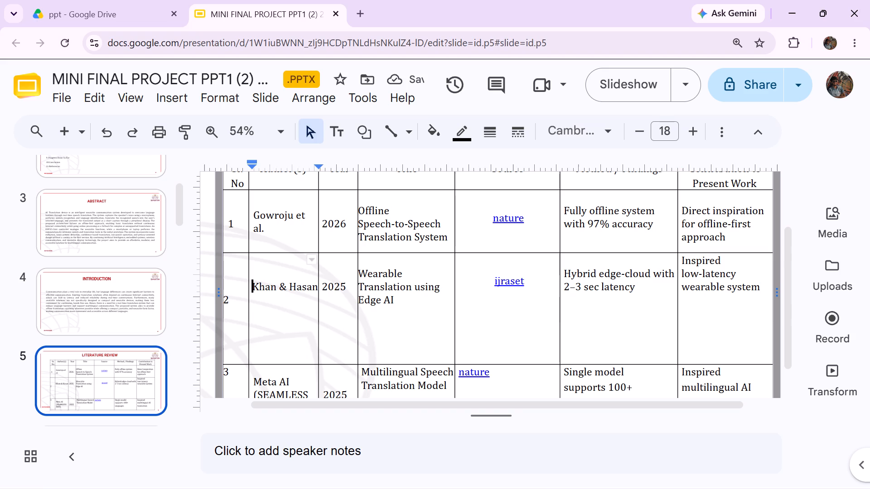
key(BackSpace)
key(BackSpace)
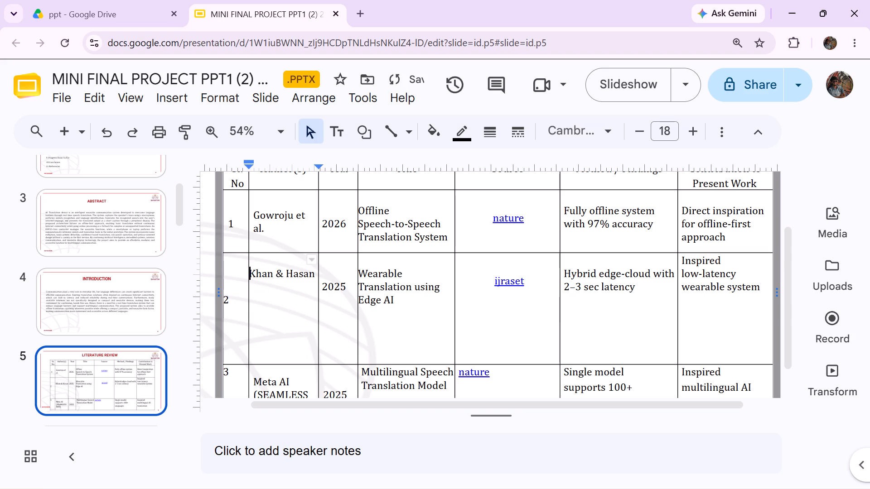
key(space)
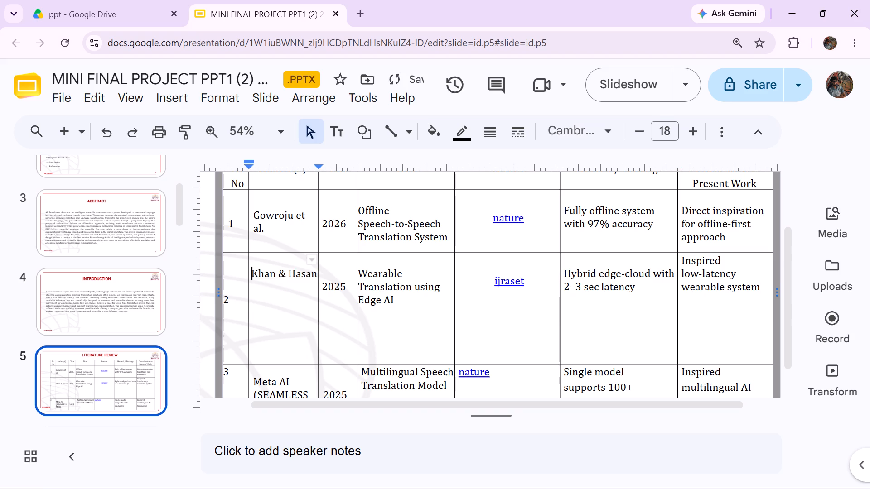
key(space)
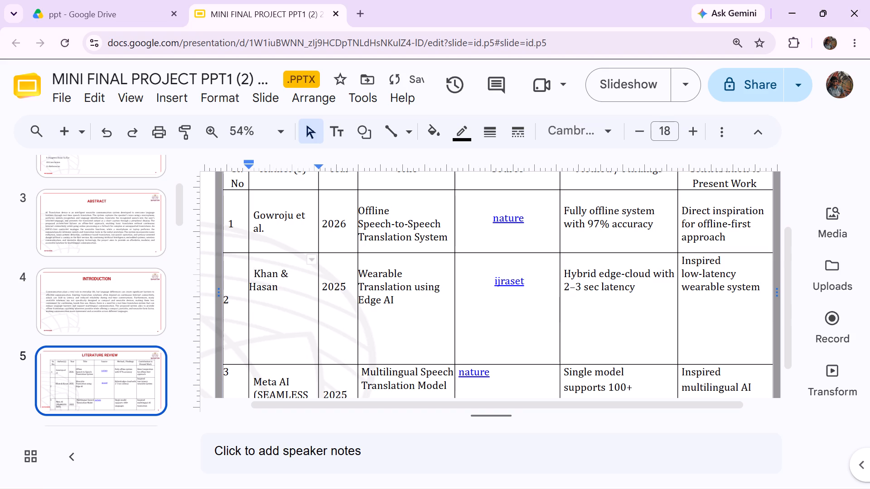
Put "Hasan" on its own line below "Khan &" in row 2 and indent it with two spaces.
click(302, 286)
click(297, 277)
key(Return)
key(Return)
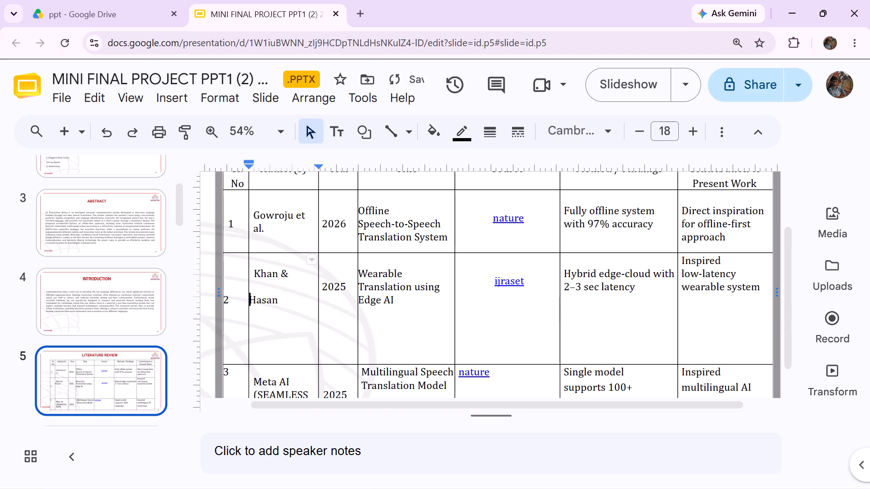
key(BackSpace)
key(m)
key(BackSpace)
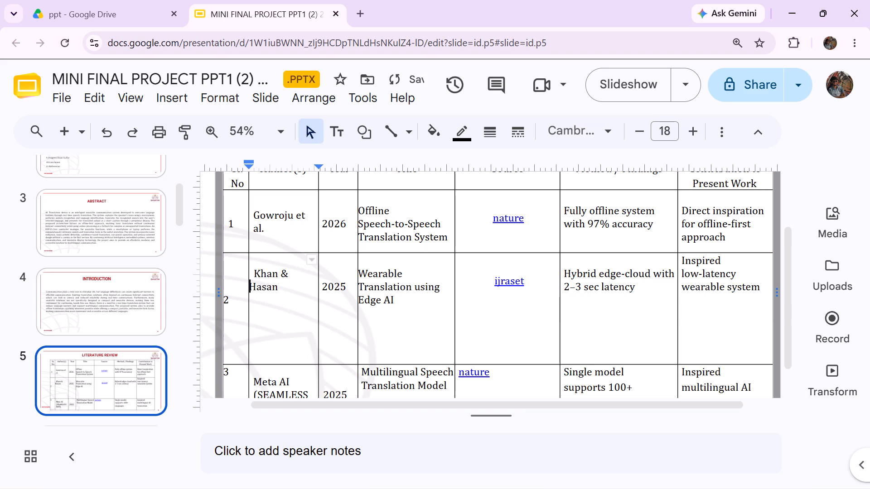
key(space)
key(space)
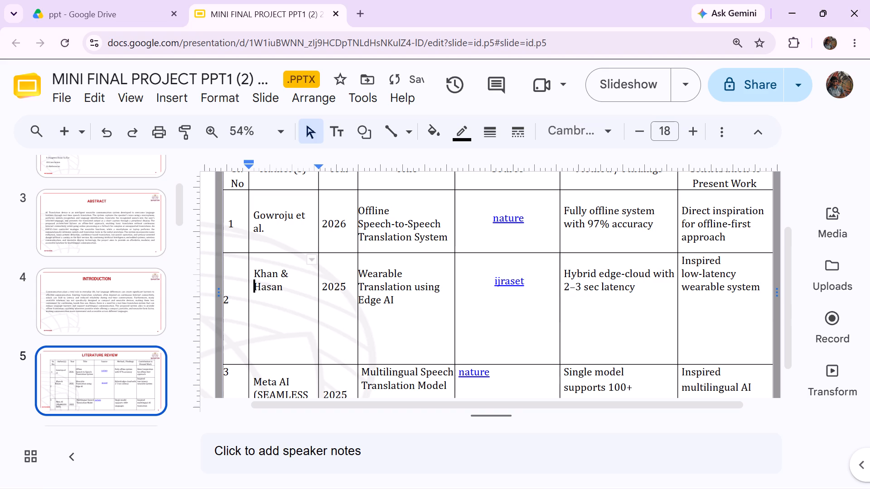
click(294, 336)
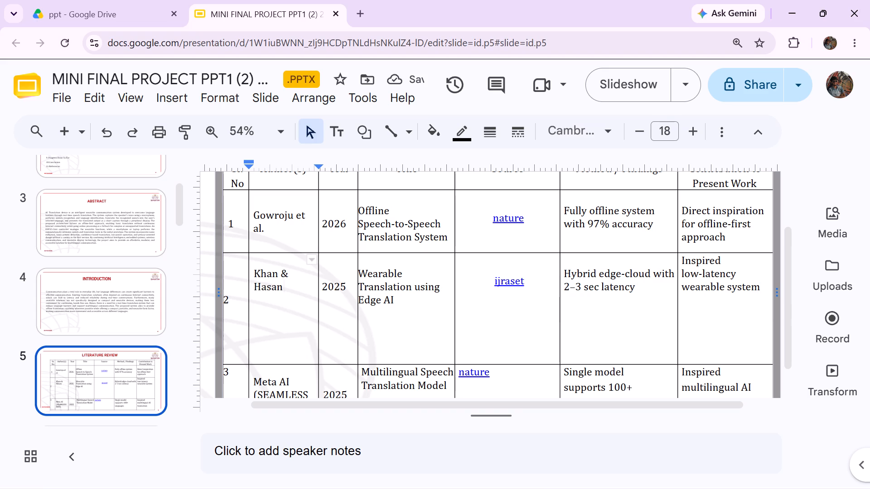
Indent the serial number 2 in the table's first column with two spaces.
drag(791, 269, 793, 274)
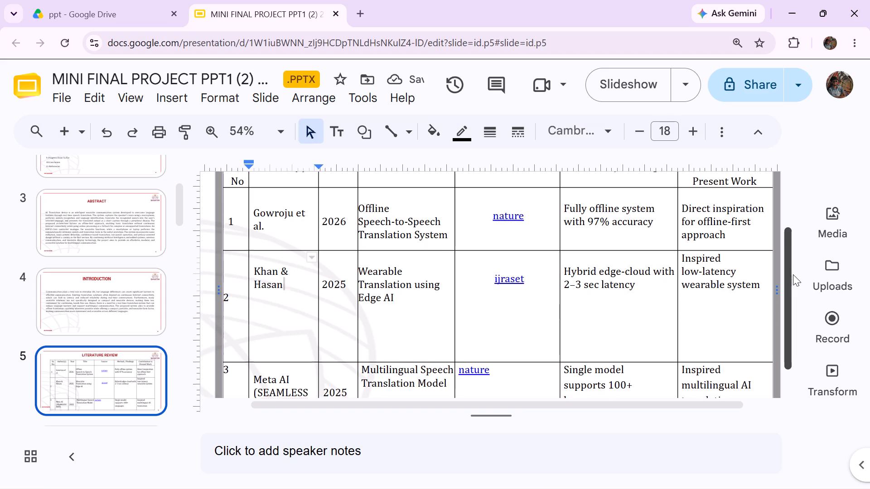
drag(793, 274, 803, 295)
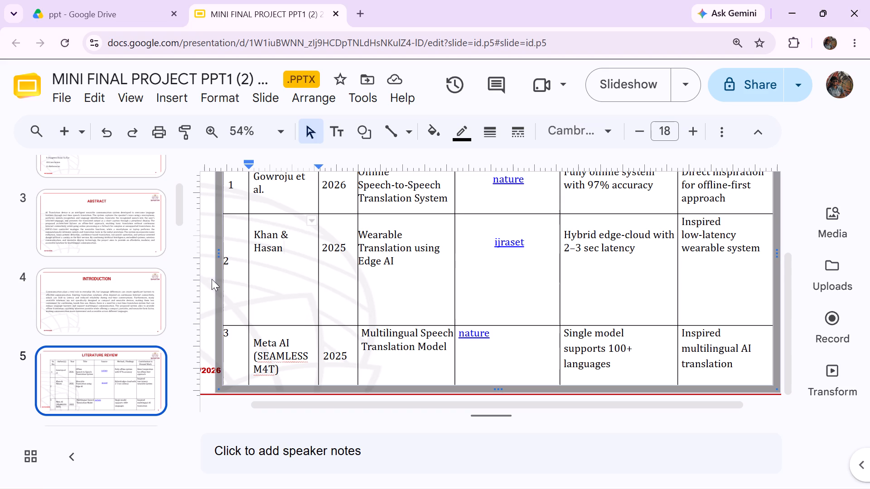
click(232, 261)
key(Left)
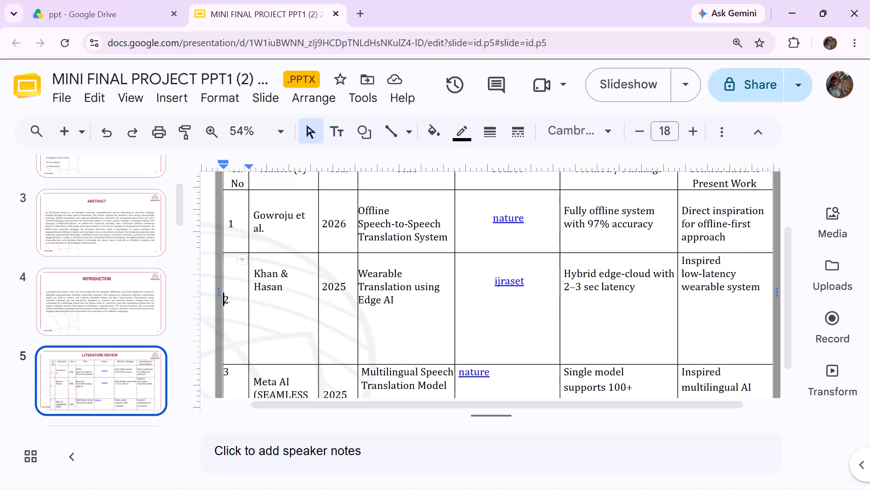
key(space)
key(space)
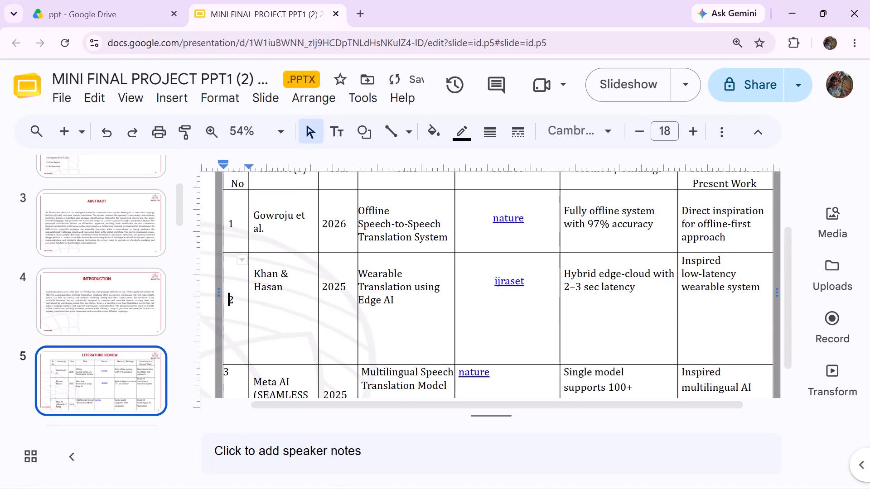
Centre the serial number 3 horizontally in its table cell.
click(231, 384)
key(Left)
click(231, 384)
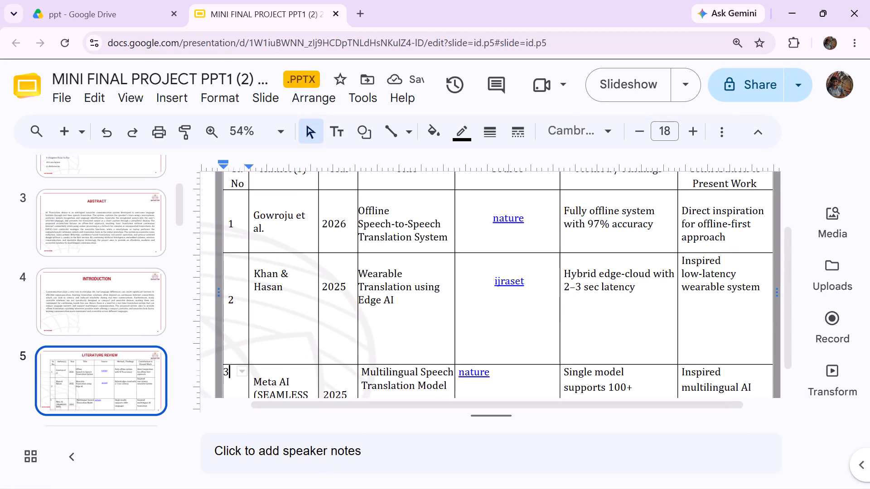
drag(231, 386, 217, 387)
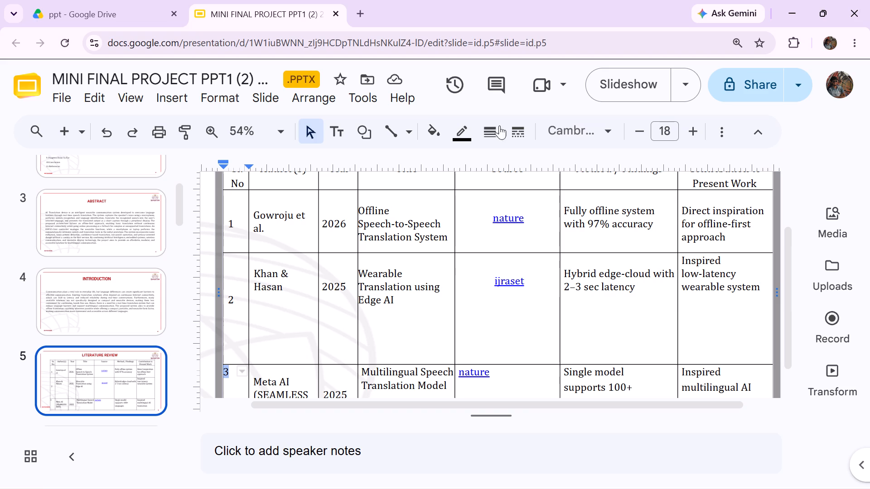
click(718, 127)
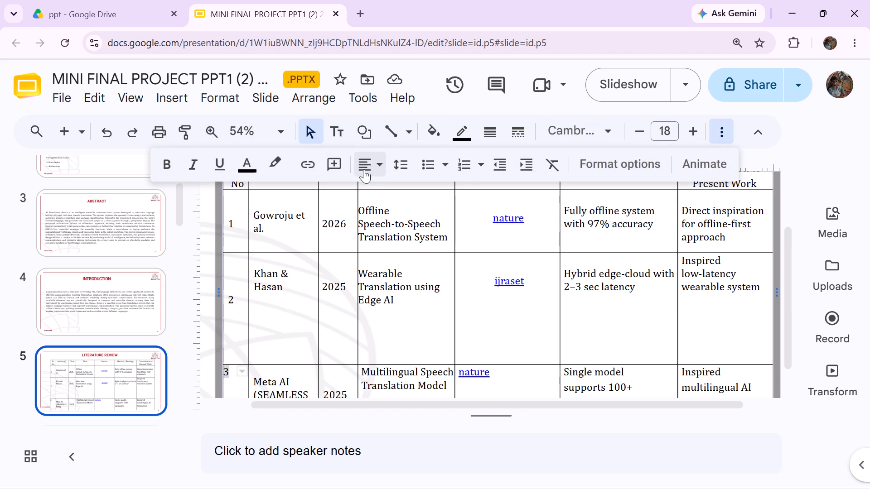
click(361, 169)
click(396, 186)
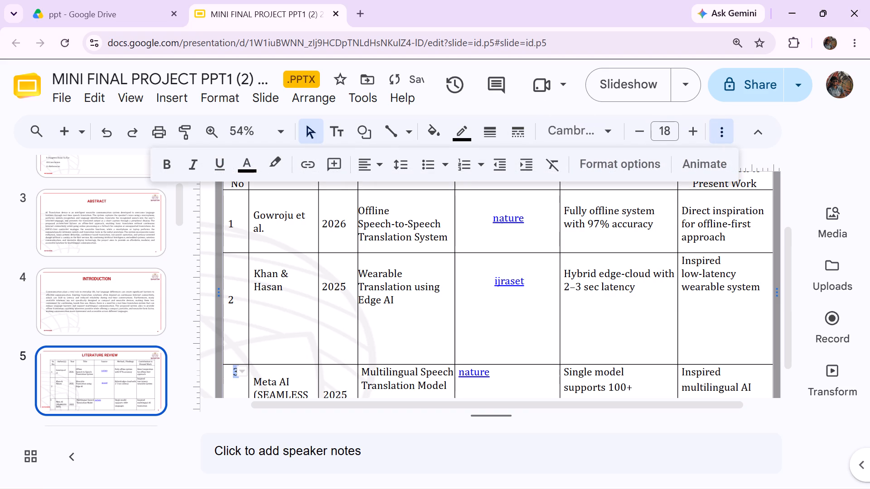
Centre the serial number 2 horizontally in its table cell.
drag(235, 295, 229, 298)
click(730, 124)
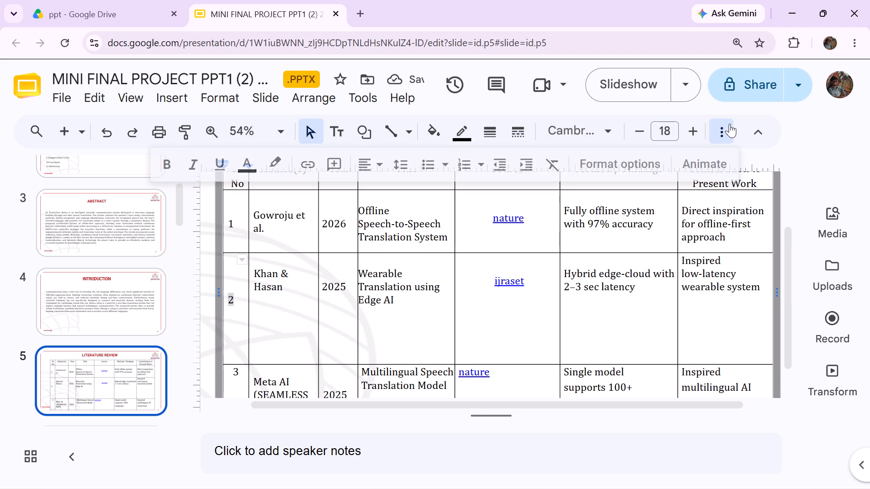
click(382, 175)
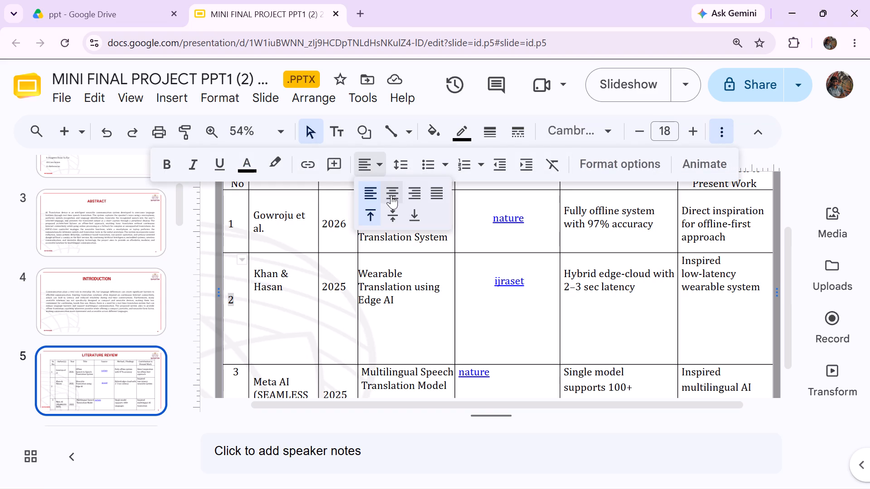
click(391, 195)
Centre the serial number 1 horizontally in its table cell.
drag(235, 221, 221, 228)
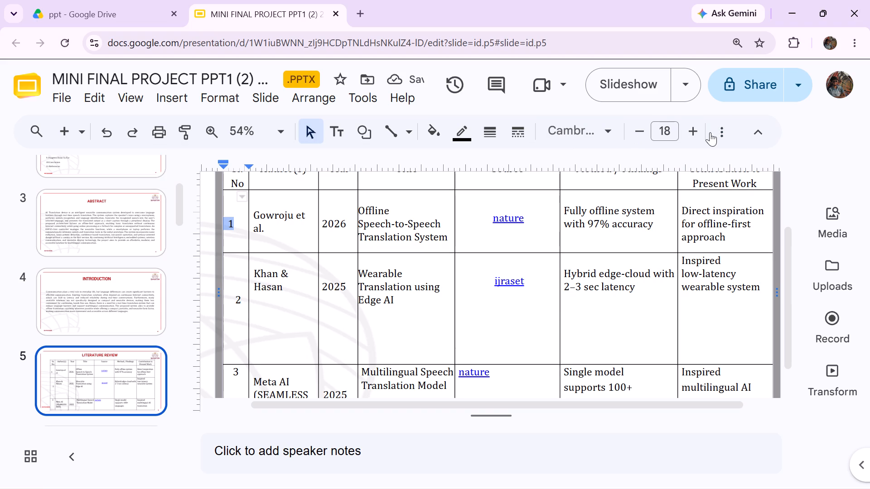
click(710, 132)
click(370, 162)
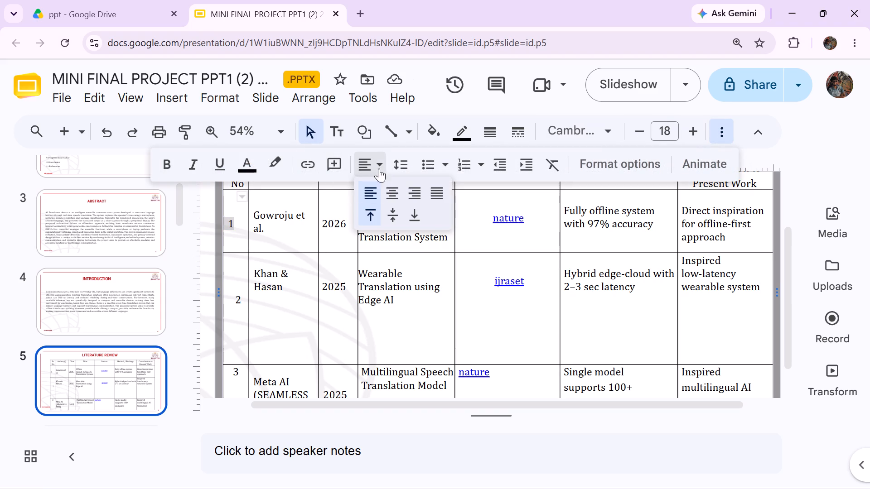
click(391, 187)
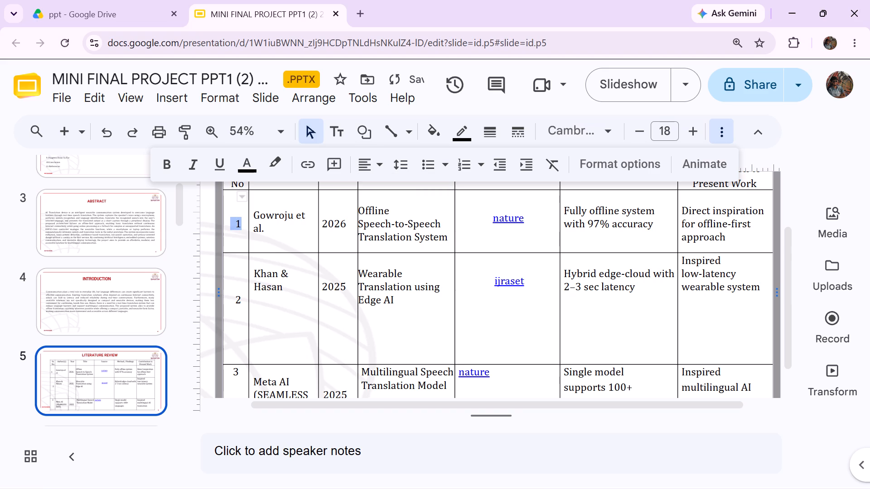
Centre the row 1 author entry "Gowroju et al." horizontally in its cell.
click(279, 239)
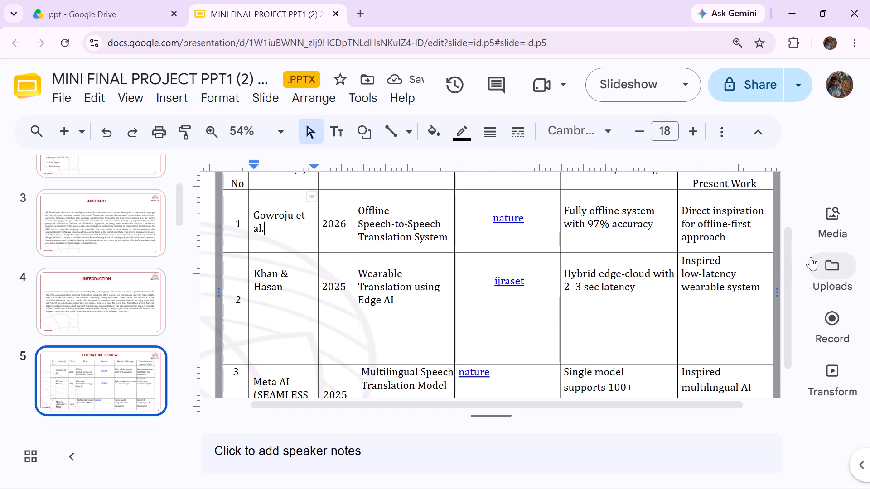
drag(791, 265, 797, 291)
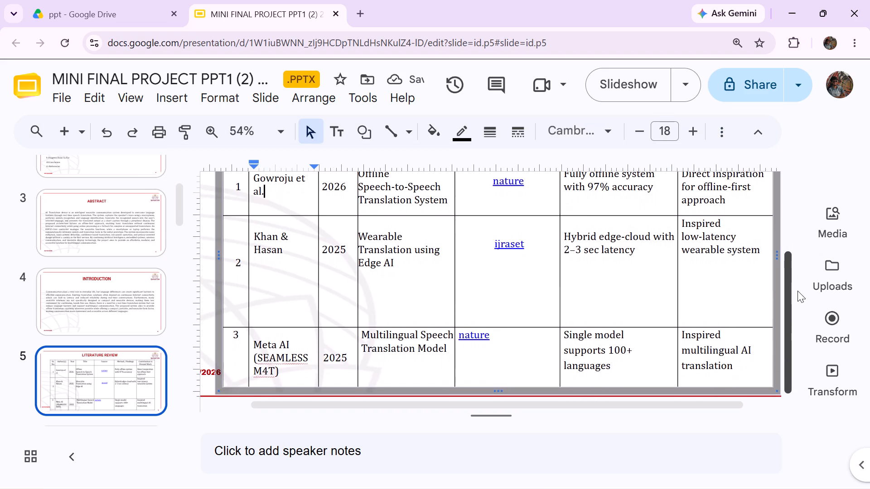
drag(797, 291, 799, 281)
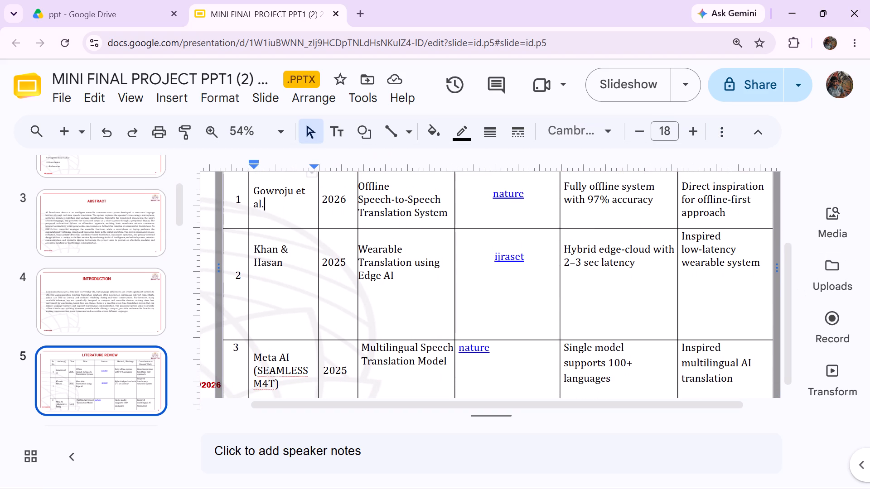
drag(250, 187, 264, 202)
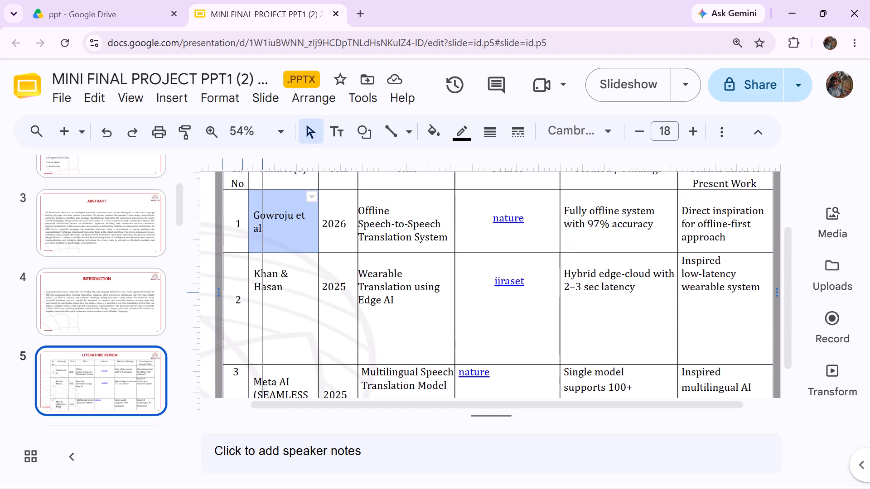
drag(264, 202, 249, 201)
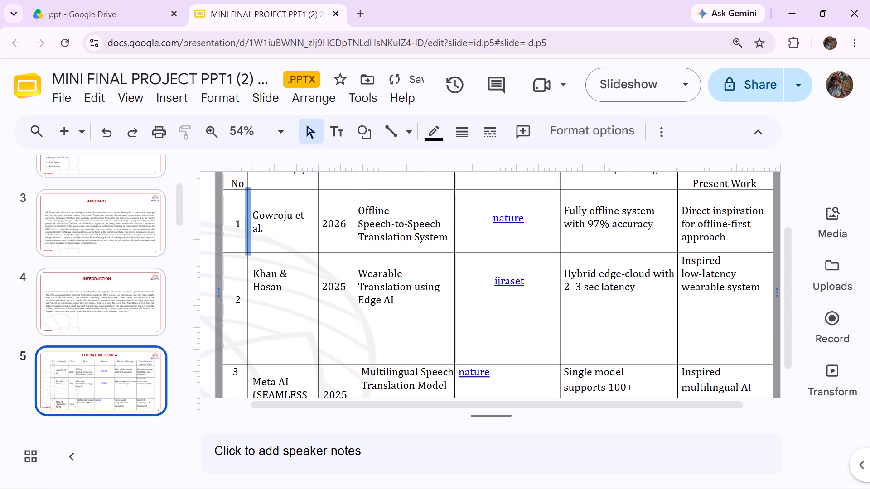
click(277, 220)
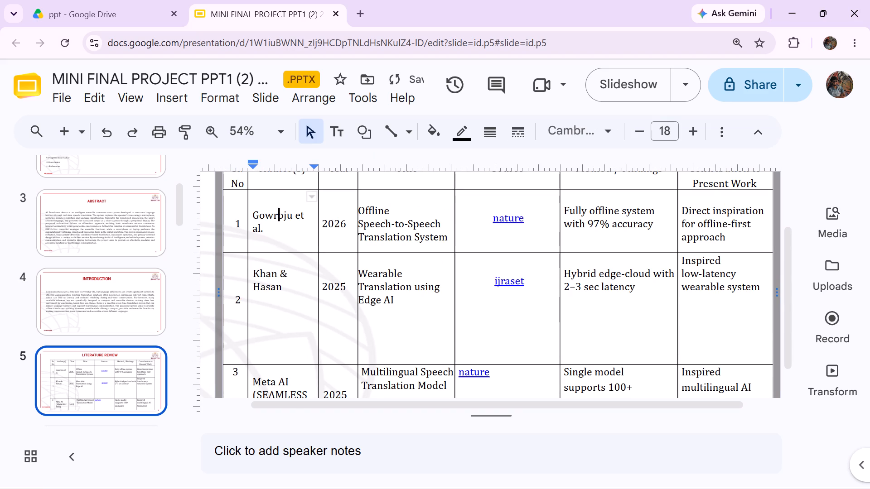
drag(251, 211, 264, 225)
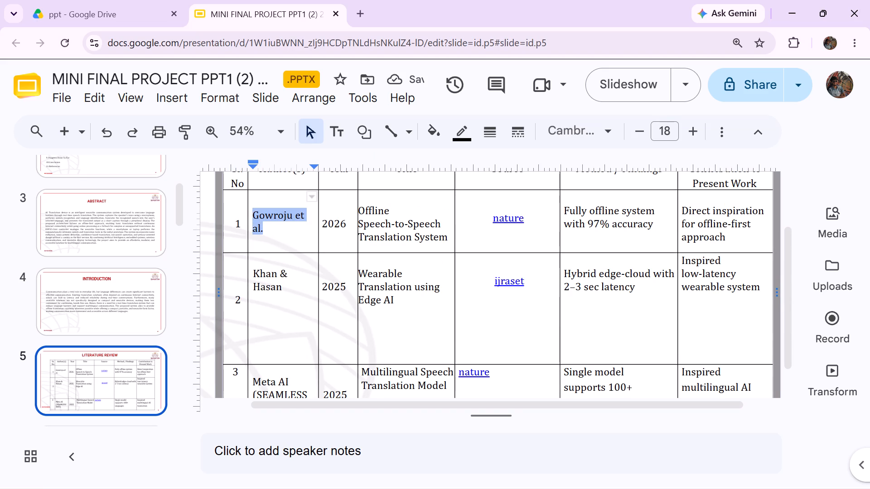
click(718, 128)
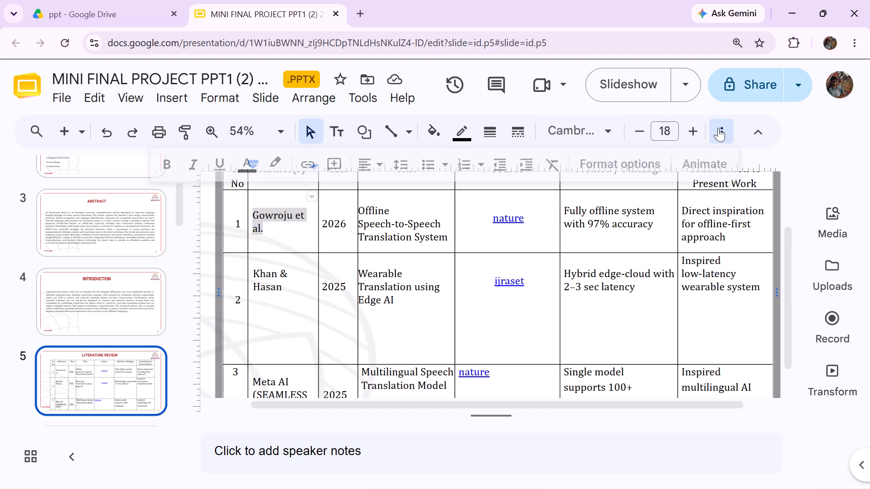
click(366, 158)
click(394, 189)
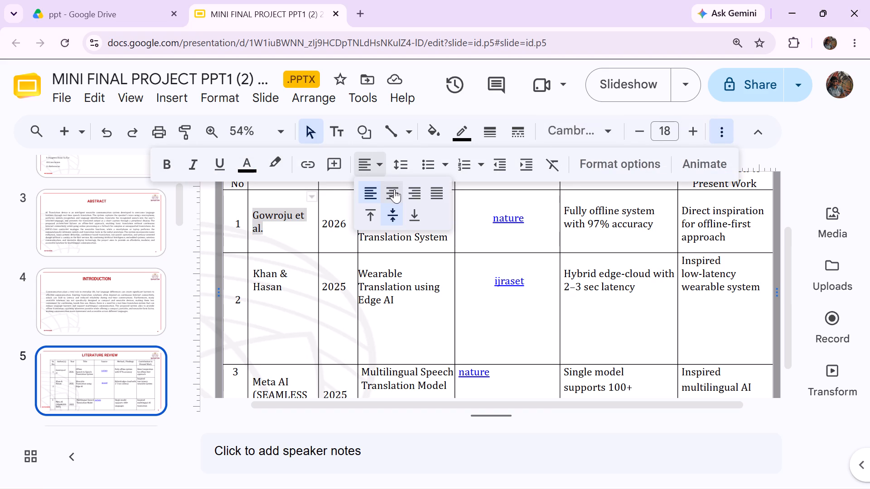
Centre both lines of the row 2 author entry "Khan & Hasan" horizontally in their cell.
click(305, 287)
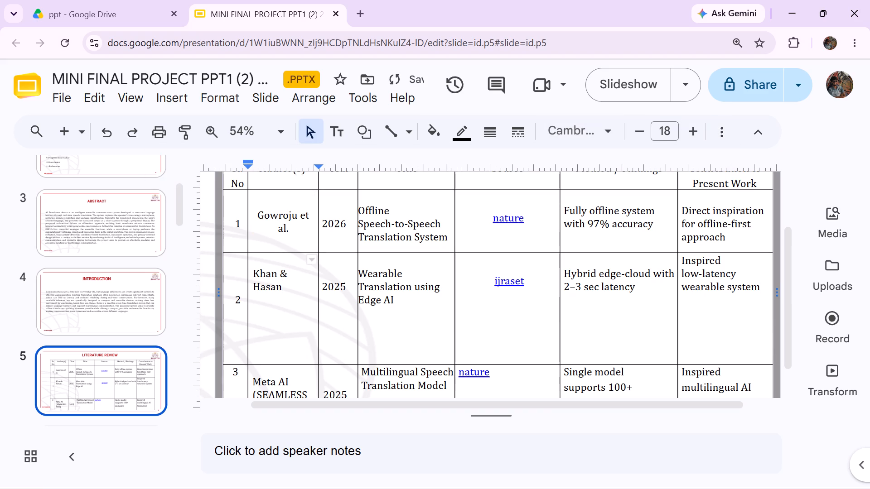
drag(254, 273, 282, 288)
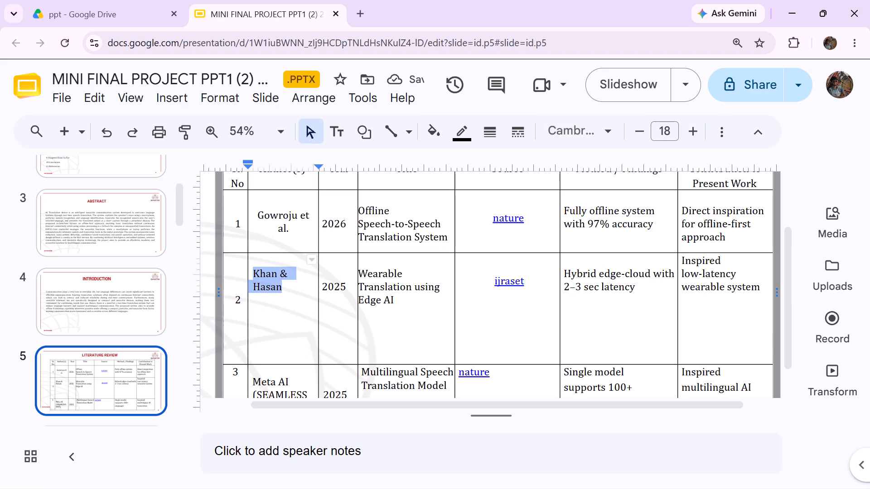
click(726, 131)
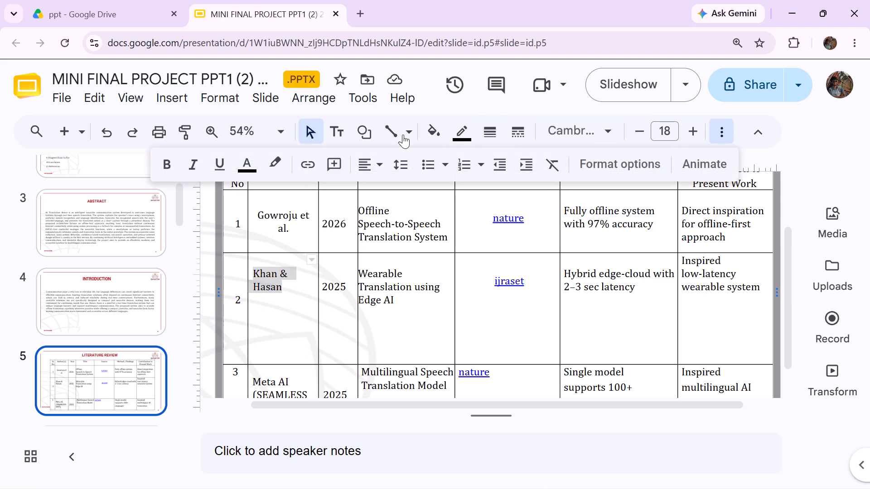
click(371, 164)
click(391, 189)
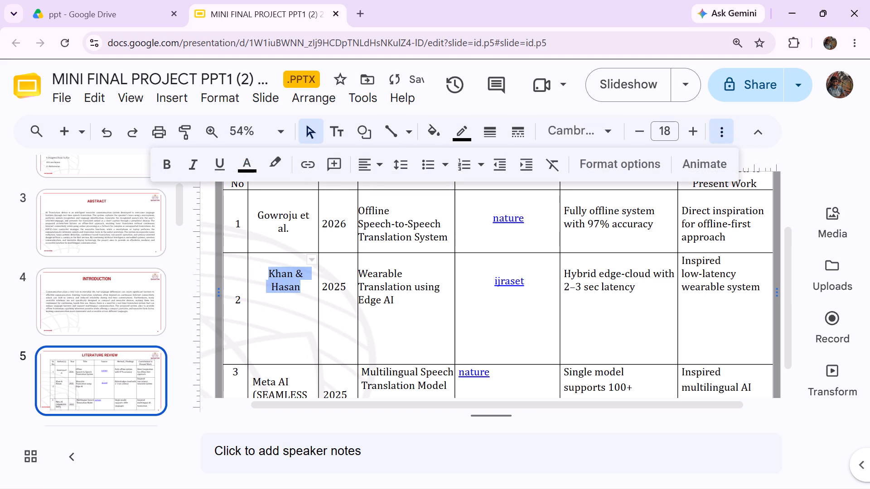
click(289, 313)
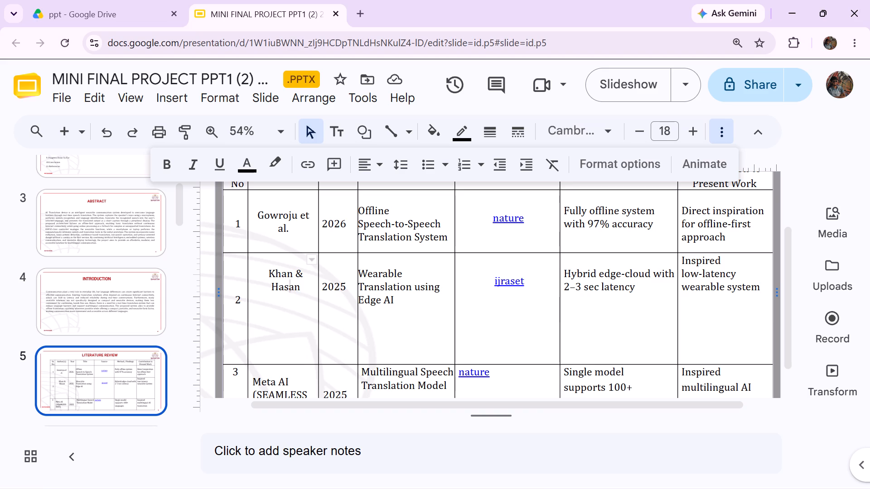
Centre the row 1 title "Offline Speech-to-Speech Translation System" horizontally in its cell.
drag(789, 276, 794, 290)
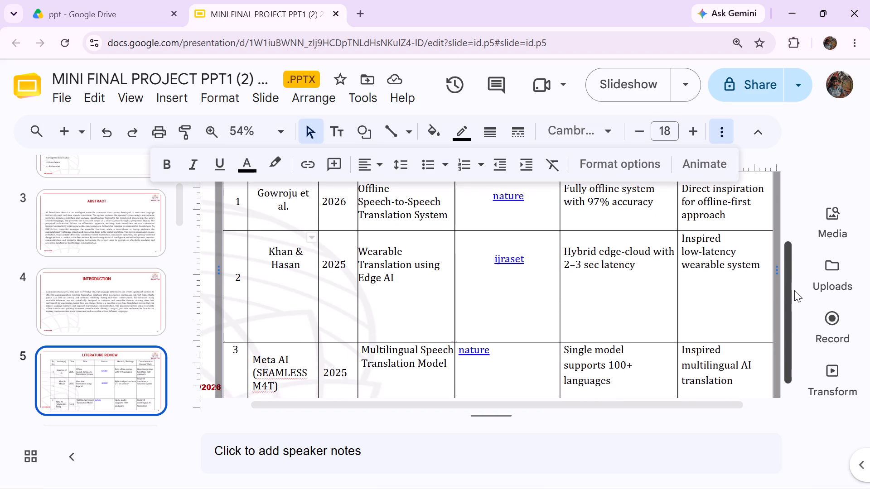
drag(794, 290, 794, 283)
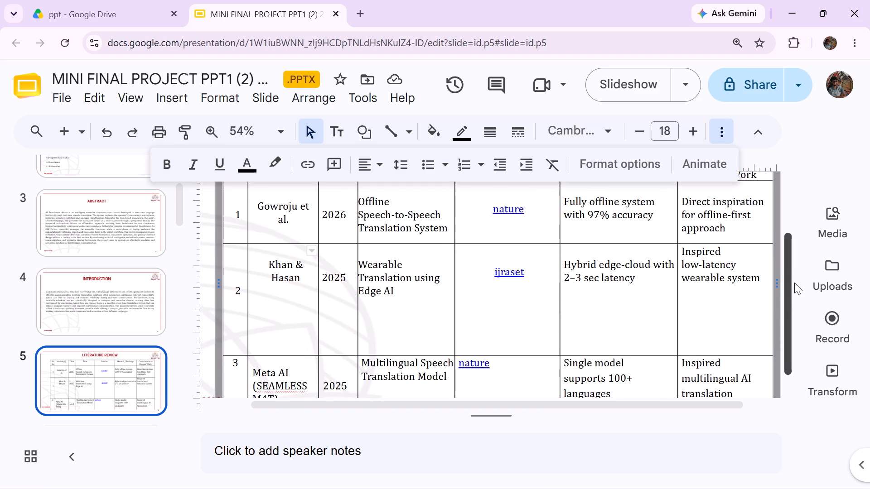
drag(794, 283, 794, 283)
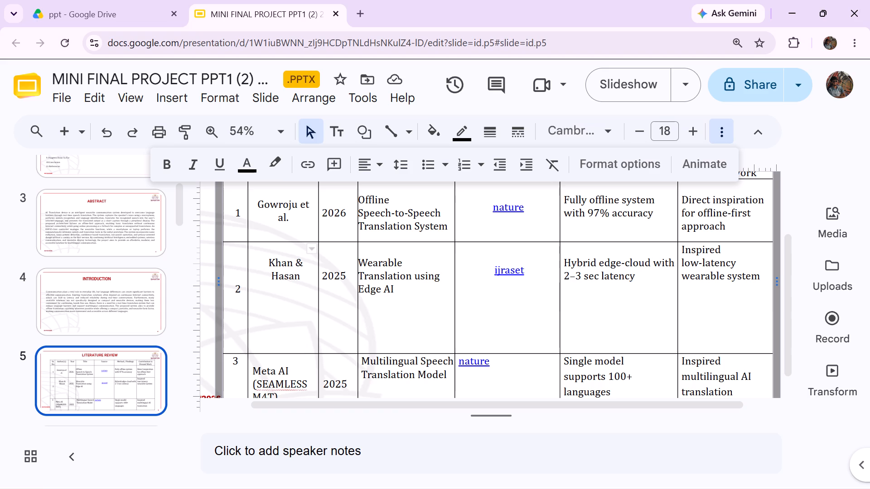
drag(360, 196, 358, 211)
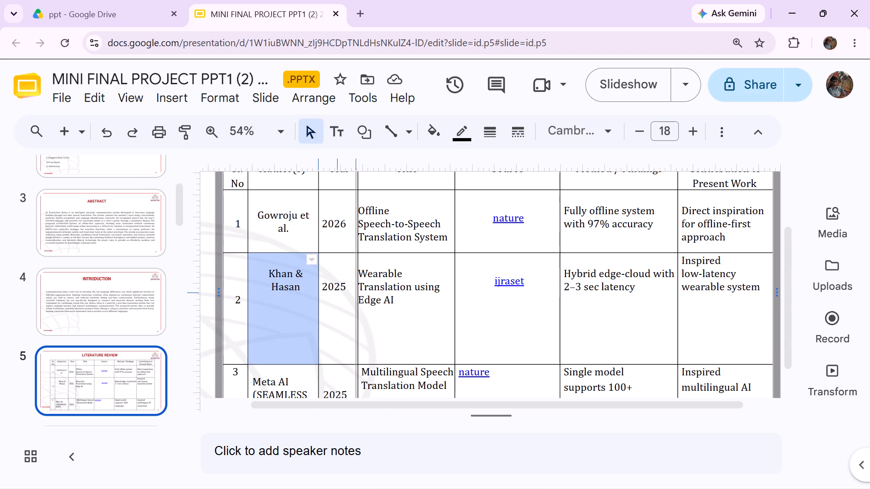
drag(358, 211, 360, 211)
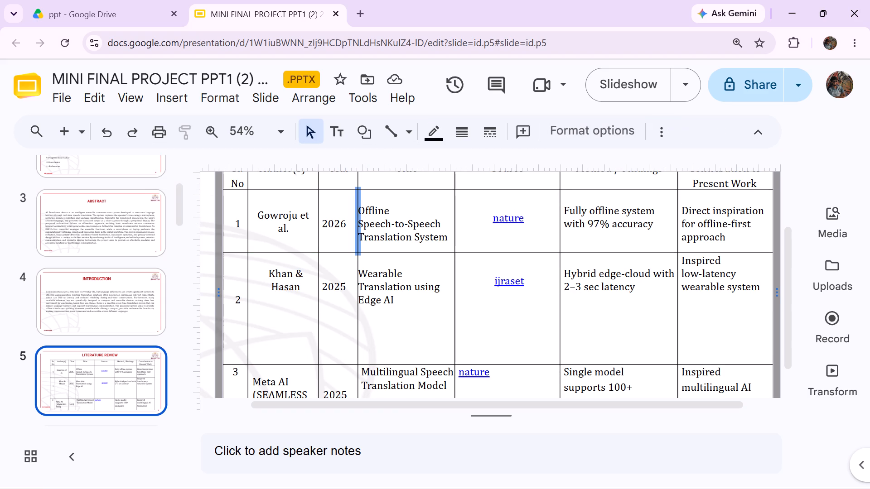
drag(360, 211, 458, 249)
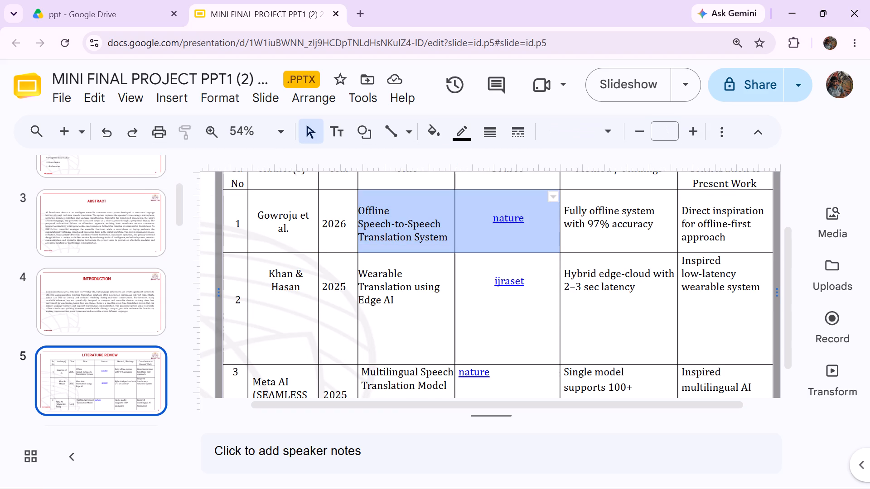
click(418, 217)
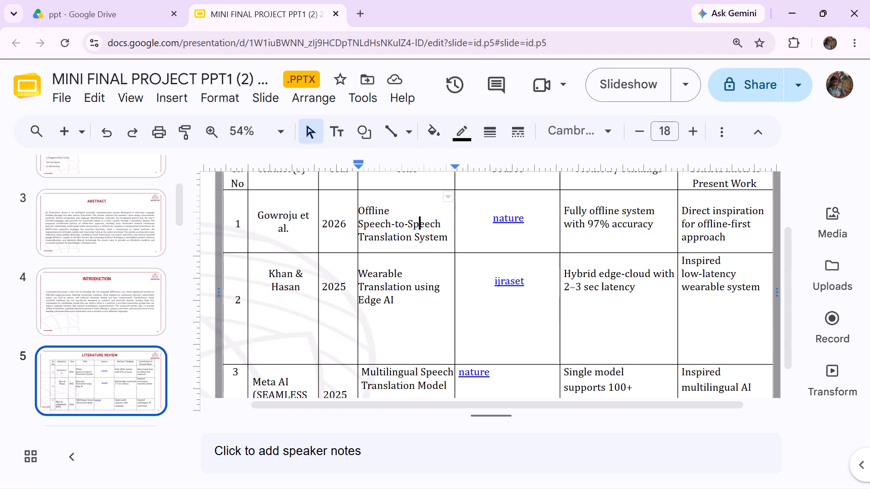
drag(362, 209, 388, 230)
click(388, 230)
drag(362, 209, 369, 218)
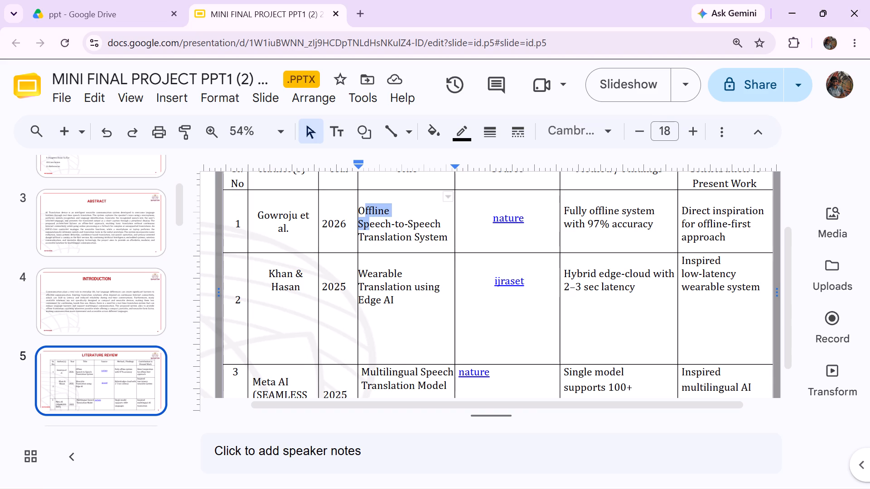
click(364, 208)
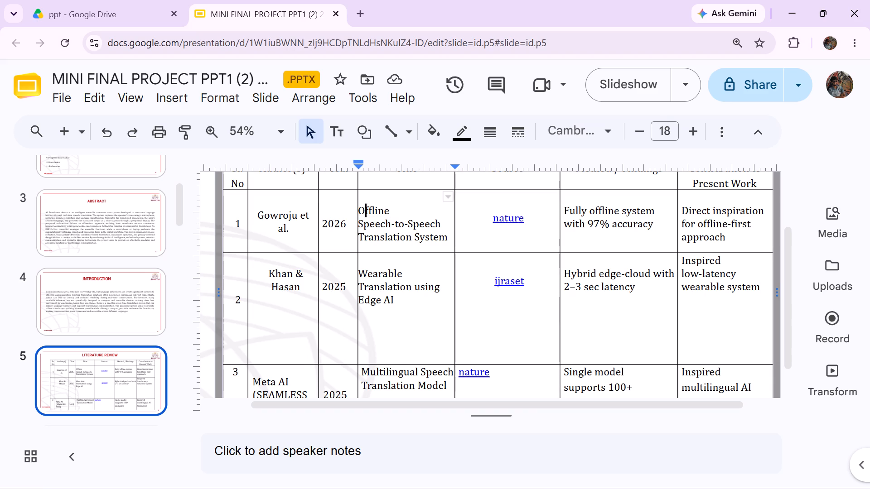
key(Left)
drag(364, 208, 380, 222)
click(366, 210)
key(Left)
drag(361, 210, 445, 242)
click(715, 124)
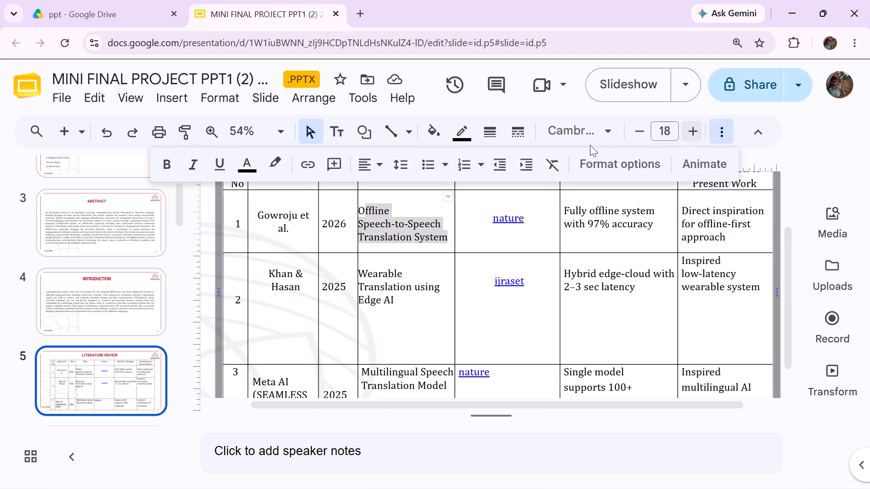
drag(368, 168, 394, 200)
click(394, 200)
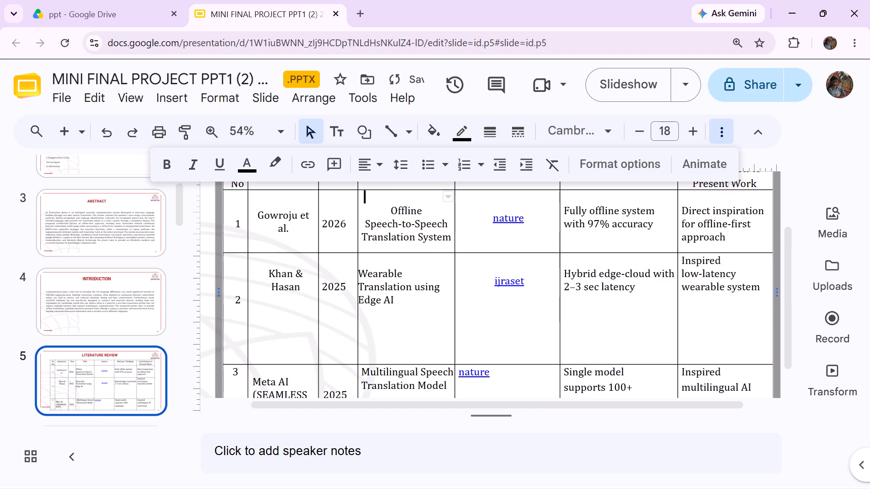
click(427, 235)
Centre the row 1 findings text "Fully offline system with 97% accuracy" horizontally in its cell.
drag(565, 209, 682, 231)
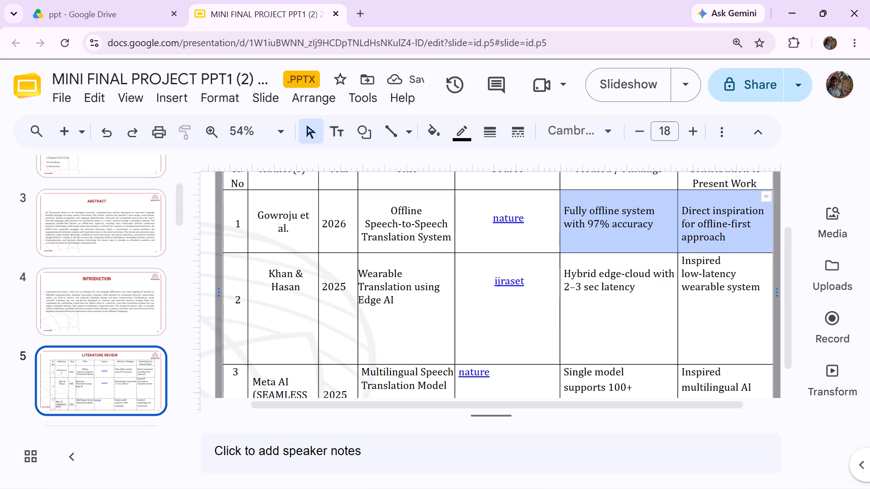
drag(682, 231, 650, 230)
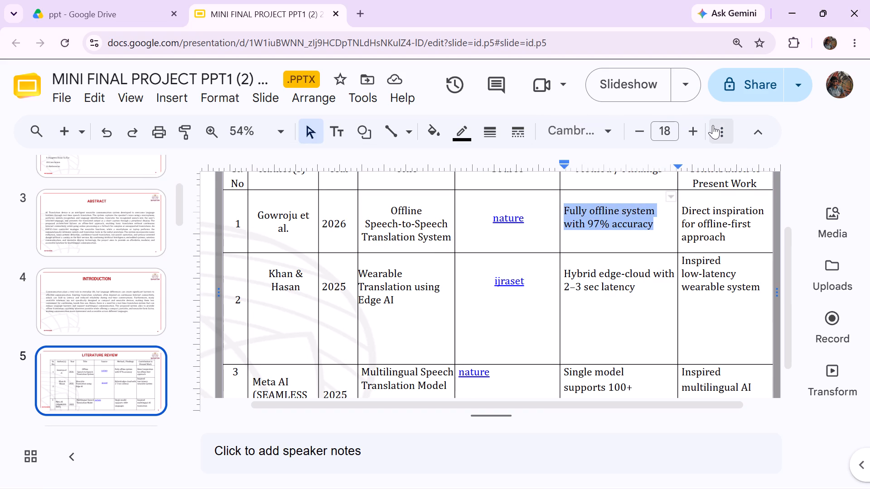
click(713, 125)
click(361, 157)
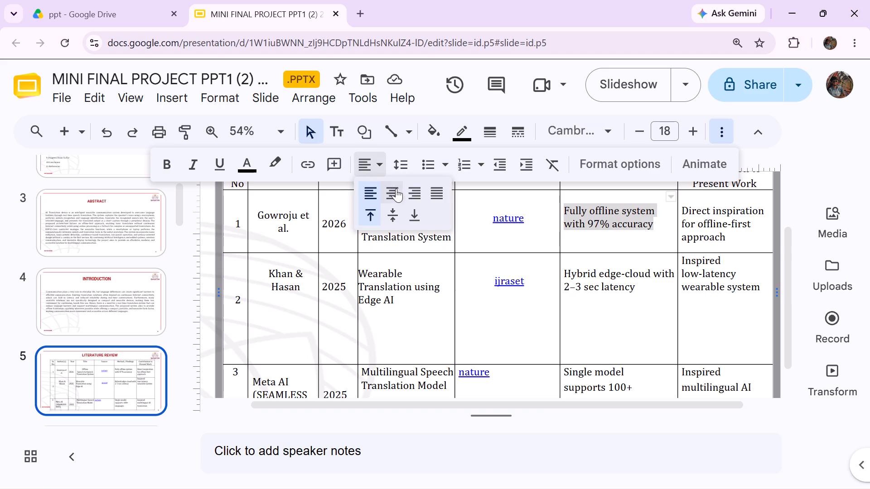
click(398, 191)
click(628, 238)
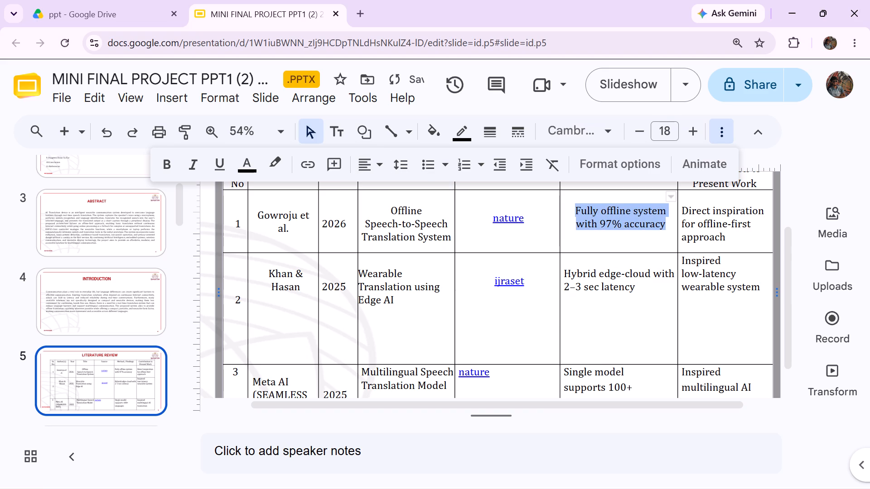
Centre the row 1 contribution text "Direct inspiration for offline-first approach" horizontally in its cell.
drag(682, 208, 699, 223)
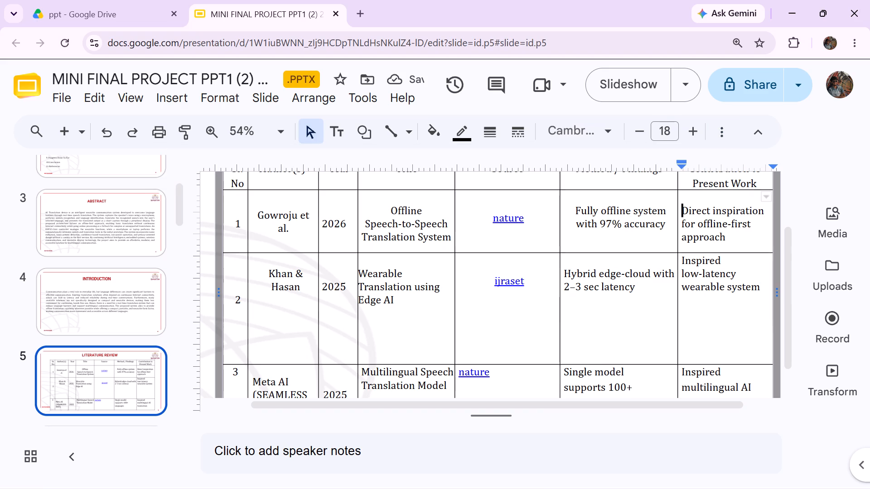
drag(699, 223, 727, 236)
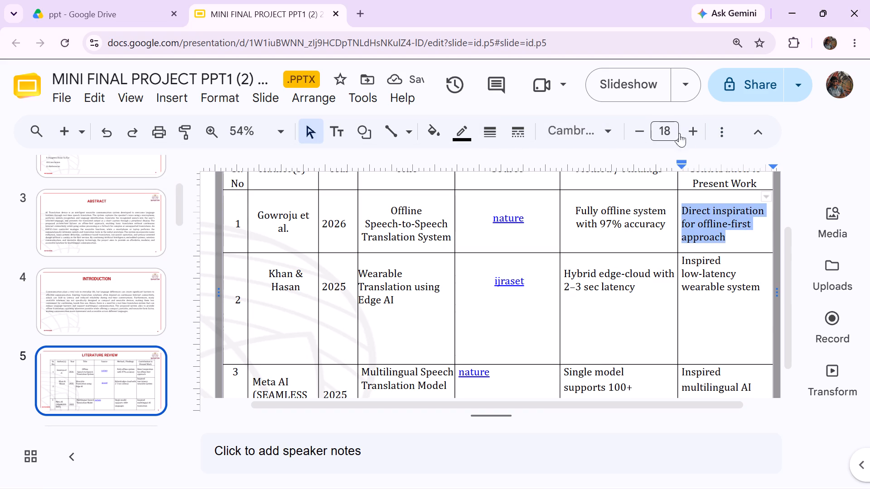
click(717, 136)
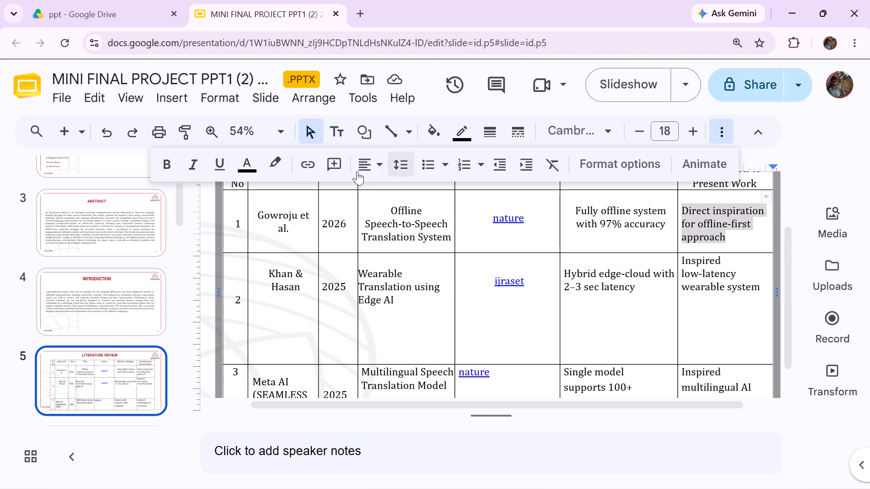
click(357, 171)
click(385, 191)
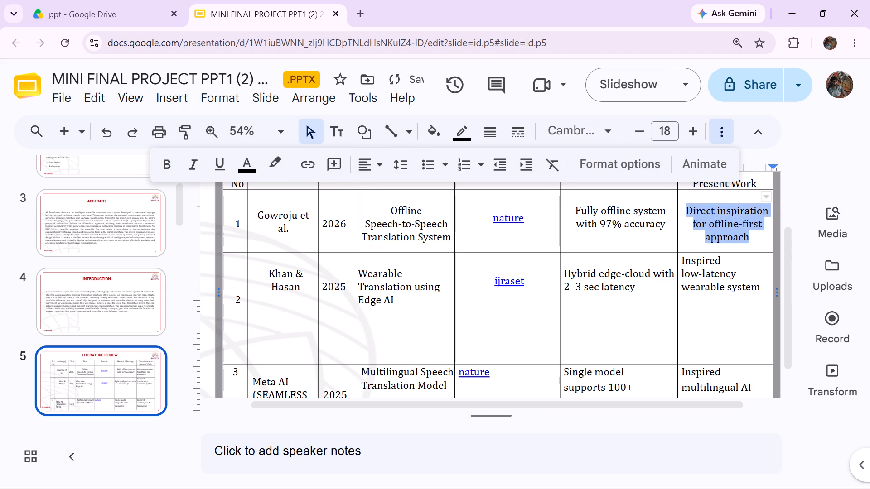
Move the row 2 author entry "Khan & Hasan" down by inserting one blank line above it in its cell.
click(491, 294)
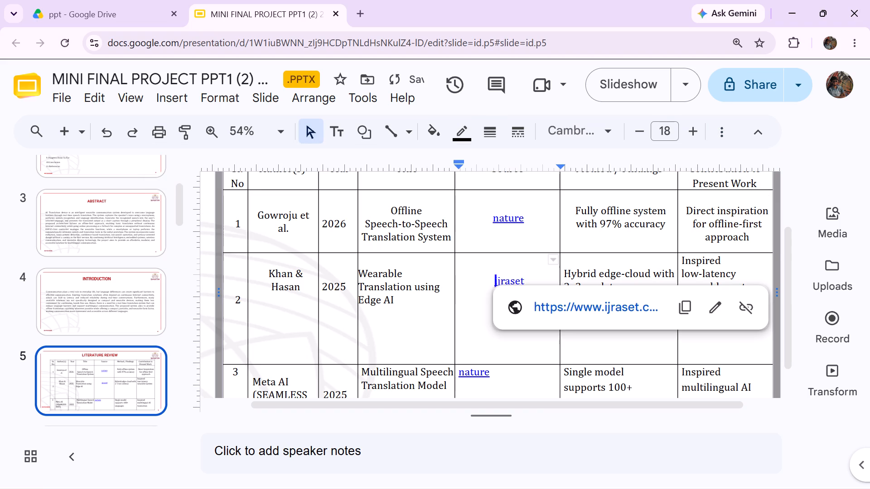
drag(786, 249, 789, 231)
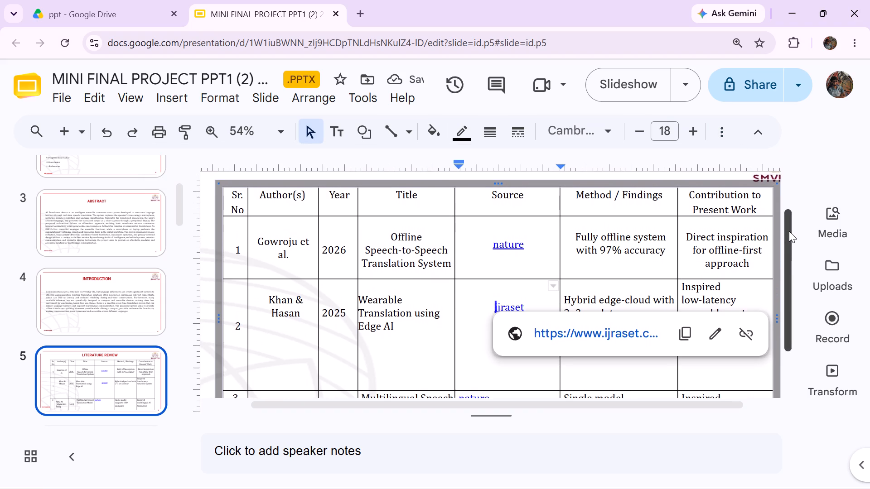
drag(789, 231, 793, 265)
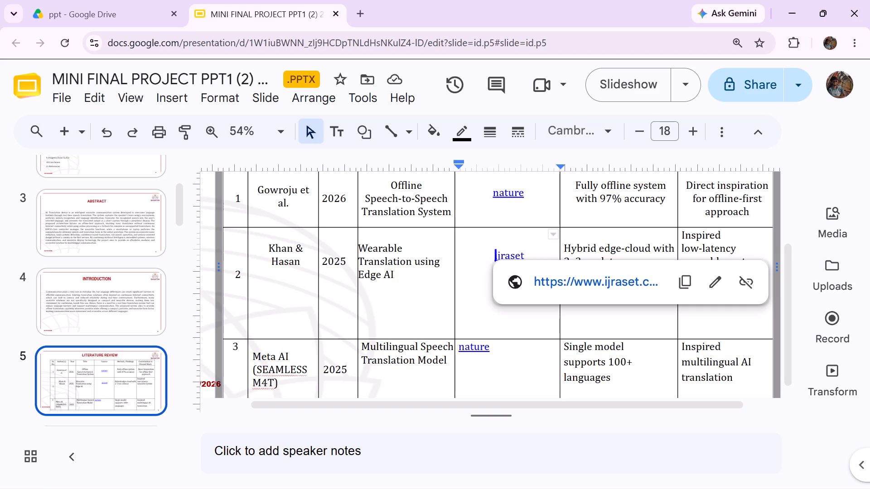
click(266, 241)
key(Return)
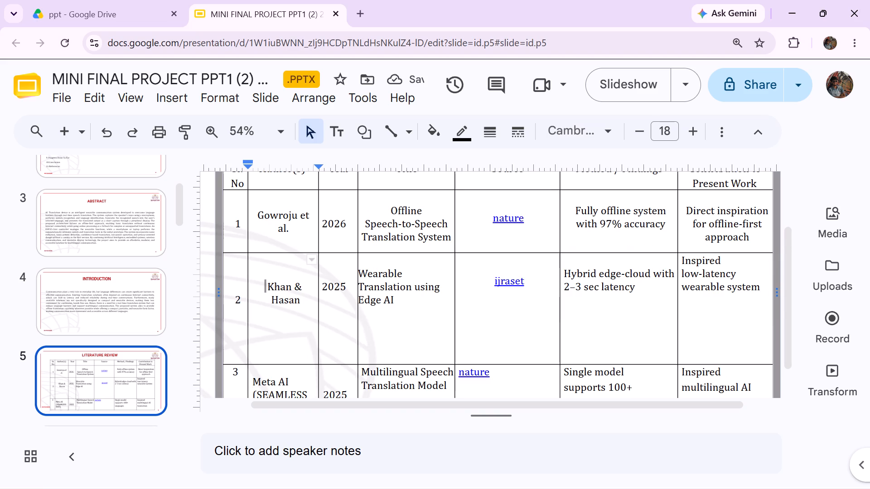
Move the row 2 title "Wearable Translation using Edge AI" down one line and centre it horizontally in its cell.
click(360, 273)
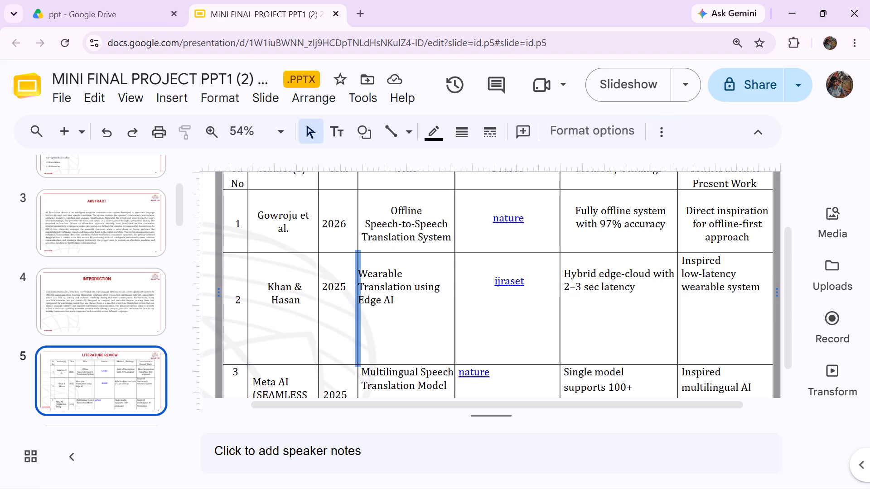
click(363, 270)
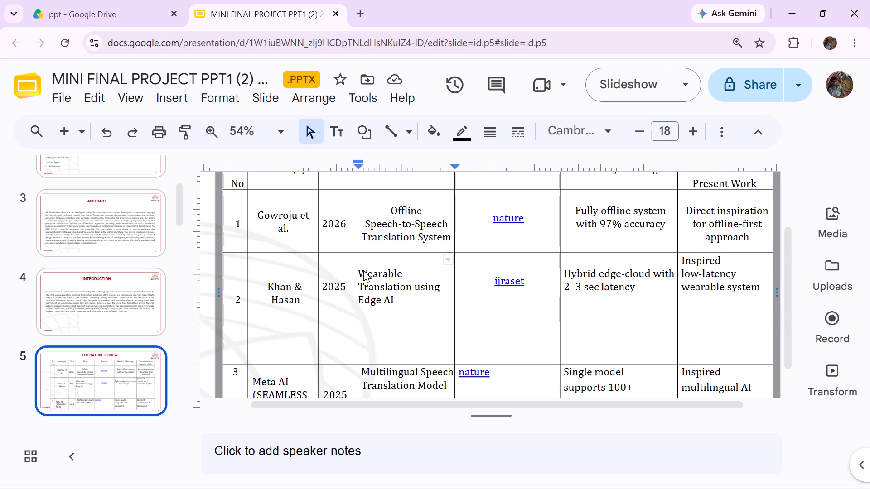
key(Left)
key(Return)
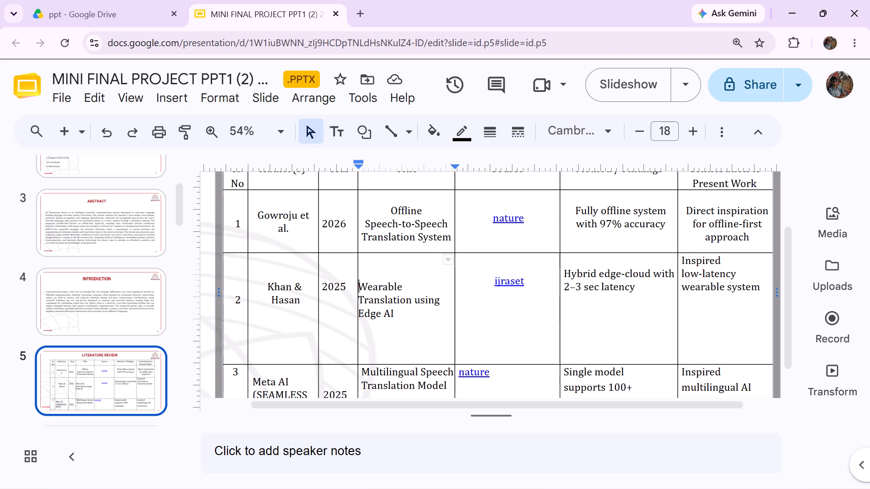
drag(361, 284, 397, 313)
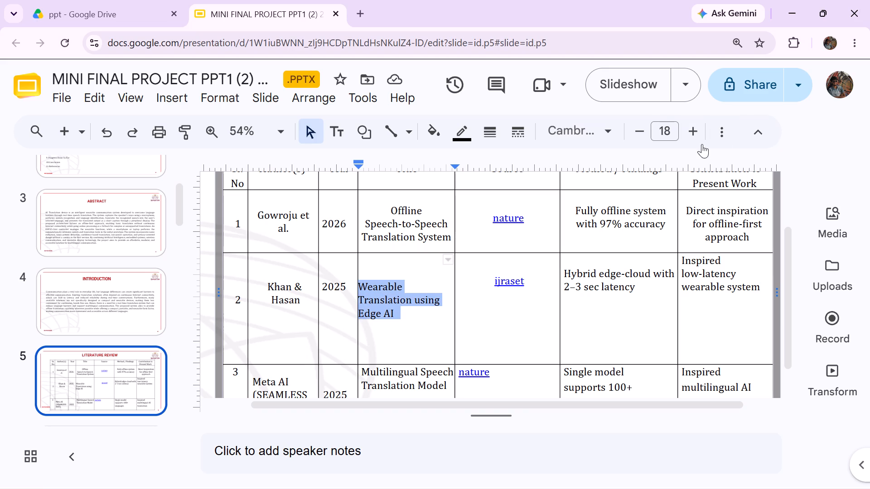
click(722, 136)
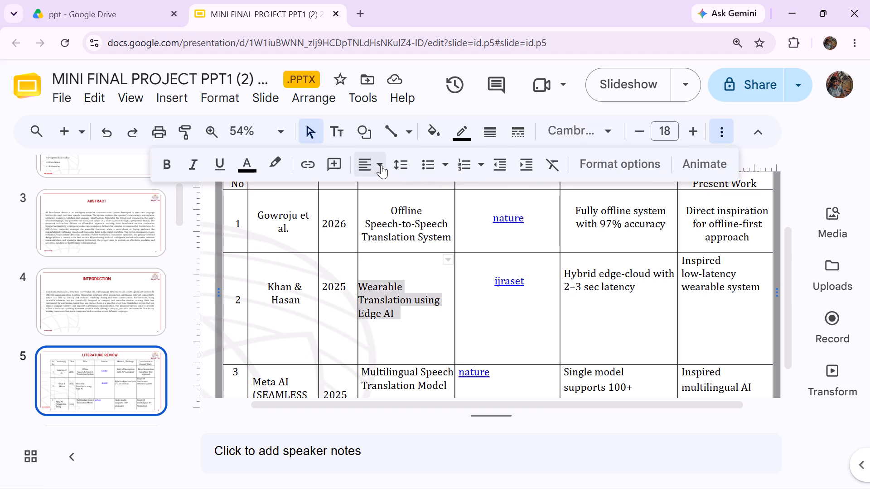
click(381, 165)
click(391, 197)
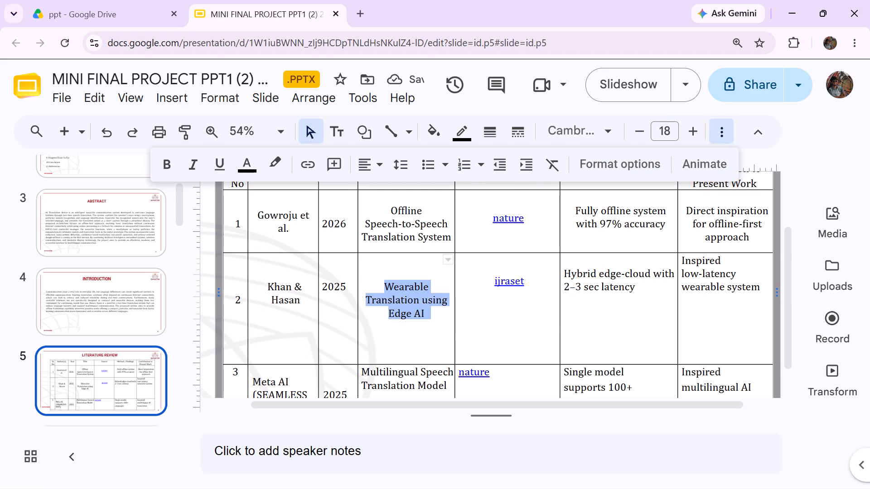
Centre the row 1 year 2026 horizontally in its cell.
drag(323, 222, 347, 226)
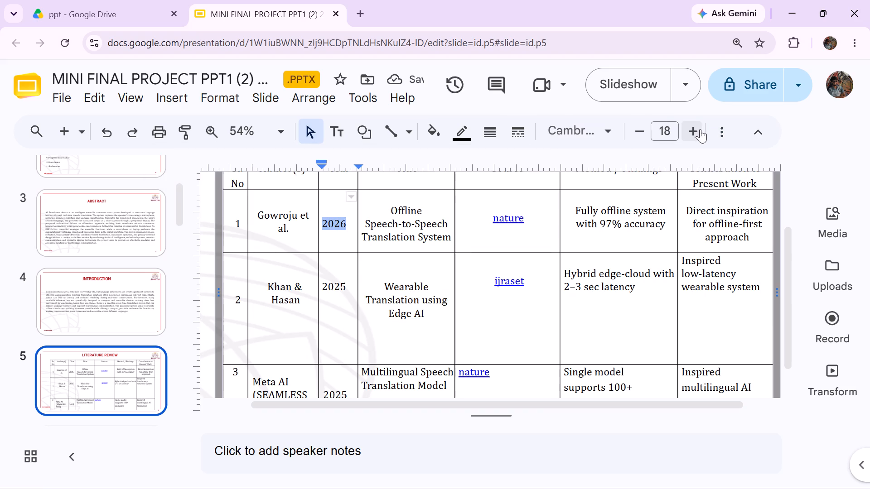
click(711, 132)
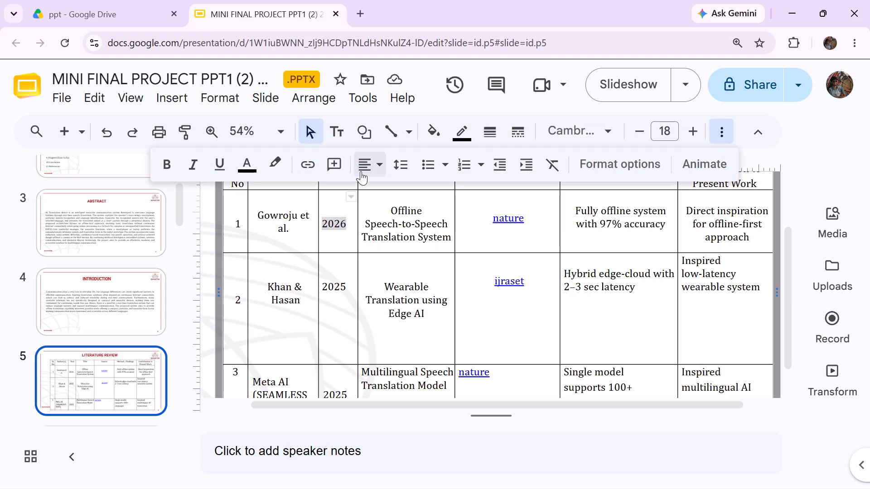
click(361, 170)
click(389, 192)
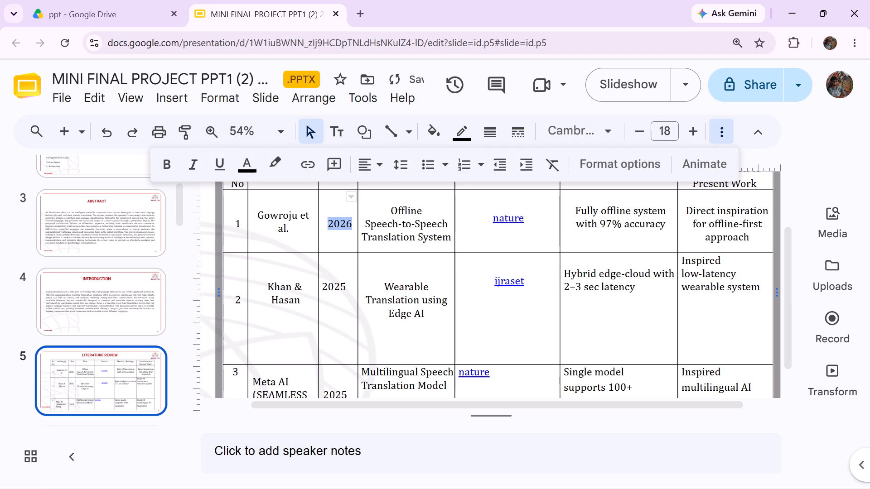
Centre the row 2 year 2025 horizontally in its cell.
drag(324, 285, 342, 285)
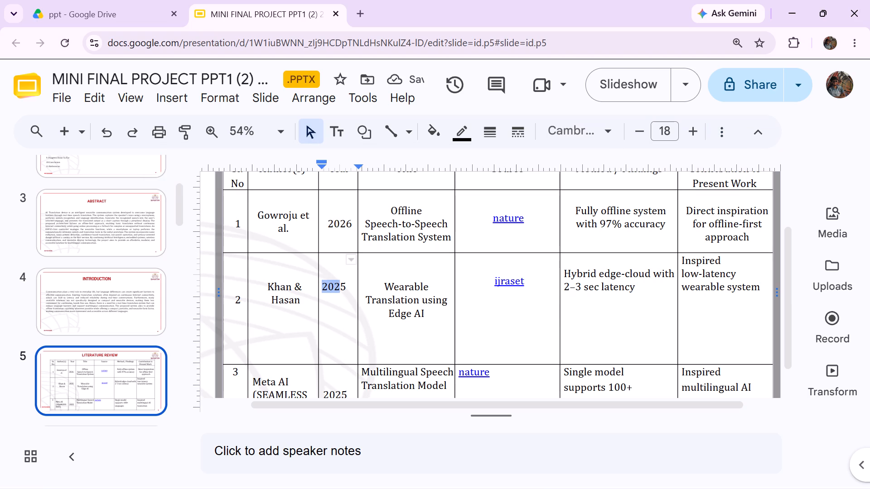
drag(342, 285, 345, 285)
click(722, 125)
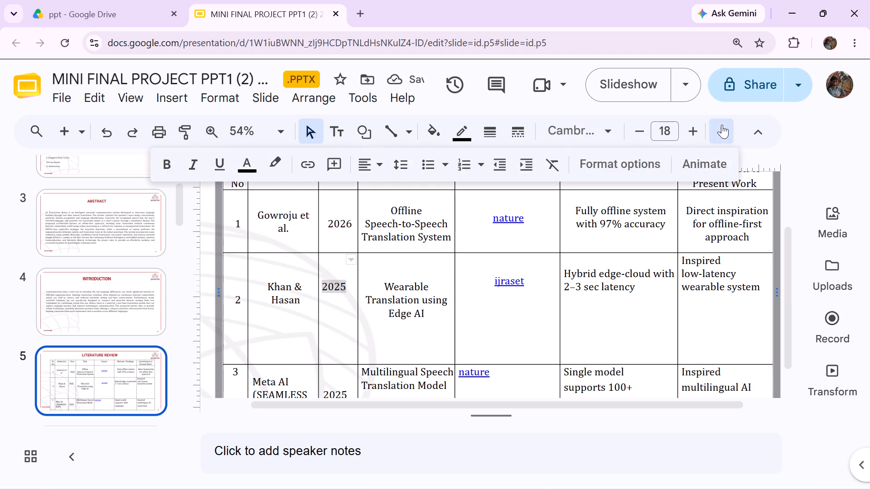
click(376, 172)
click(387, 185)
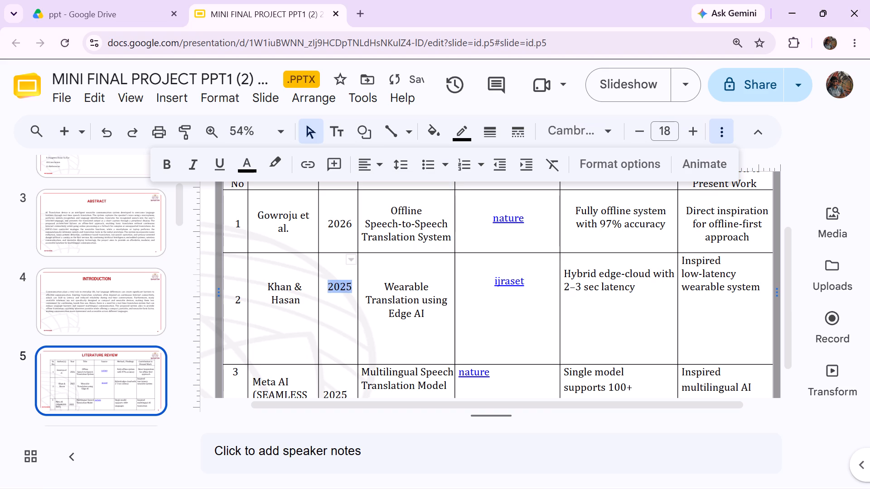
Apply centre alignment to the row 2 source link "ijraset" and move it down one line in its cell.
drag(490, 280, 524, 287)
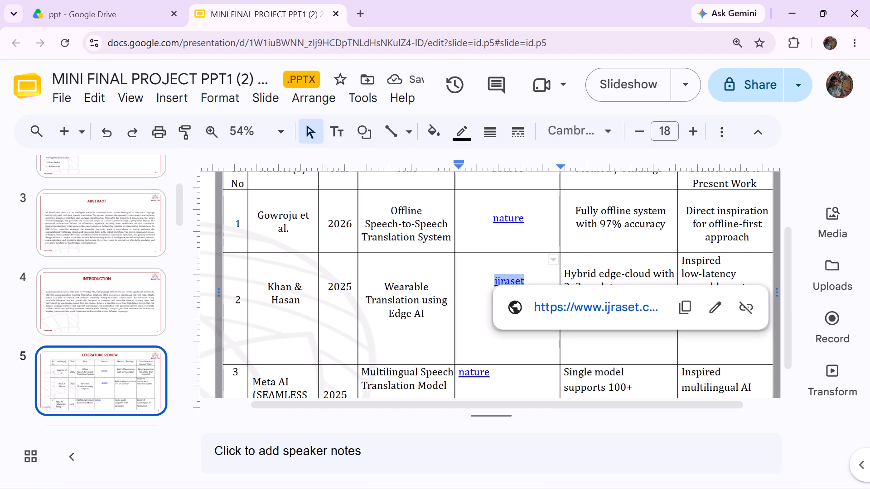
click(725, 135)
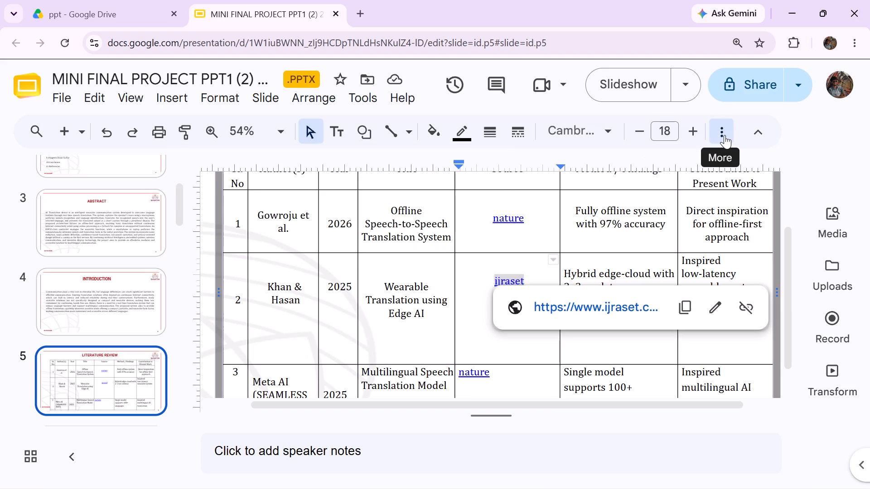
click(360, 158)
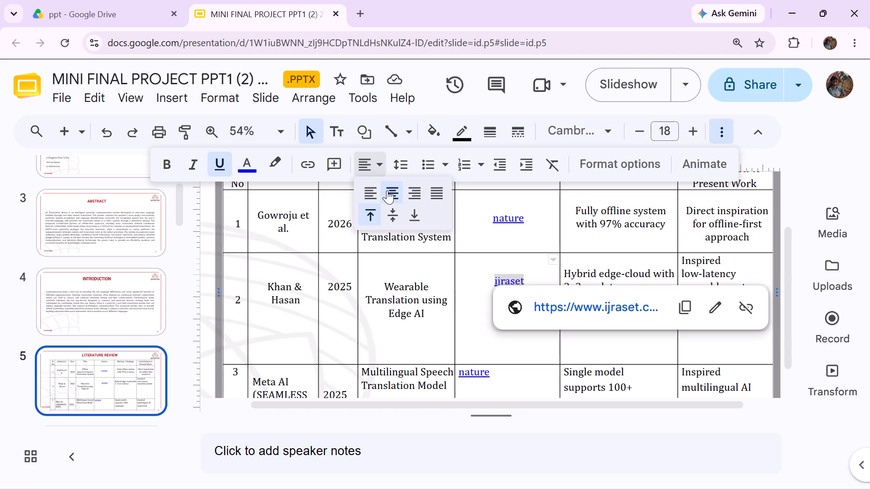
click(391, 190)
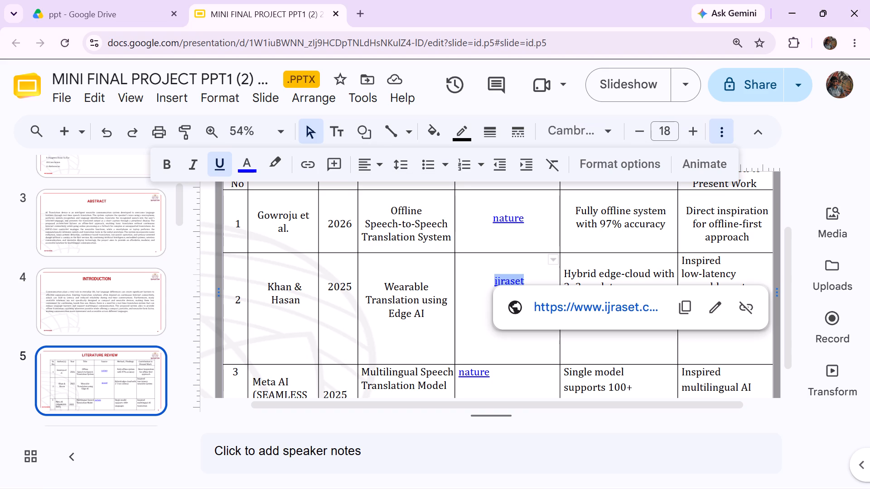
click(564, 268)
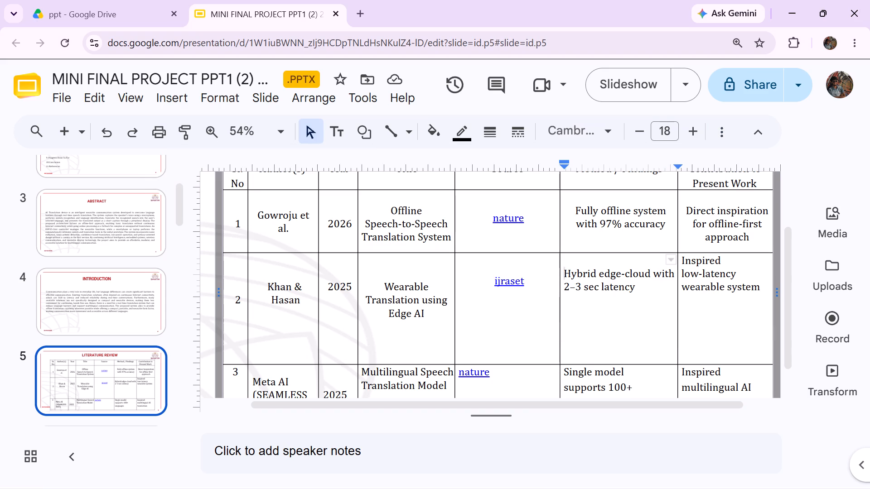
click(486, 286)
key(Return)
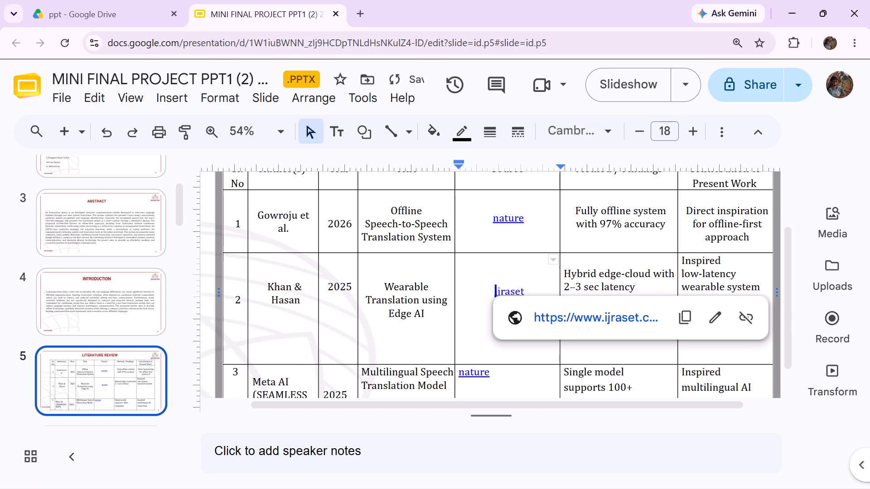
Centre the row 2 findings text "Hybrid edge-cloud with 2–3 sec latency" horizontally and move it down one line in its cell.
drag(564, 271, 659, 302)
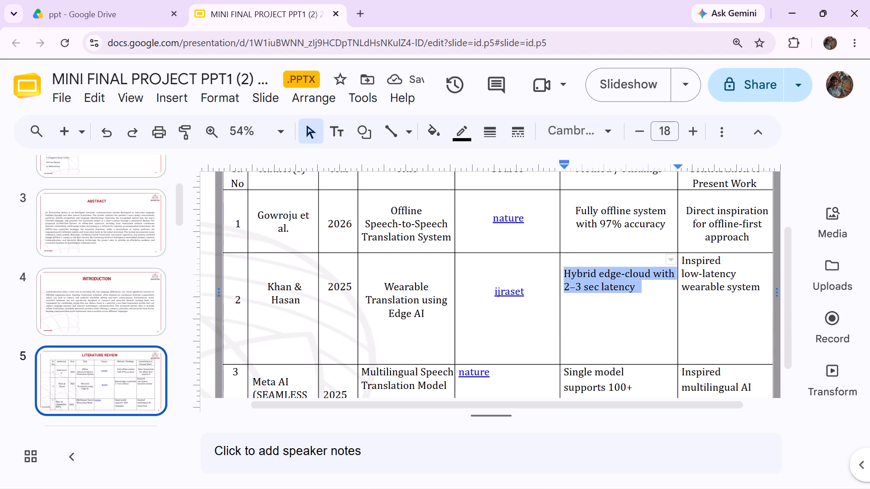
drag(659, 302, 655, 301)
click(722, 134)
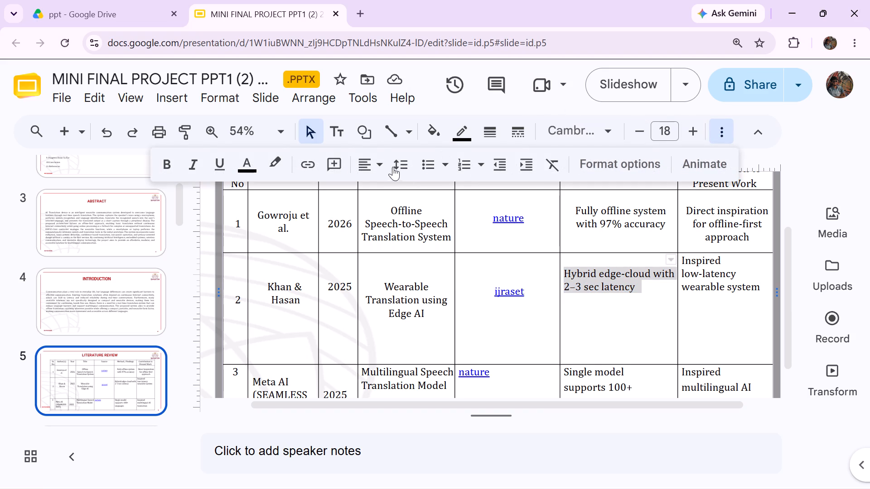
click(382, 165)
click(391, 188)
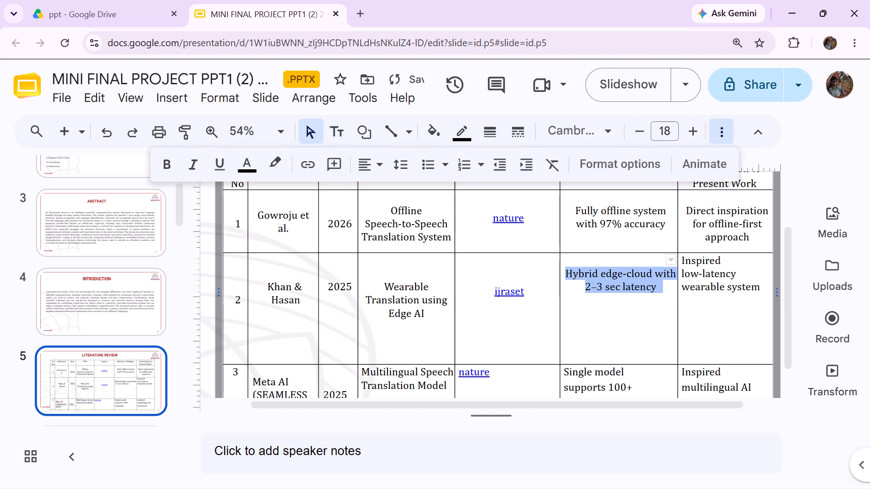
click(565, 271)
key(Return)
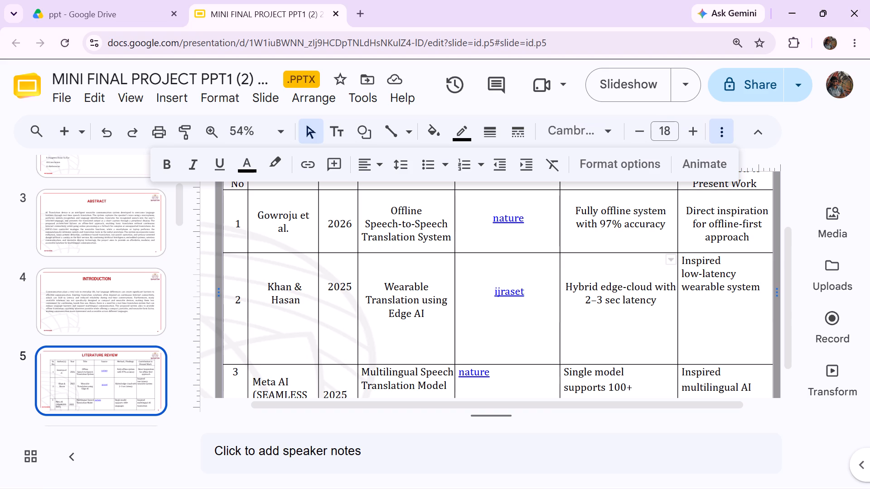
Centre the row 2 contribution text "Inspired low-latency wearable system" horizontally and move it down two lines in its cell.
drag(681, 261, 760, 287)
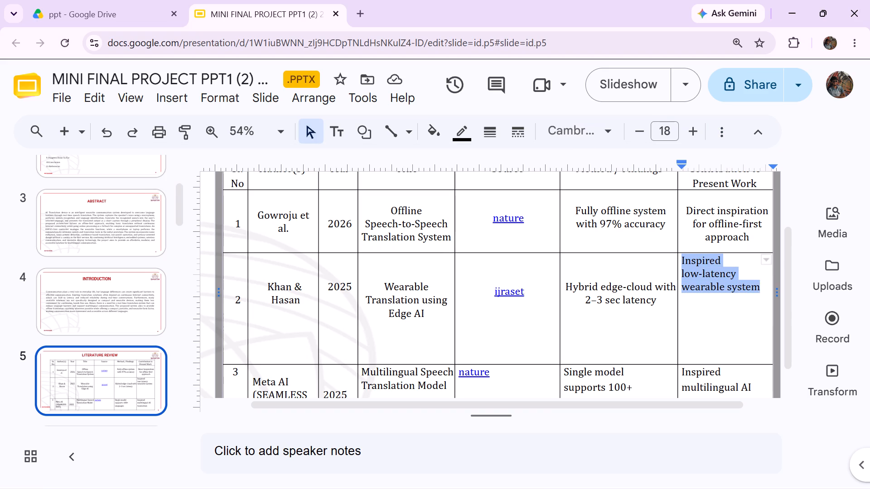
click(728, 132)
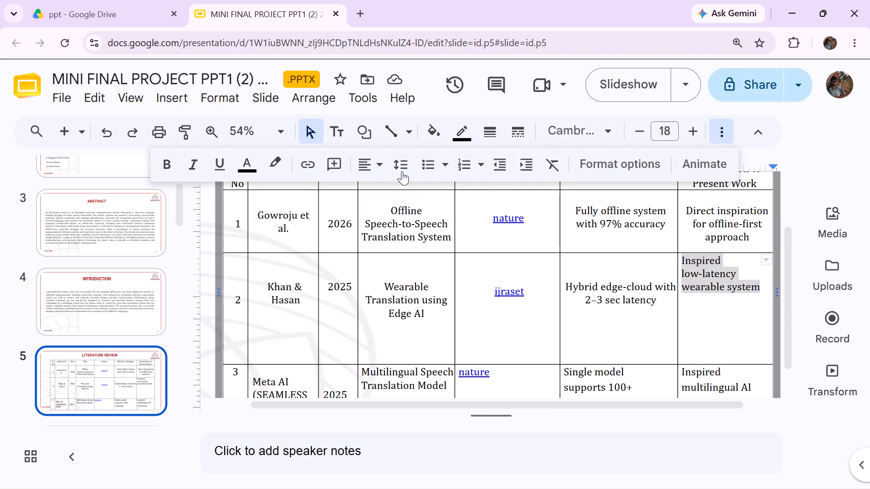
click(381, 164)
click(394, 190)
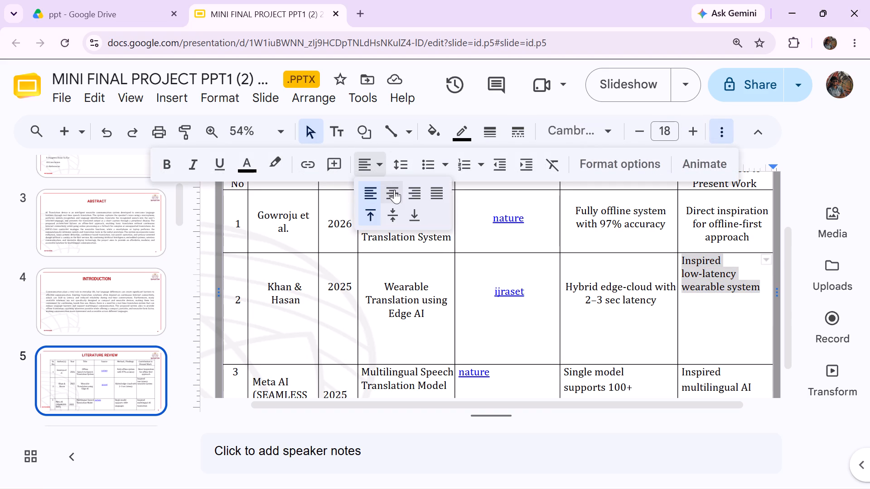
click(706, 260)
key(Return)
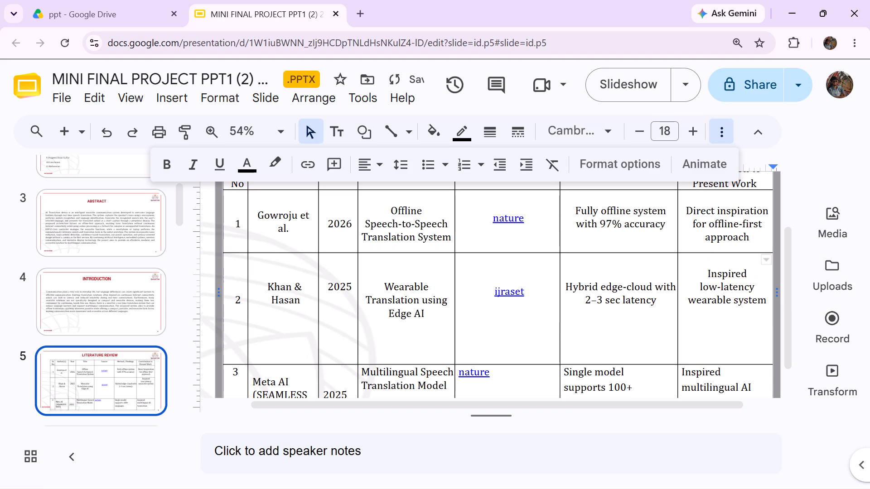
key(Return)
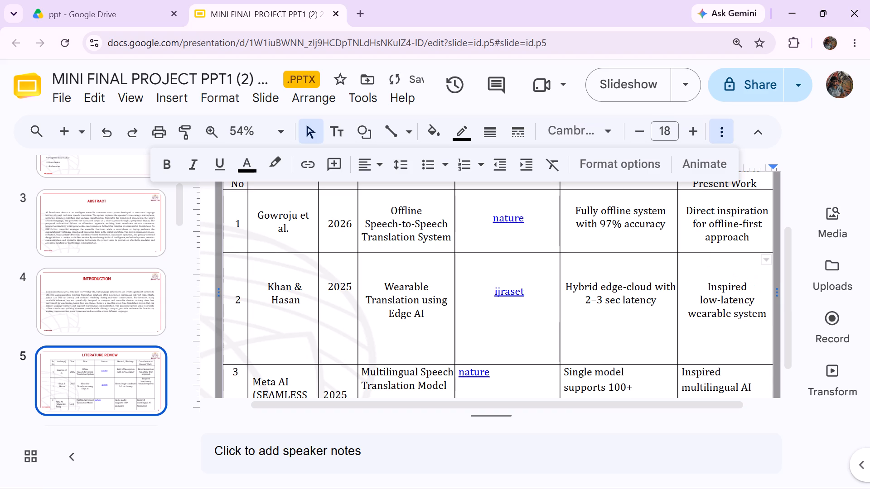
click(634, 285)
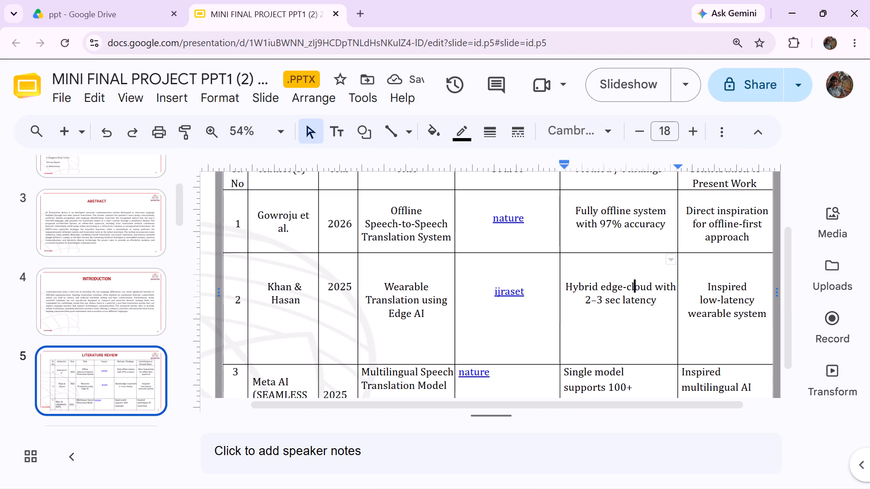
Move the row 3 serial number down two lines in its cell and apply centre alignment to it.
drag(792, 304, 798, 322)
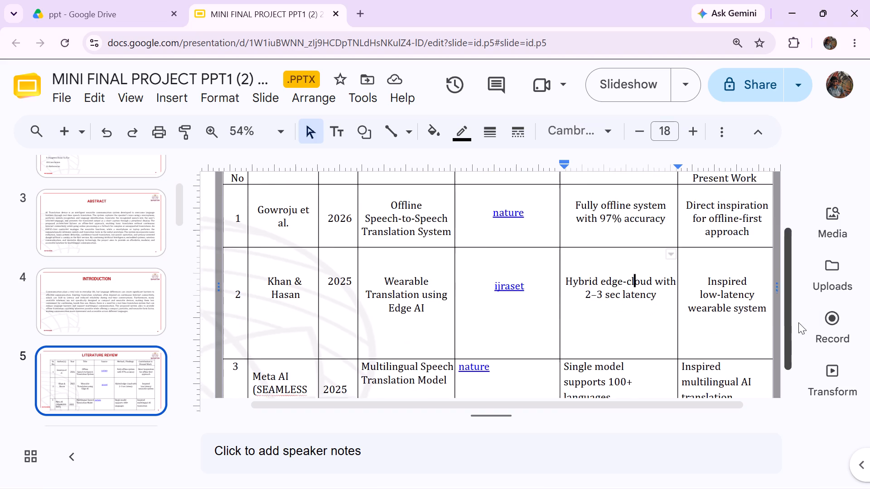
drag(798, 322, 802, 345)
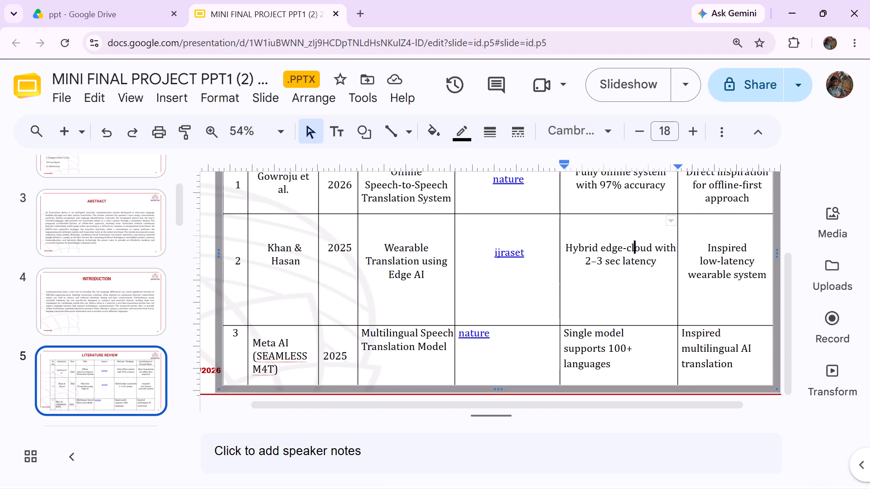
drag(231, 337, 235, 342)
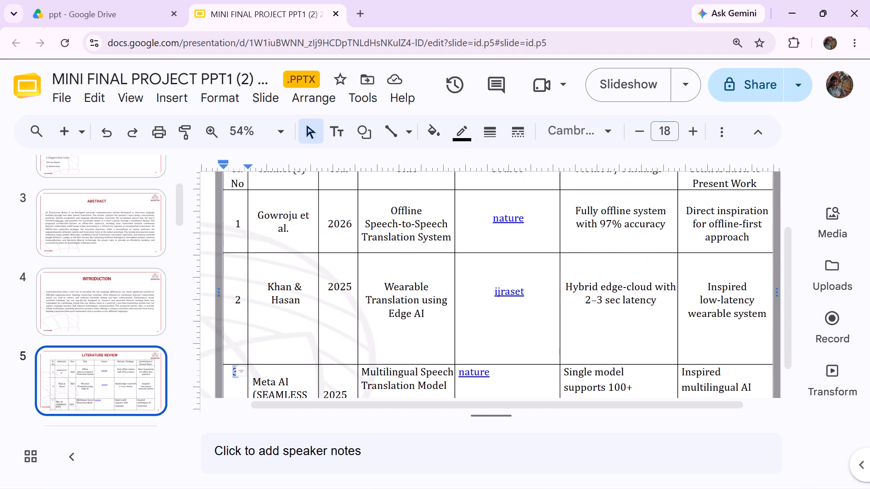
click(235, 342)
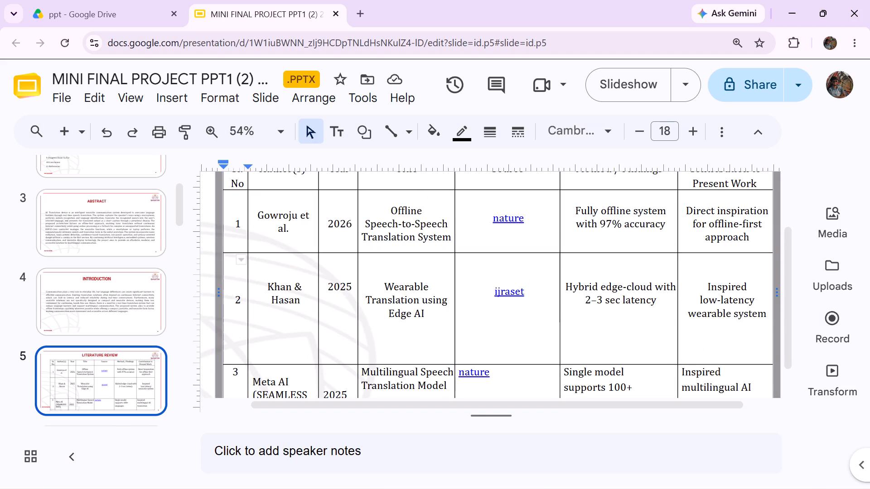
click(237, 380)
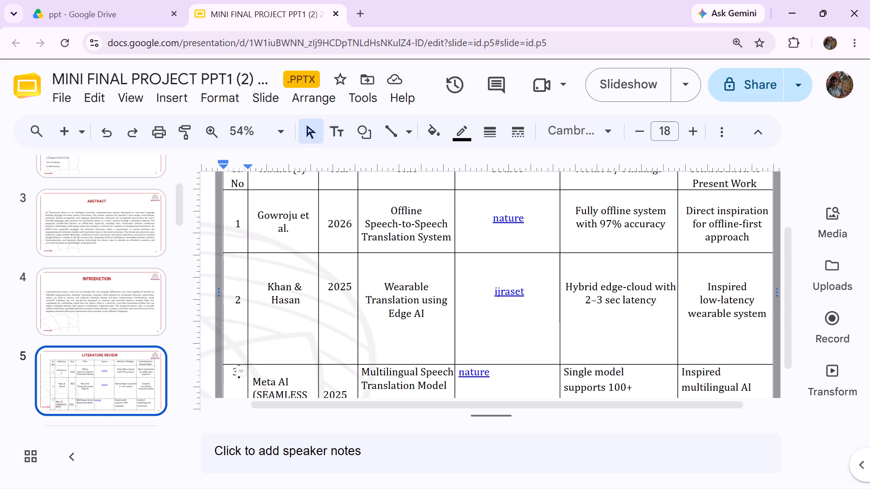
key(Left)
key(Return)
key(Return)
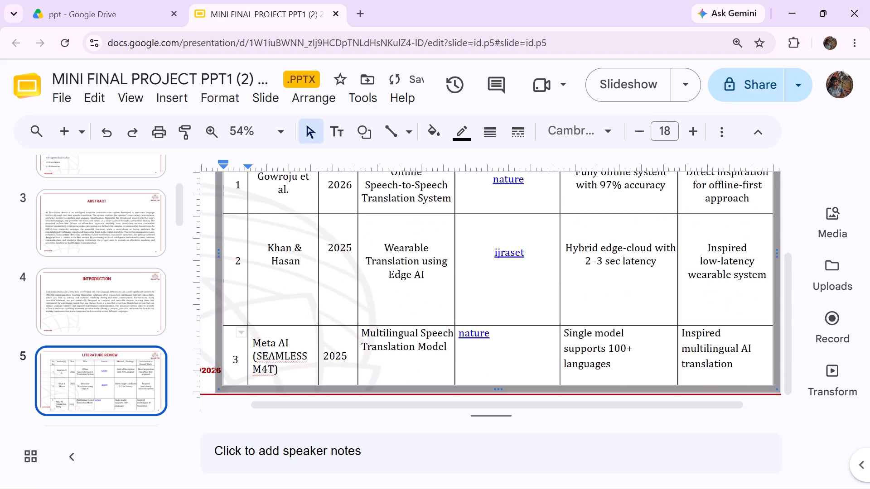
drag(231, 362, 239, 362)
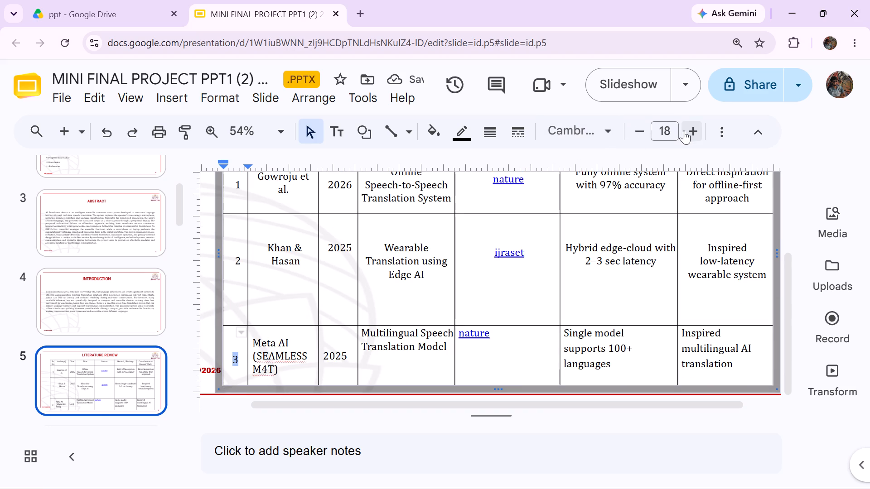
click(729, 134)
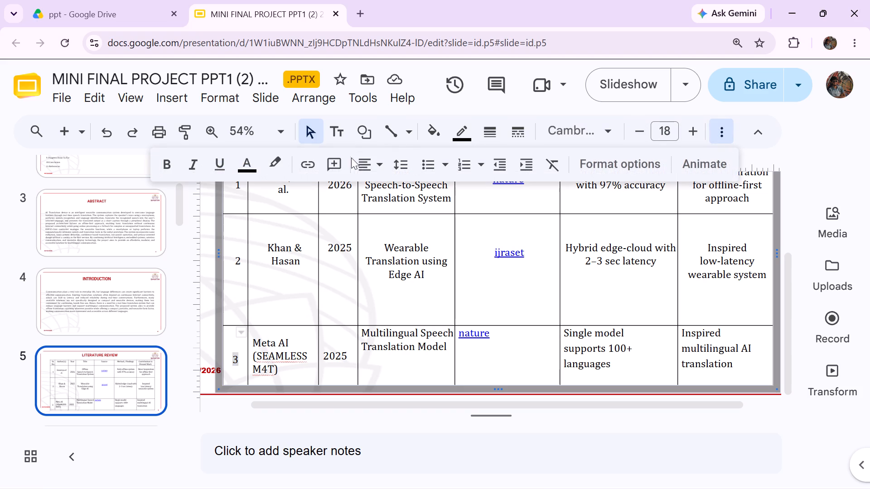
click(366, 166)
click(389, 190)
Centre the row 3 author text "Meta AI (SEAMLESS M4T)" horizontally in its cell.
drag(253, 343, 287, 386)
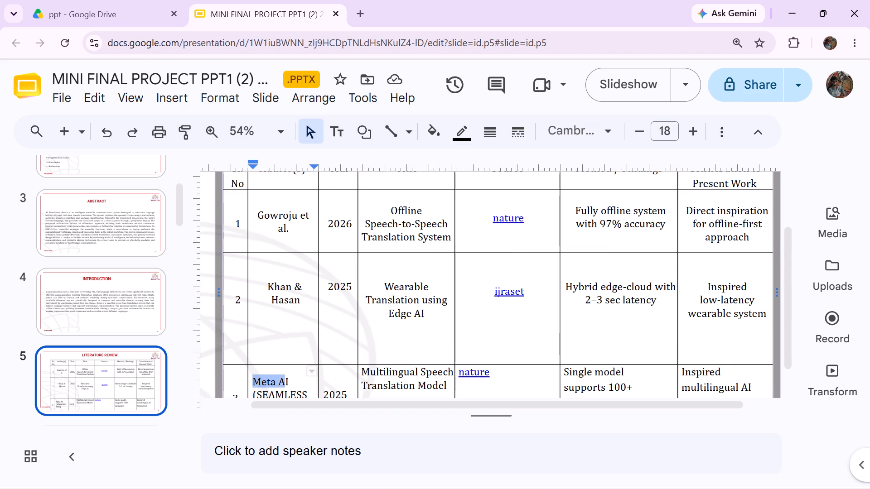
drag(287, 386, 289, 383)
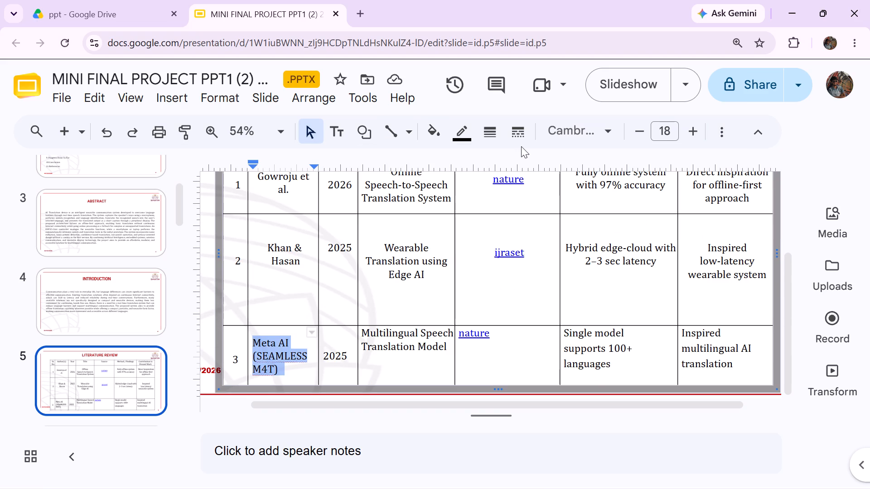
click(712, 134)
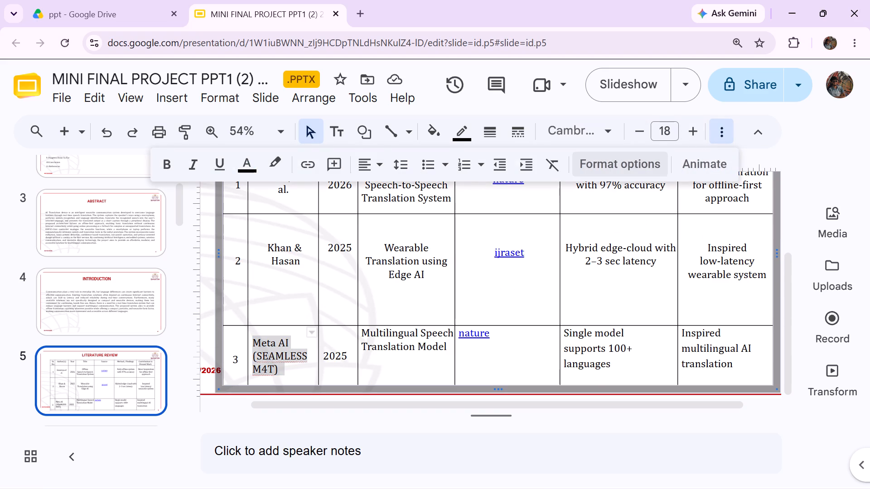
click(359, 166)
click(392, 191)
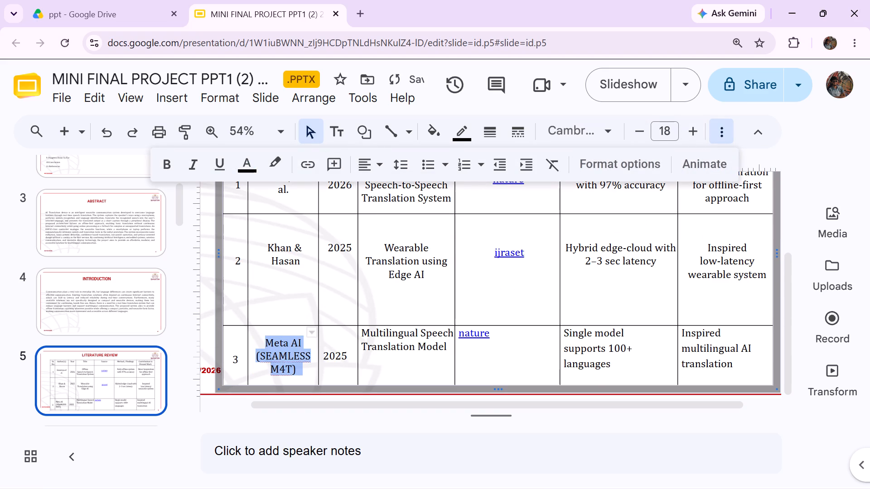
Centre the row 3 year 2025 horizontally in its cell.
click(346, 348)
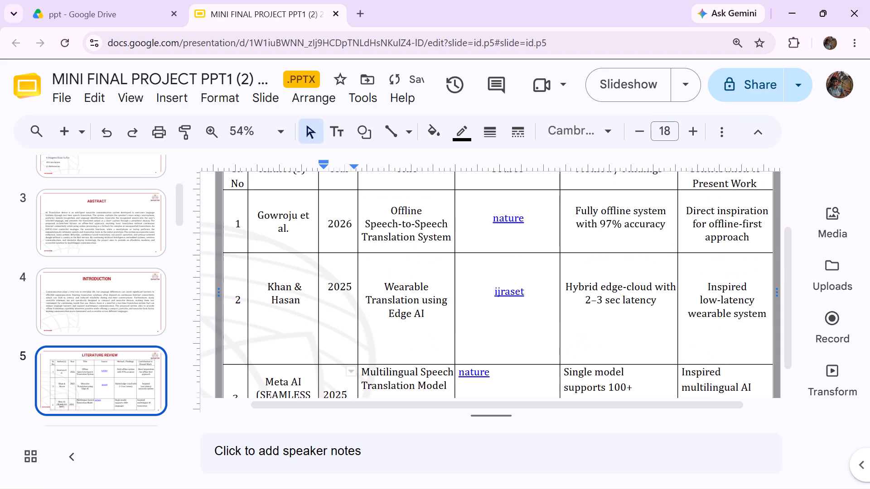
drag(787, 310, 803, 348)
drag(322, 355, 351, 355)
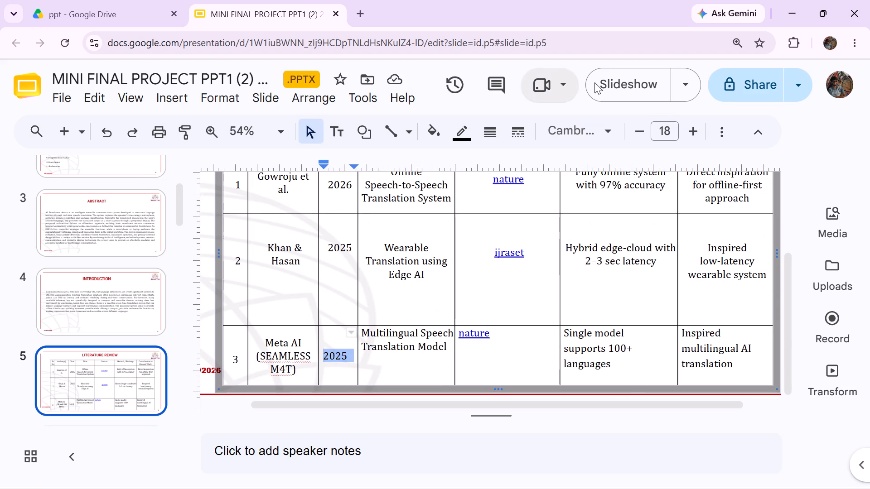
click(713, 136)
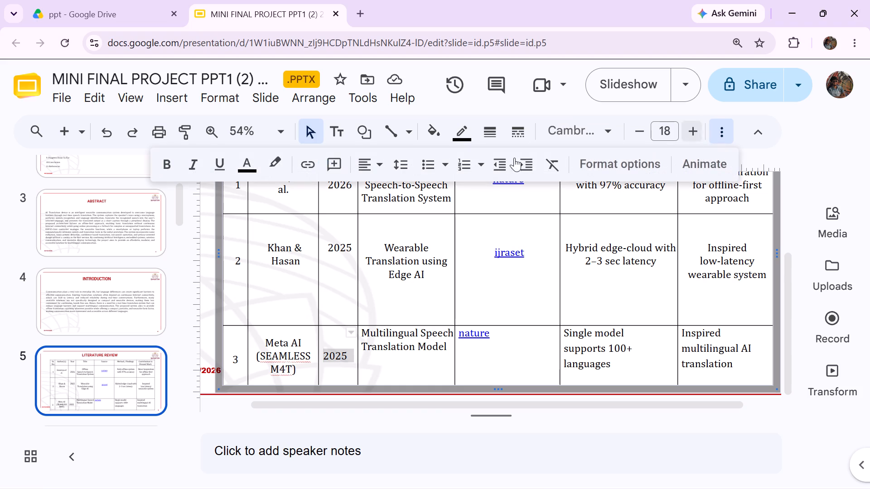
click(369, 176)
click(390, 195)
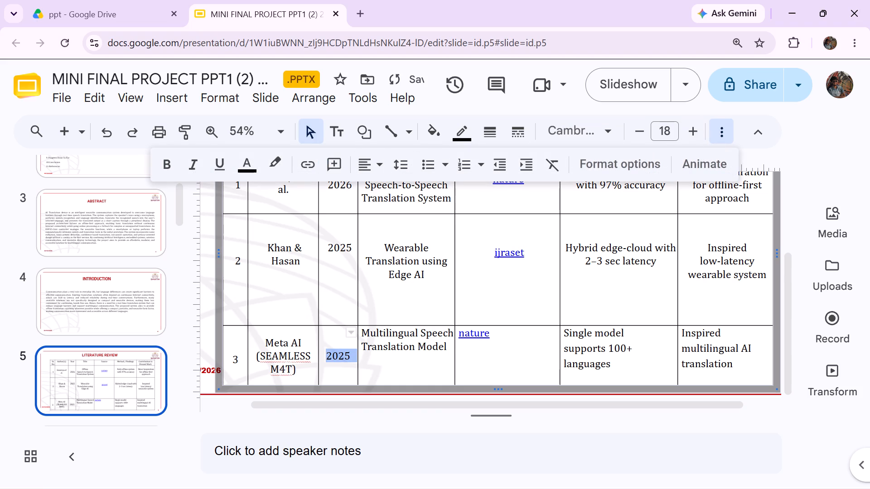
Move the row 3 title, findings and contribution texts down one line and the source link "nature" down two lines in their cells.
click(363, 335)
key(Return)
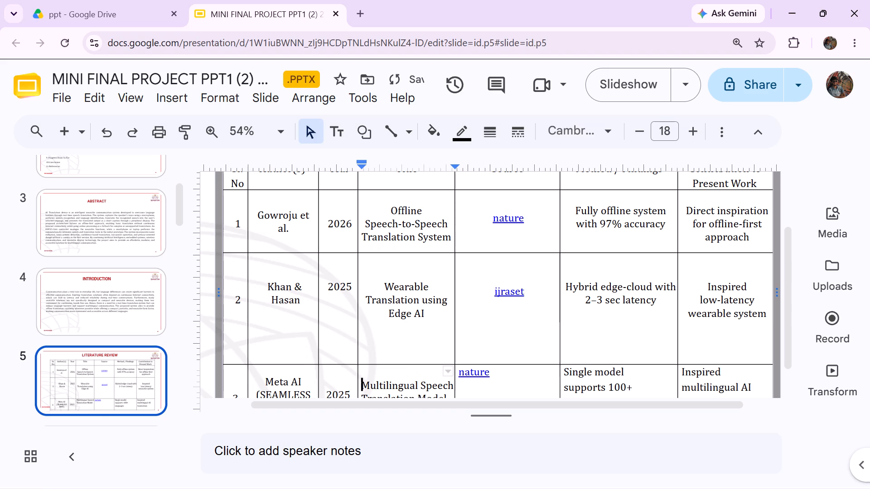
click(460, 369)
key(Return)
key(Return)
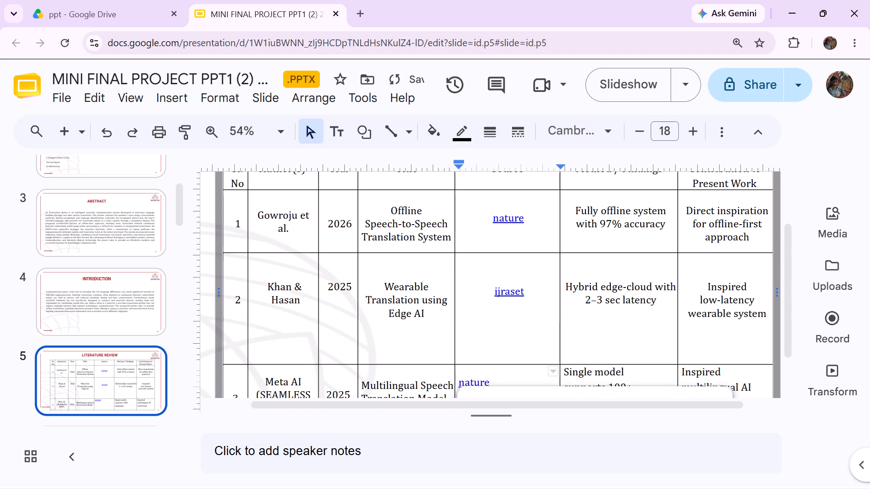
click(564, 374)
key(Return)
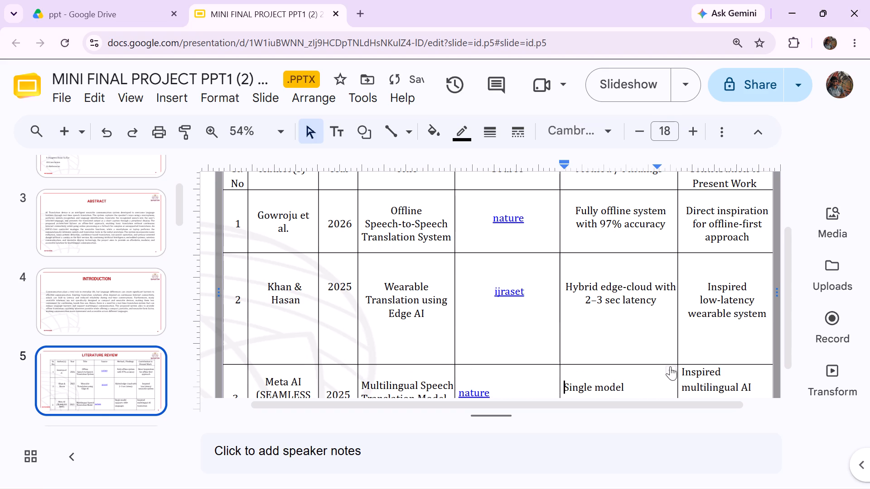
click(681, 372)
key(Return)
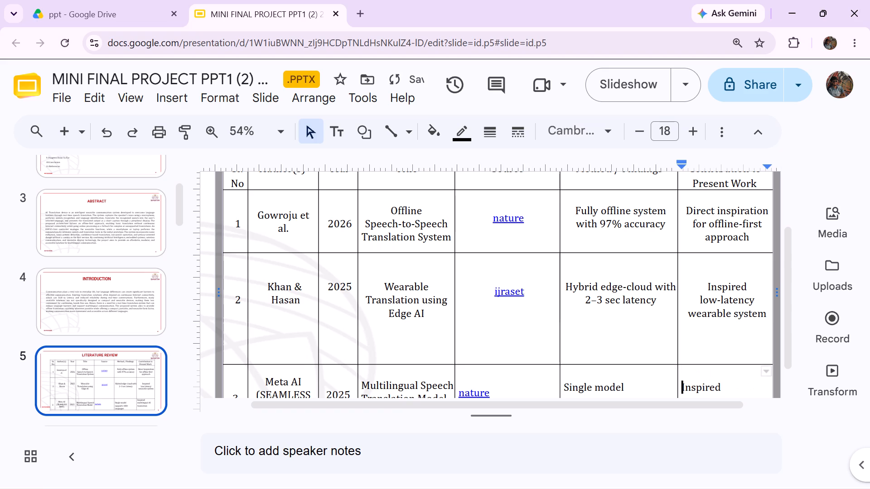
Centre the row 3 title "Multilingual Speech Translation Model" horizontally in its cell.
drag(791, 315, 807, 355)
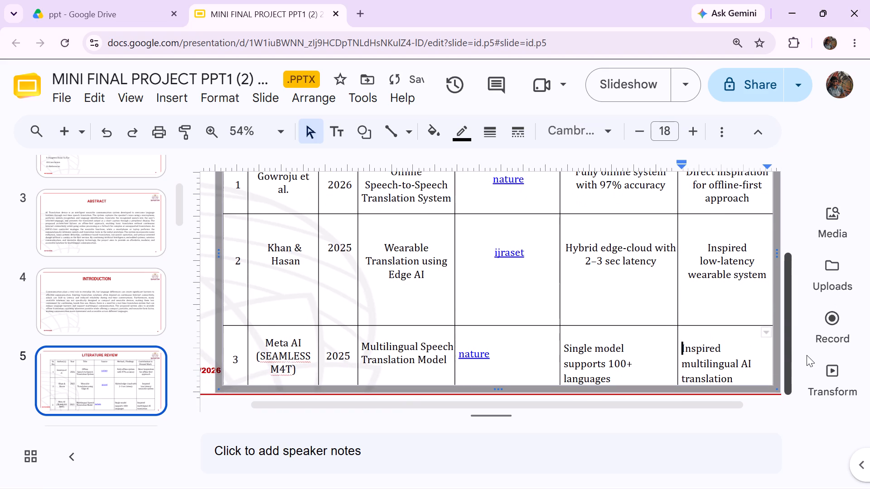
drag(807, 355, 807, 356)
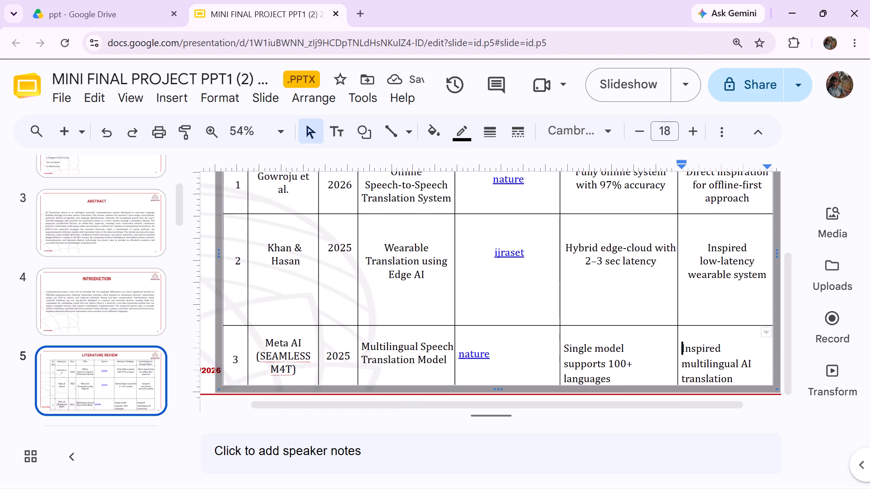
drag(360, 342, 416, 392)
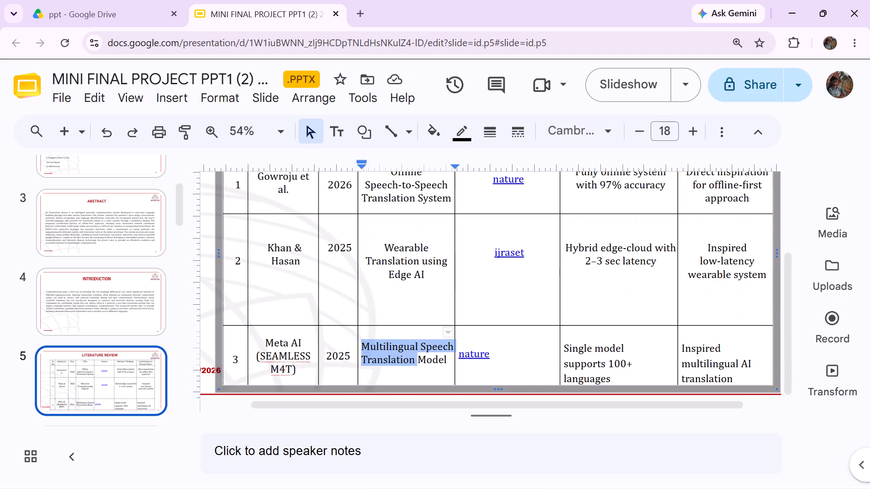
click(411, 360)
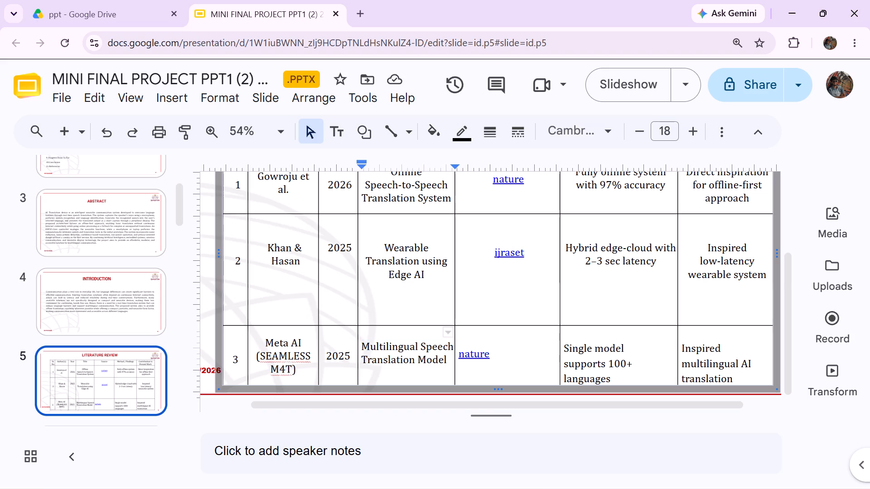
click(361, 348)
drag(361, 348, 435, 362)
click(714, 137)
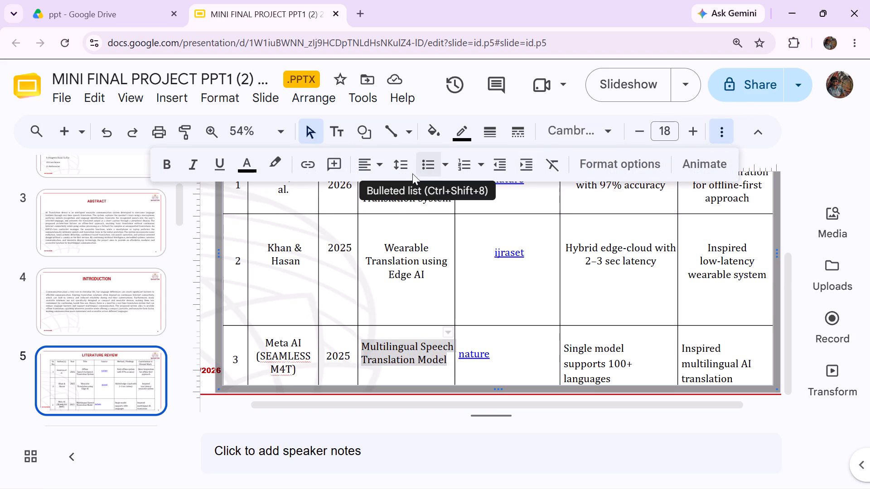
click(382, 164)
click(394, 186)
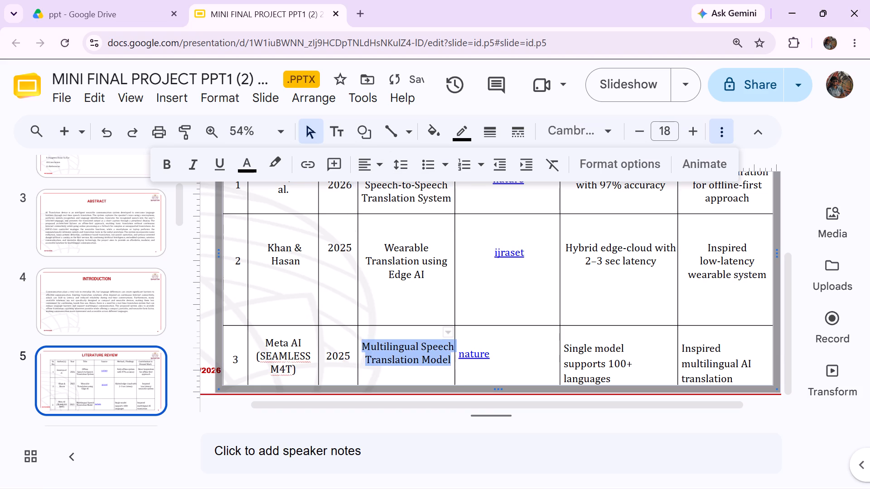
Centre the row 3 source link "nature" horizontally in its cell.
click(459, 351)
drag(459, 351, 488, 352)
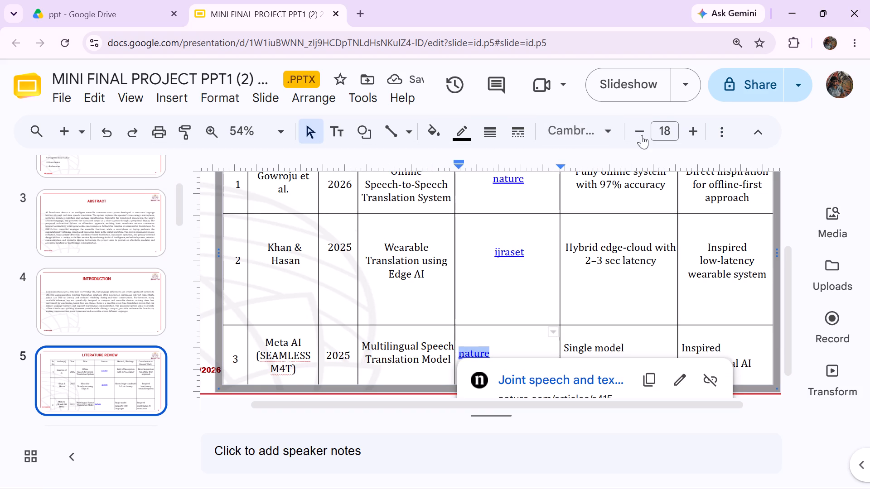
click(717, 134)
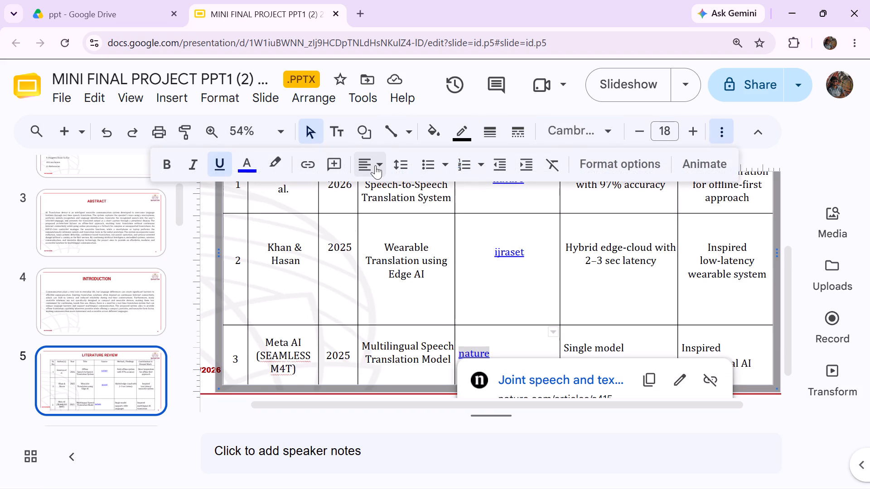
click(375, 165)
click(390, 192)
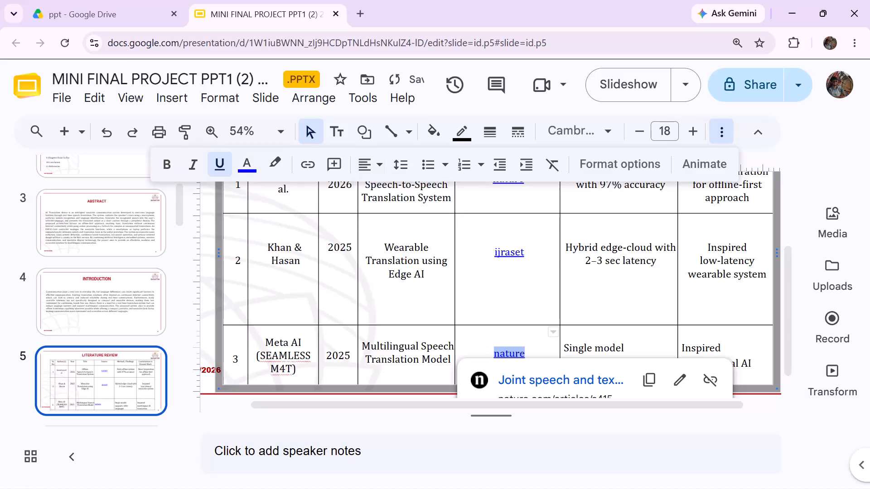
click(485, 338)
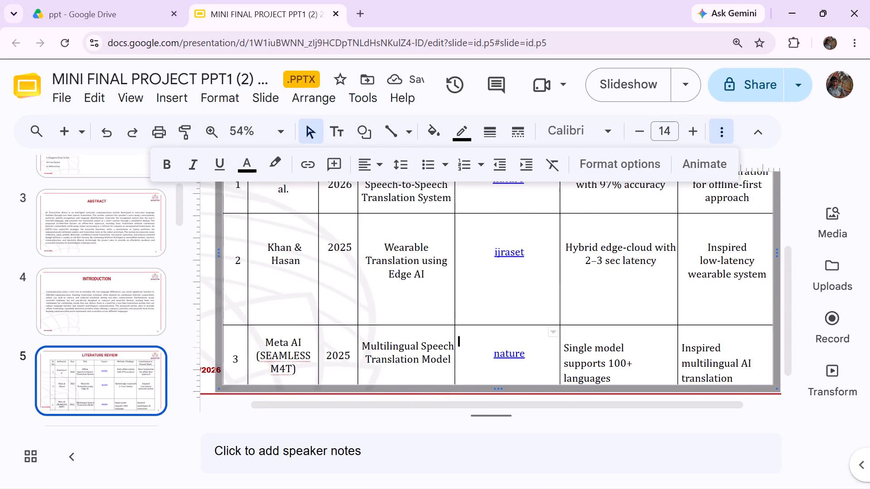
Centre the row 3 findings text "Single model supports 100+ languages" horizontally in its cell.
drag(565, 347, 686, 413)
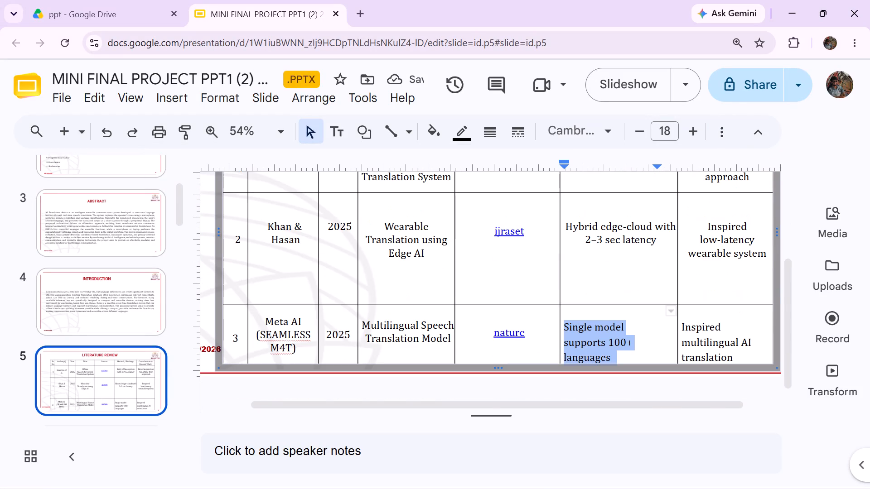
drag(686, 413, 714, 405)
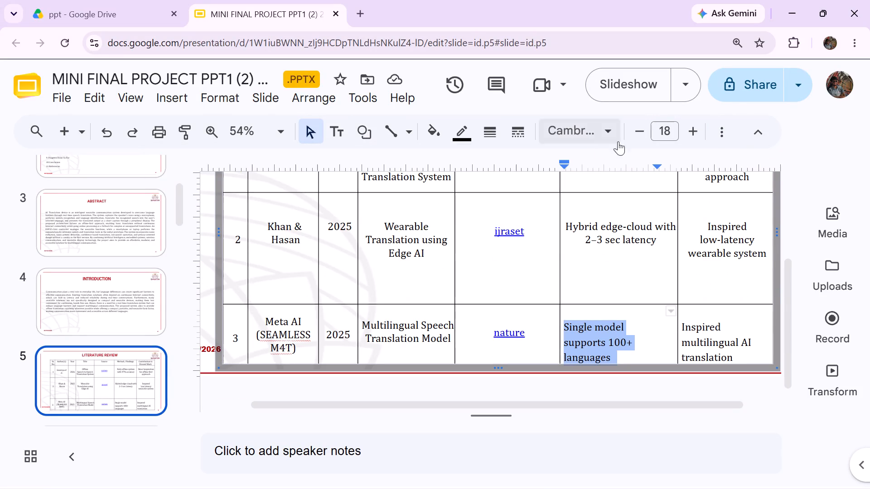
click(716, 138)
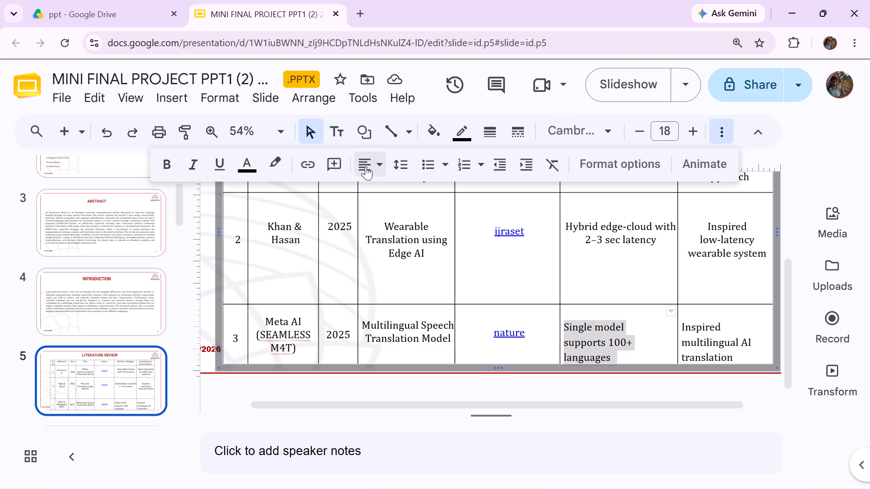
click(365, 167)
click(397, 190)
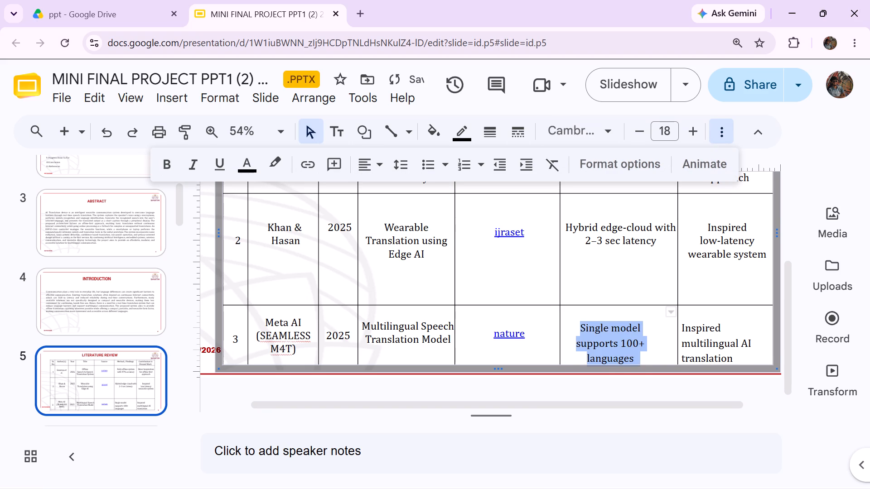
Centre the row 3 contribution text "Inspired multilingual AI translation" horizontally in its cell.
drag(682, 330, 683, 330)
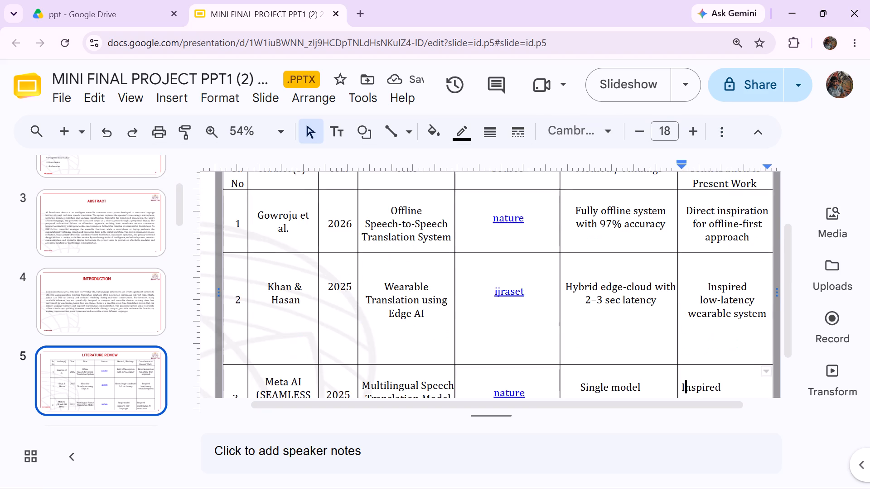
drag(683, 330, 739, 367)
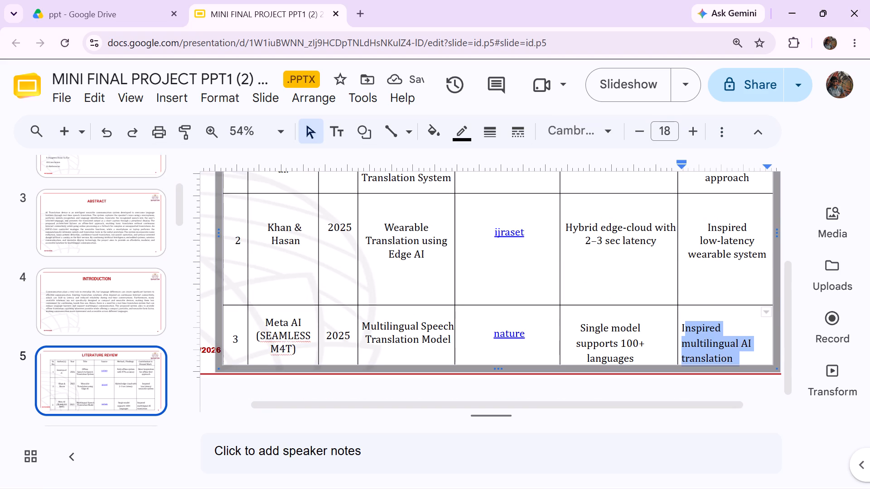
click(719, 131)
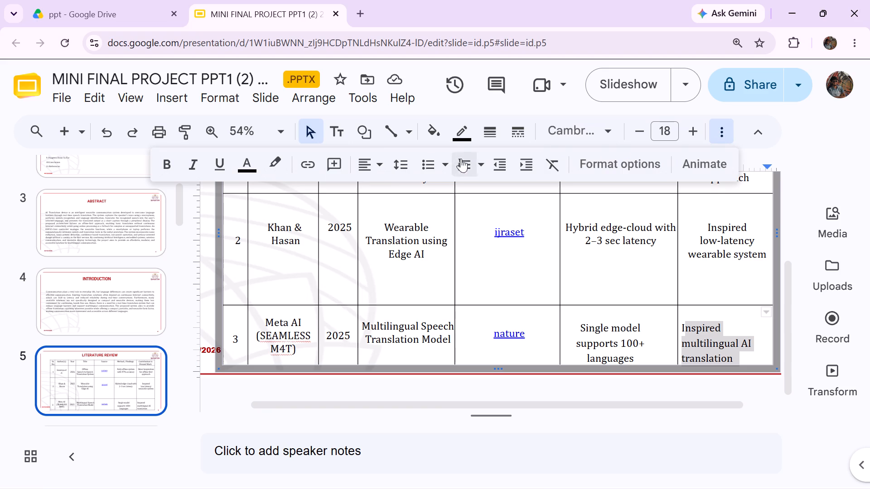
click(374, 168)
click(389, 191)
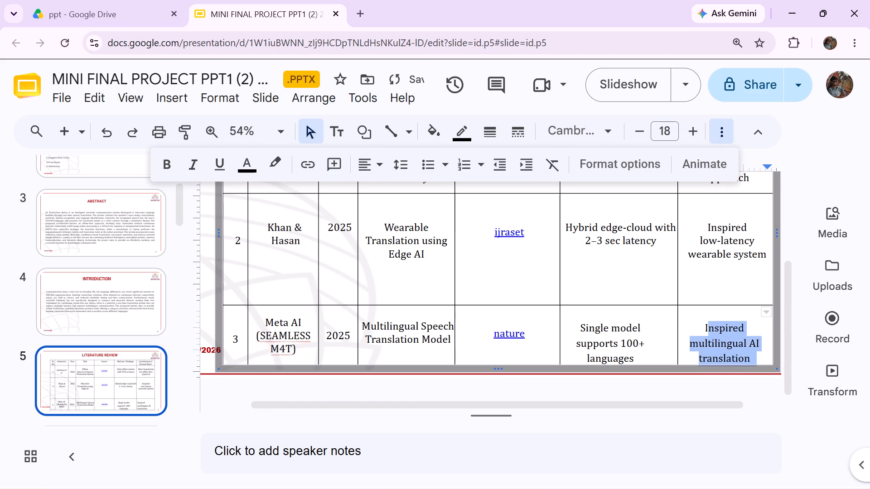
click(535, 327)
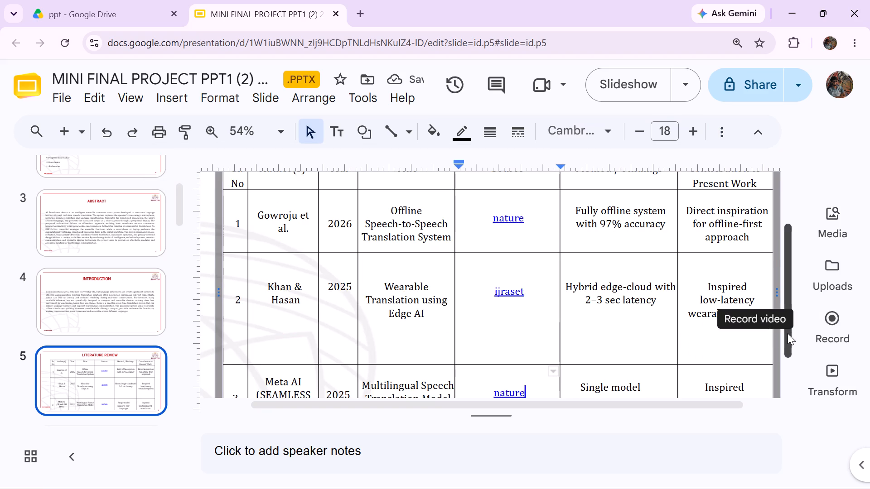
drag(788, 333, 803, 375)
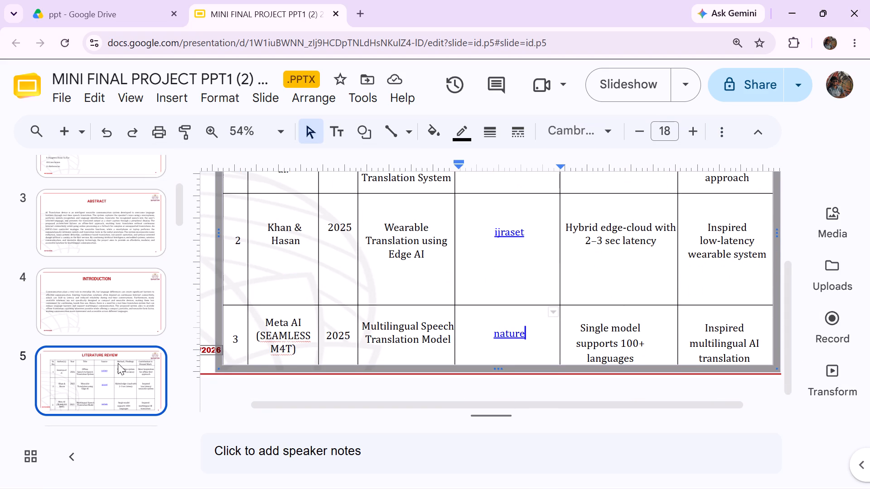
On slide 6, move the row number 4 down one line and centre it horizontally in its cell.
drag(179, 219, 190, 254)
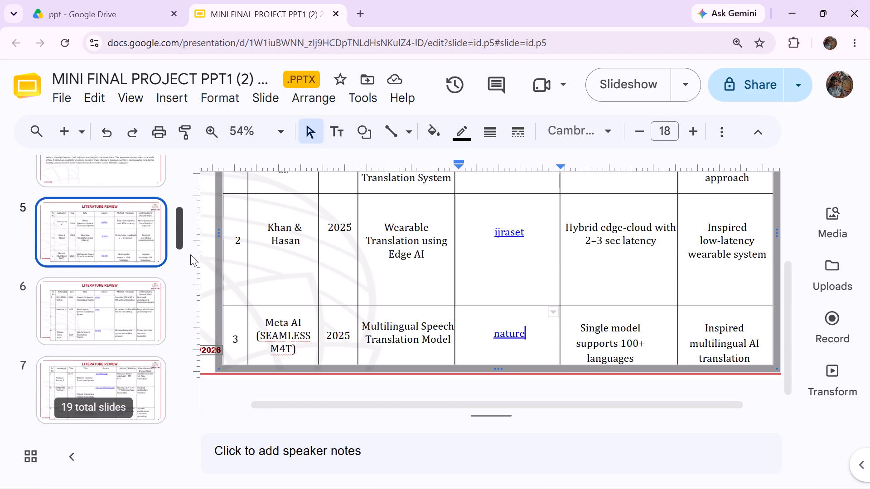
drag(190, 254, 192, 260)
click(136, 227)
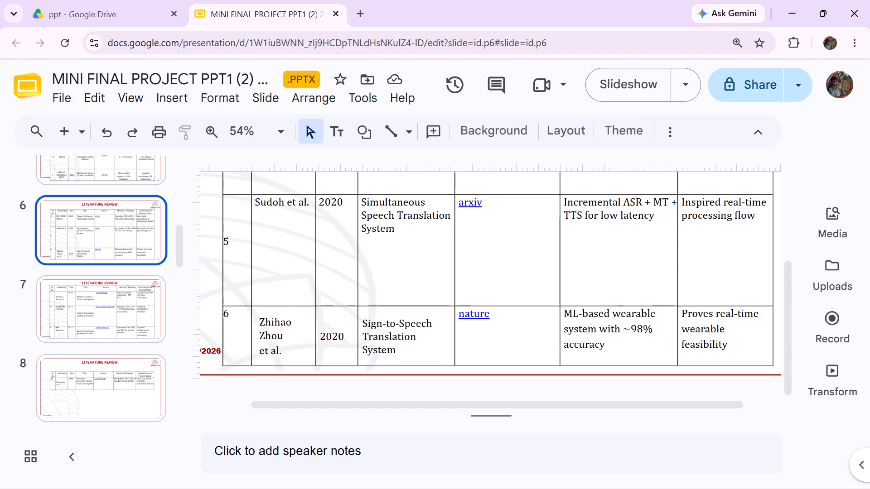
key(ctrl+minus)
drag(792, 266, 797, 182)
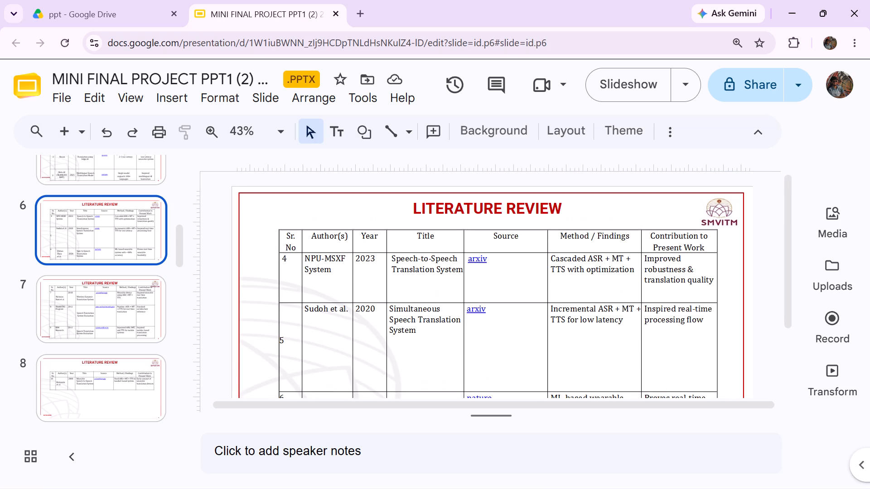
click(283, 259)
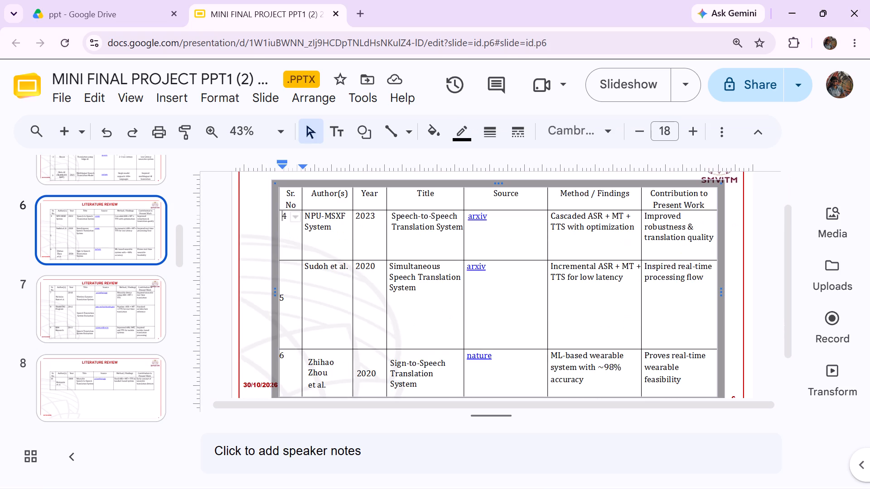
key(Return)
drag(283, 259, 291, 261)
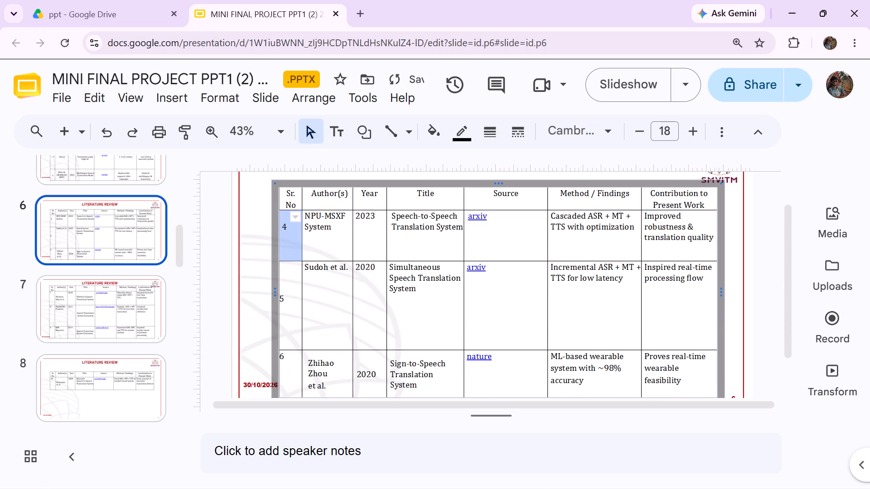
drag(281, 225, 278, 230)
drag(283, 226, 288, 226)
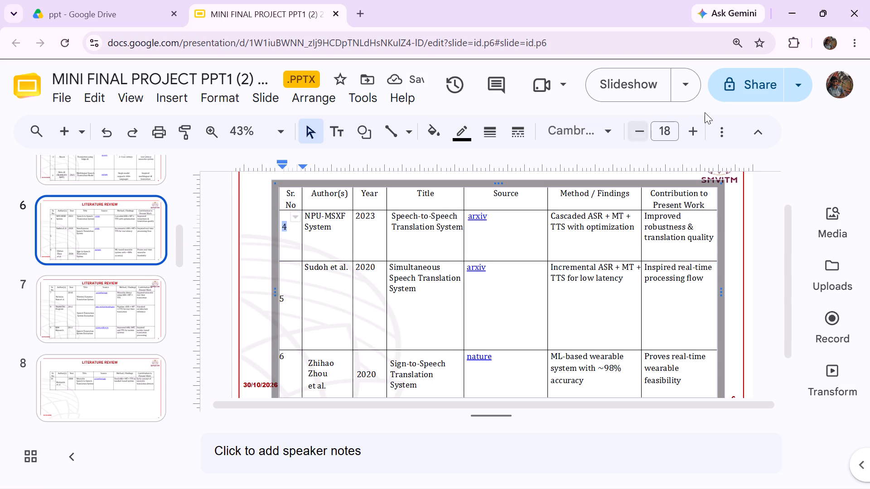
click(719, 125)
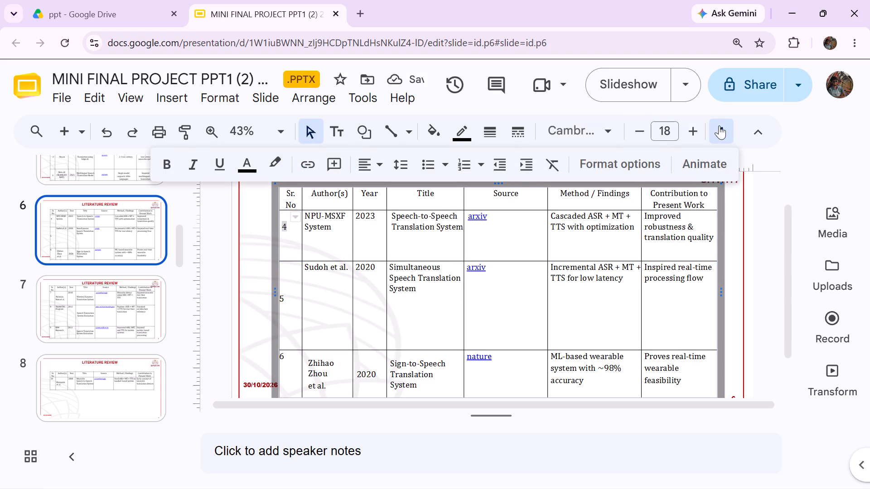
click(362, 162)
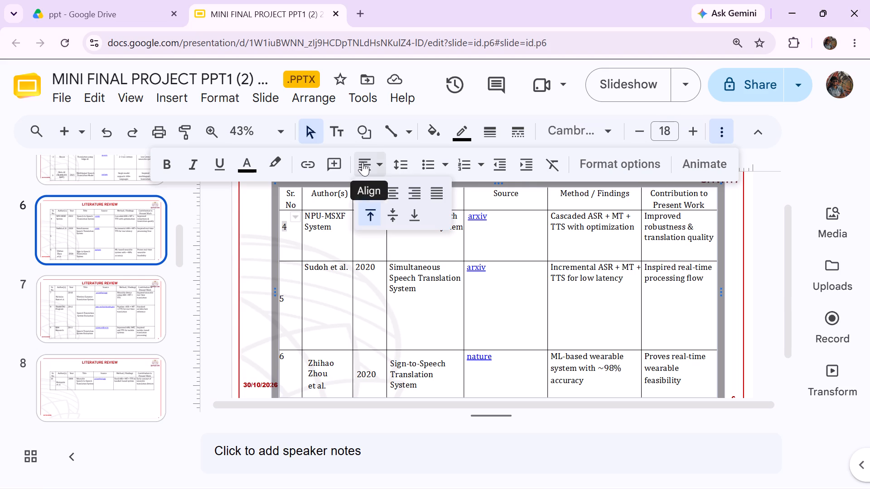
click(396, 193)
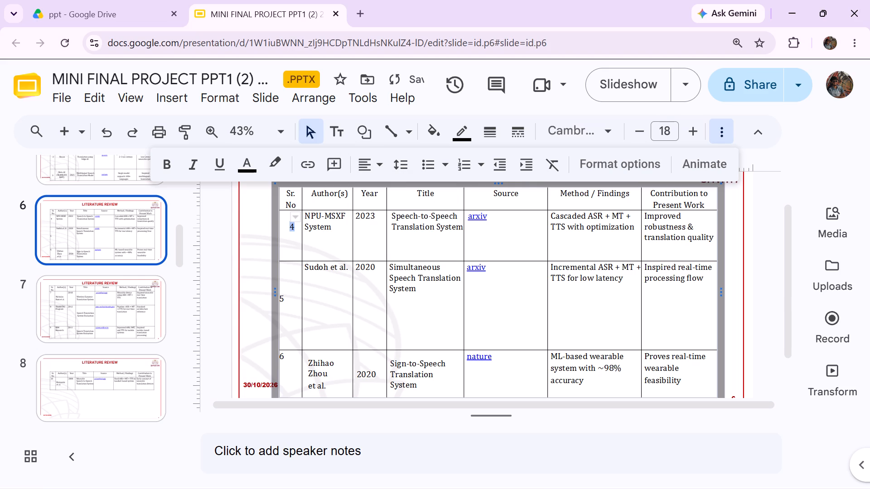
In row 4 of slide 6, move the number, author and title down one line and the year down two lines.
click(306, 218)
key(Return)
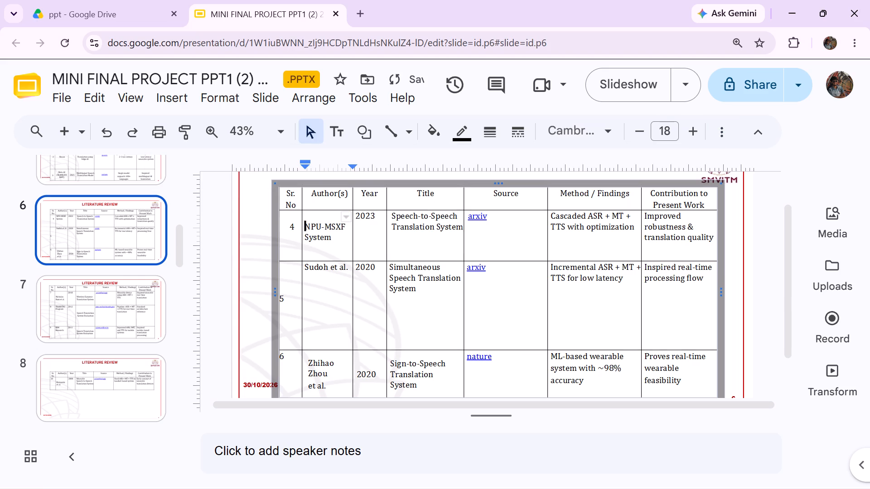
click(356, 214)
key(Return)
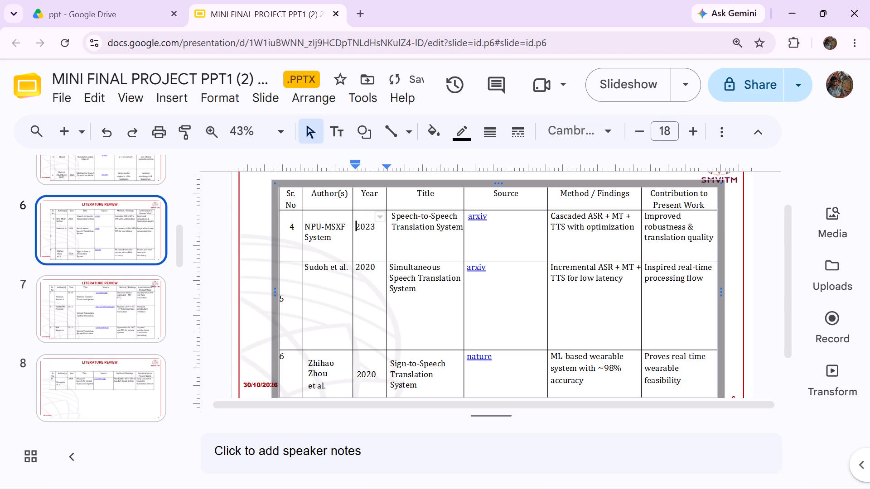
click(288, 226)
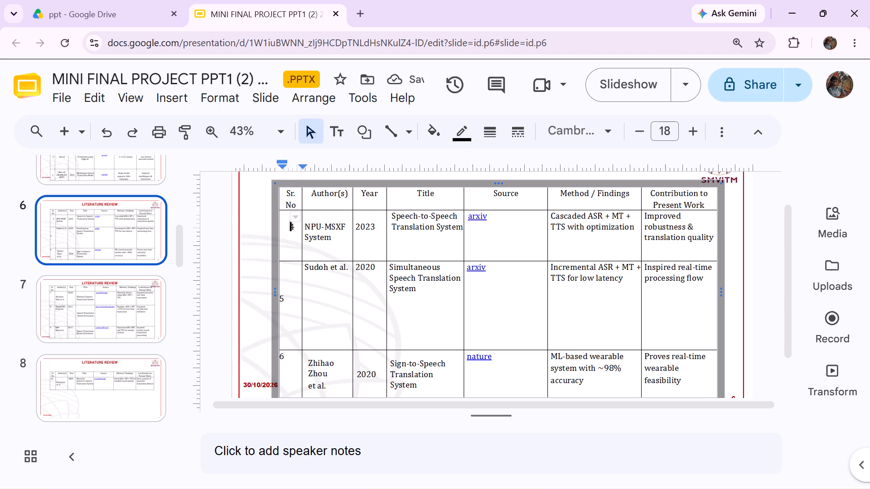
key(Return)
click(392, 217)
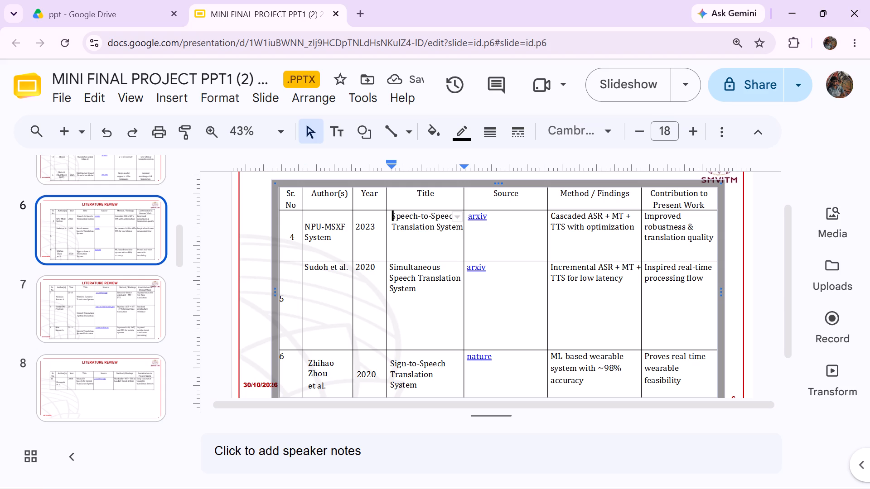
key(Return)
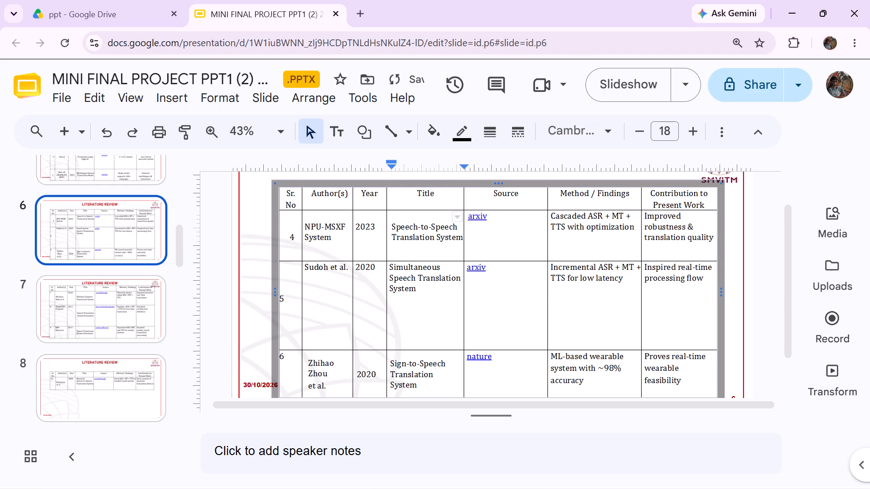
click(357, 227)
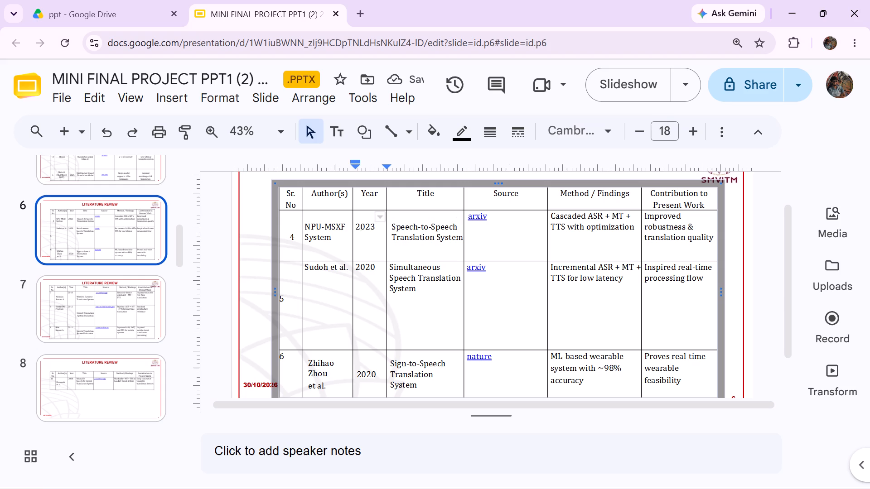
key(Left)
key(Return)
In row 4, move the source link "arxiv" down two lines and the findings and contribution texts down one line each.
click(469, 218)
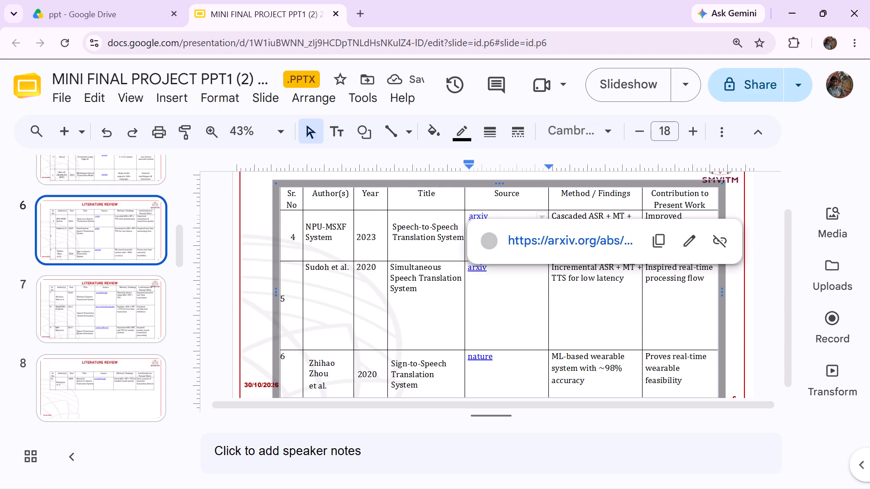
key(Return)
key(Return)
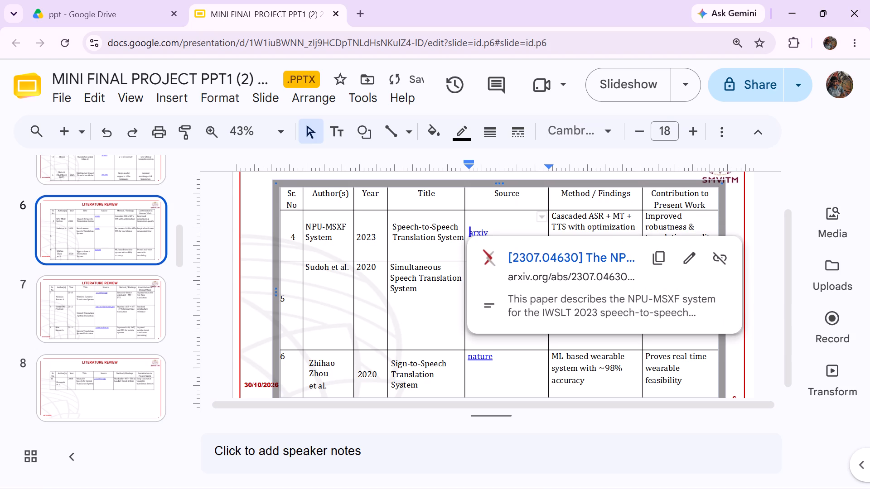
click(551, 217)
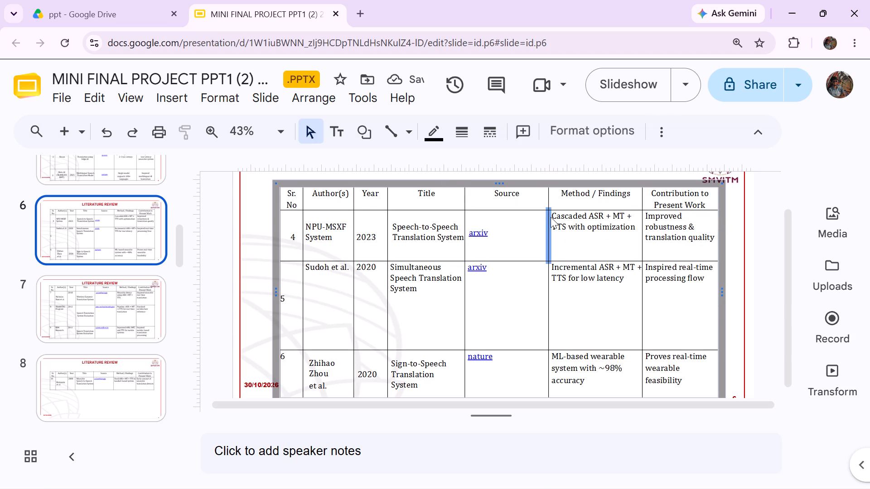
key(Right)
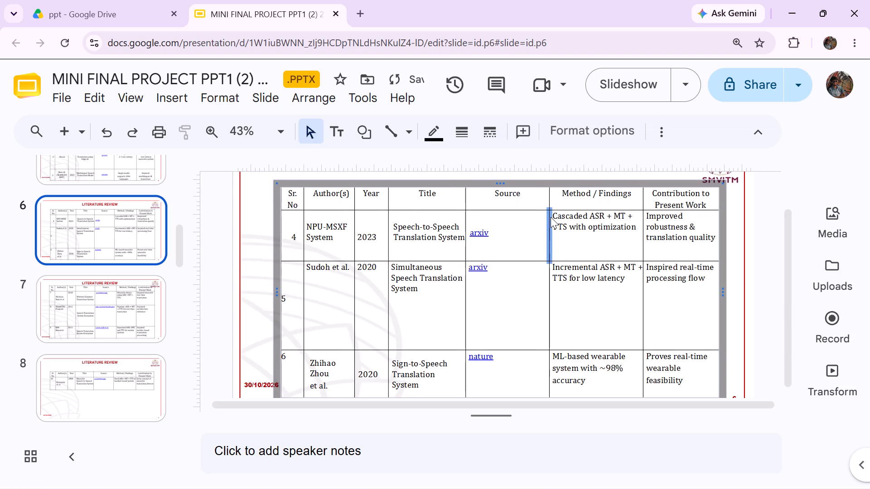
click(561, 217)
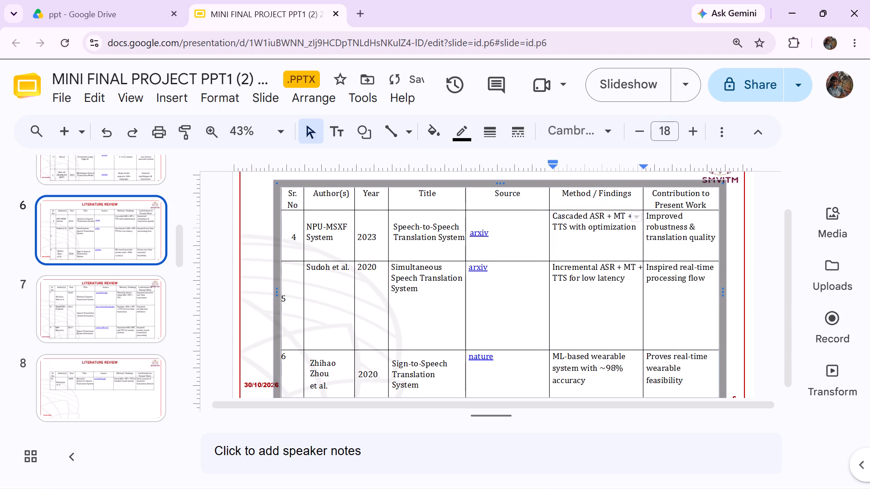
key(Left)
key(Left)
key(Return)
key(Return)
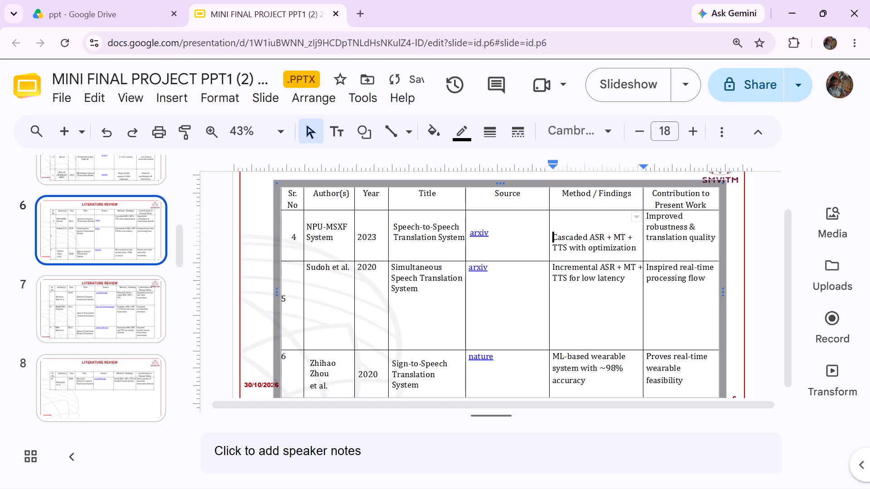
key(BackSpace)
key(BackSpace)
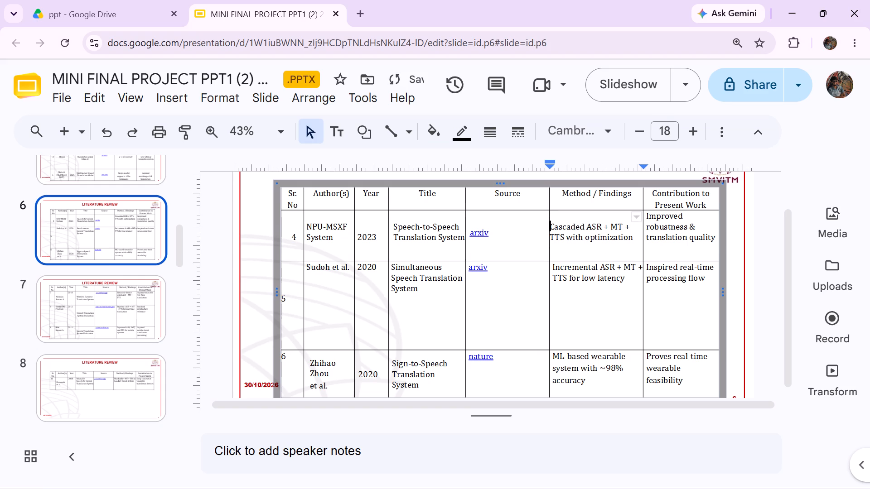
click(646, 218)
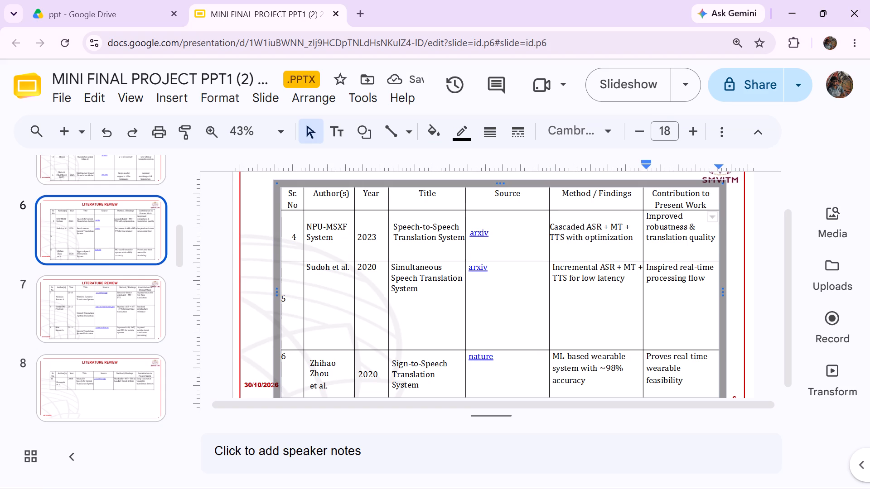
key(Return)
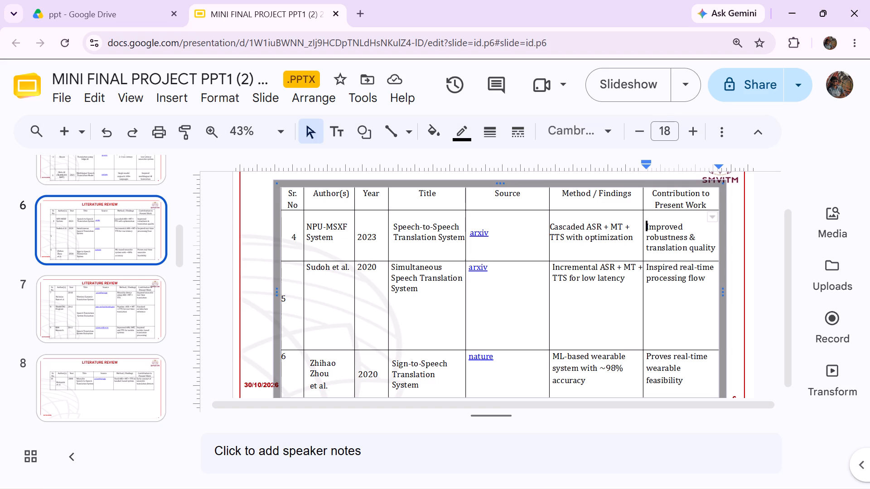
Centre the row 4 author text "NPU-MSXF System" horizontally in its cell.
drag(307, 228, 335, 240)
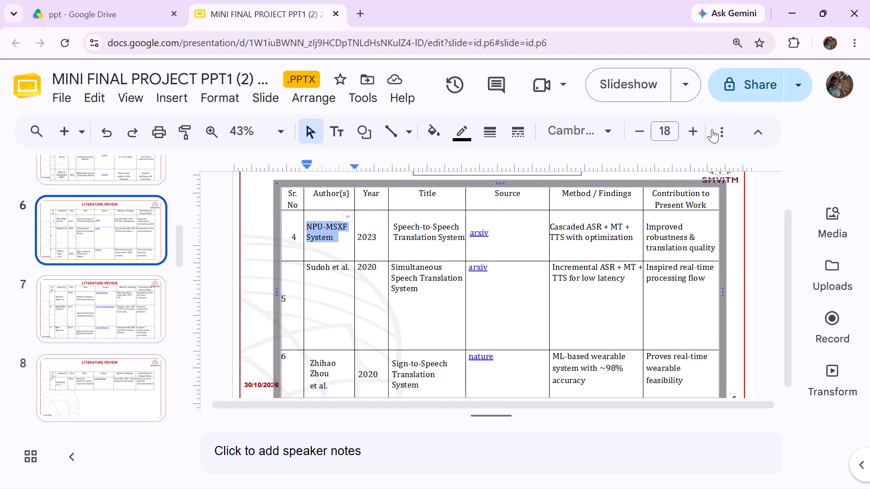
click(713, 129)
drag(360, 160, 393, 193)
click(393, 193)
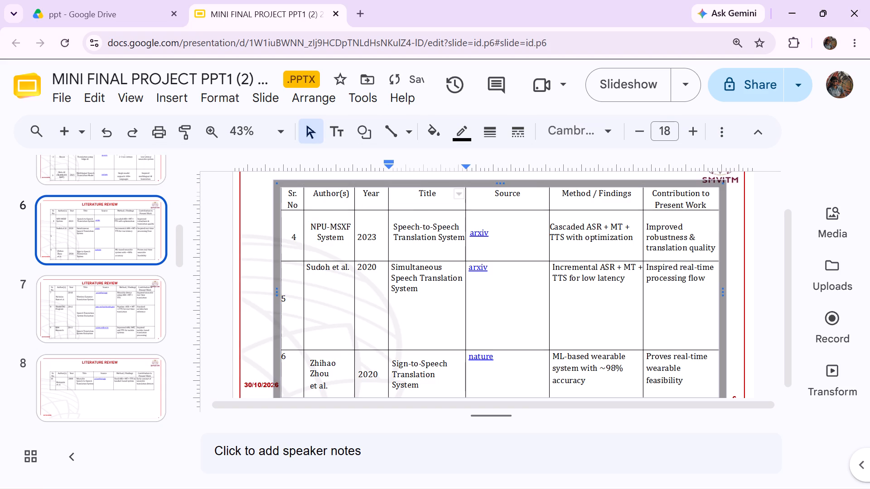
Centre the row 4 year 2023 horizontally in its cell.
drag(358, 239, 377, 239)
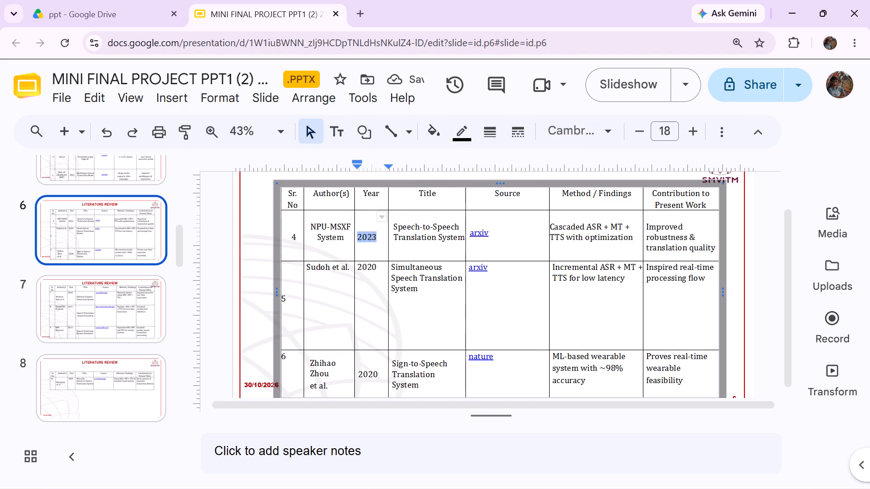
click(714, 124)
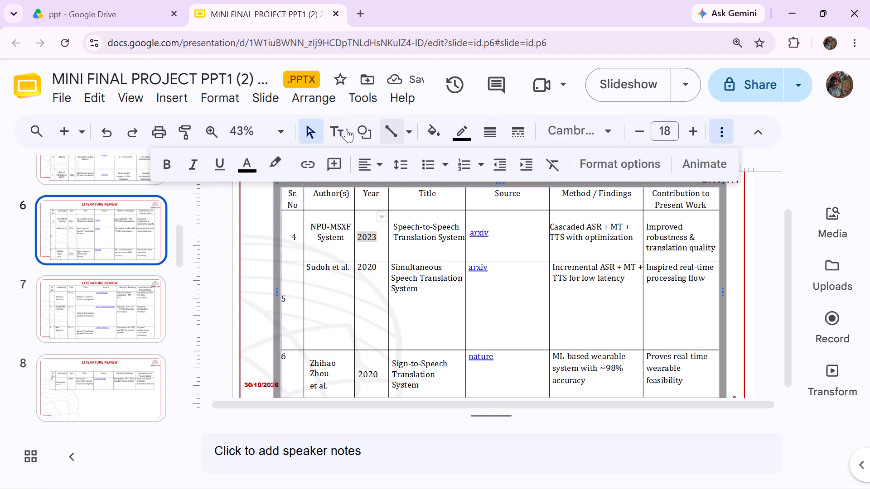
click(359, 160)
click(391, 186)
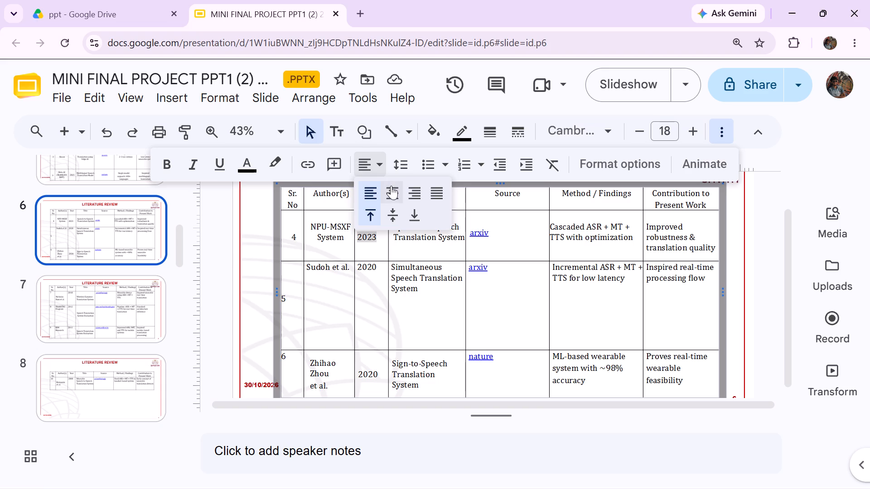
Centre the row 4 title "Speech-to-Speech Translation System" horizontally in its cell.
drag(391, 221, 457, 232)
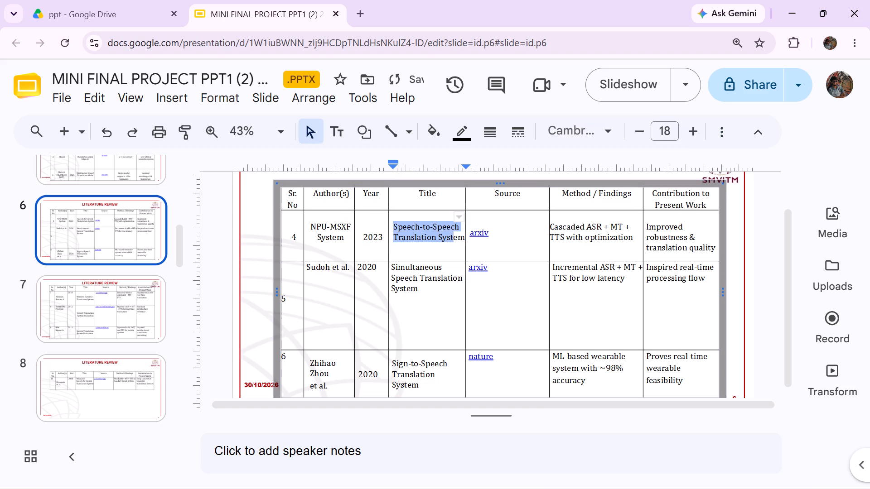
drag(457, 232, 461, 235)
click(725, 131)
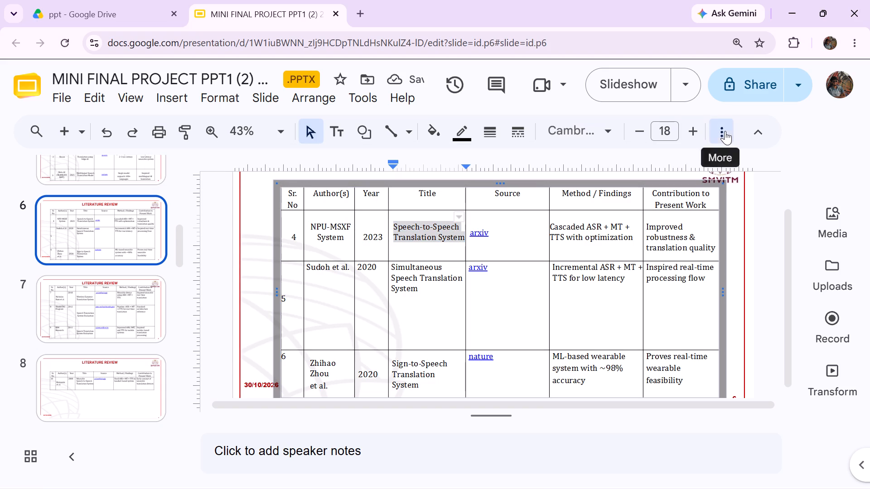
drag(363, 168, 396, 199)
click(396, 199)
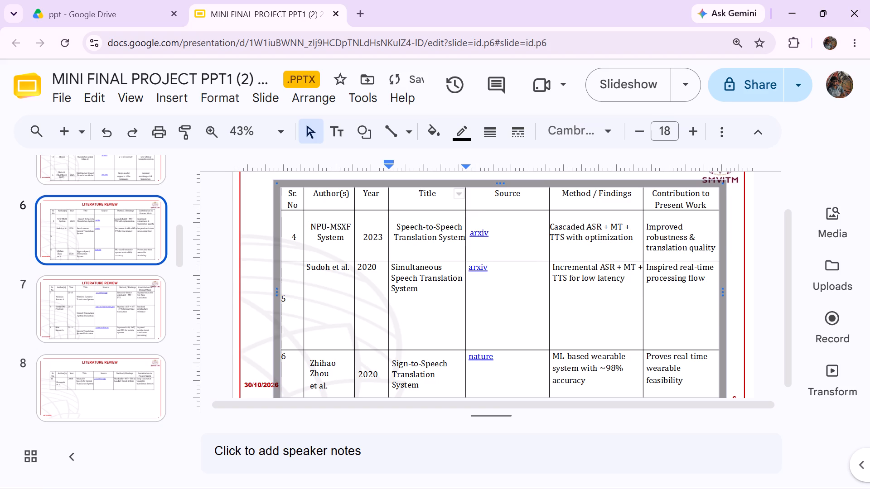
Centre the row 4 source link "arxiv" horizontally in its cell.
drag(470, 235, 491, 234)
click(723, 125)
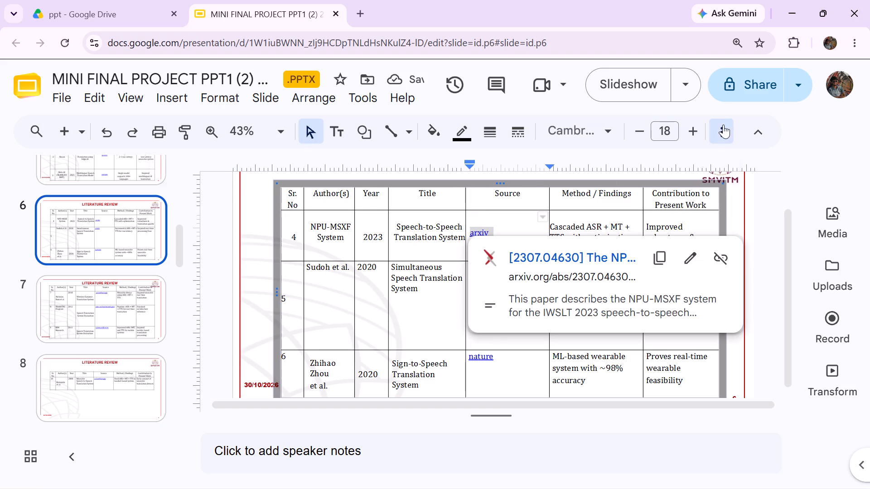
click(357, 168)
click(381, 186)
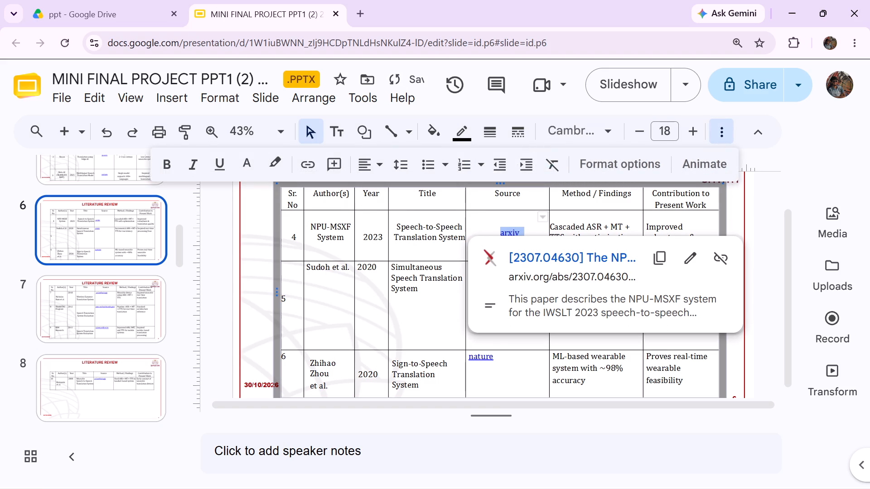
Centre the row 4 findings text "Cascaded ASR + MT + TTS with optimization" horizontally in its cell.
drag(551, 224, 589, 236)
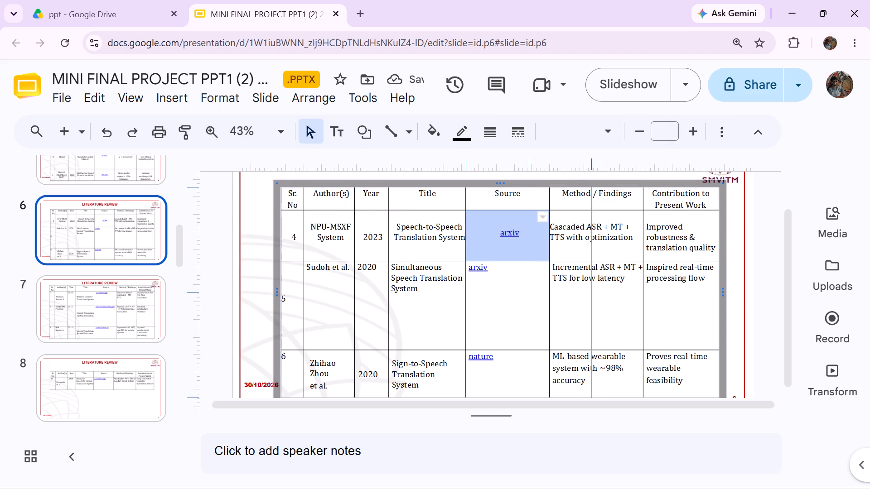
drag(589, 236, 552, 235)
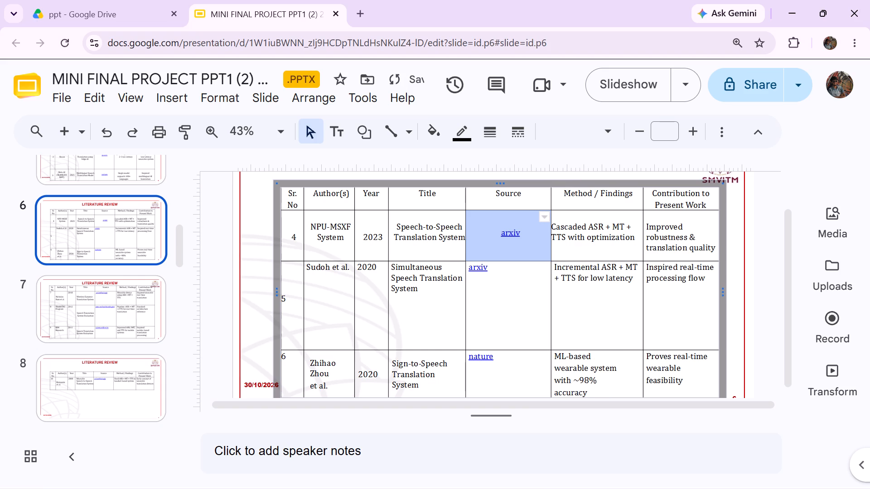
drag(553, 227, 684, 230)
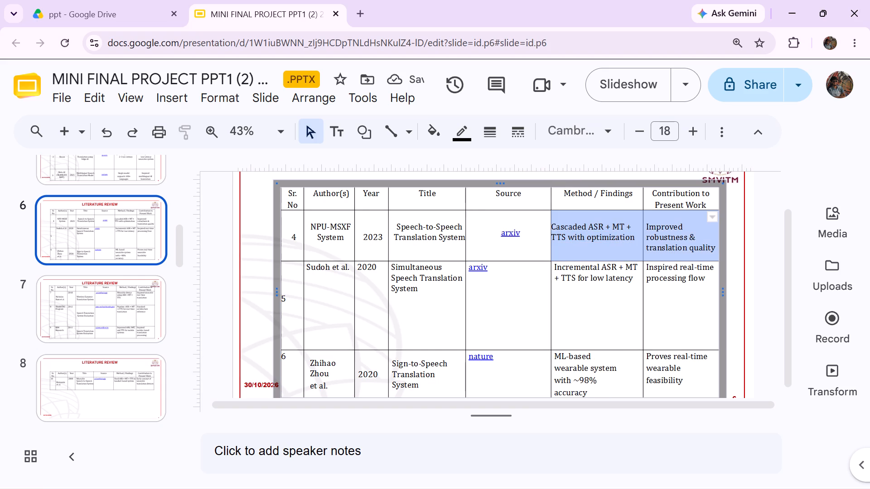
drag(684, 230, 635, 240)
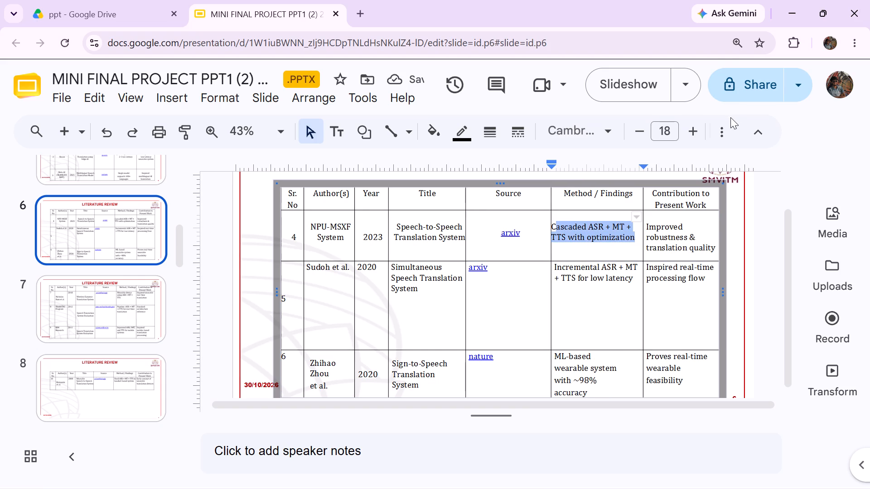
click(726, 125)
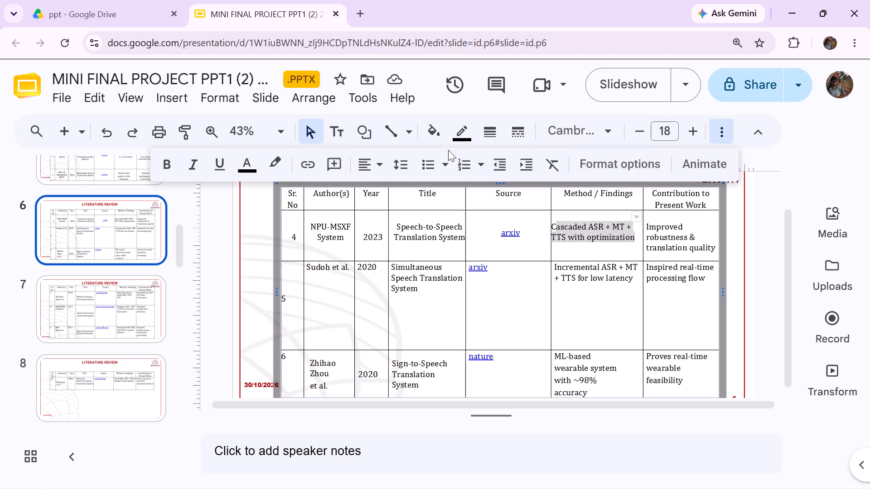
click(373, 167)
click(389, 189)
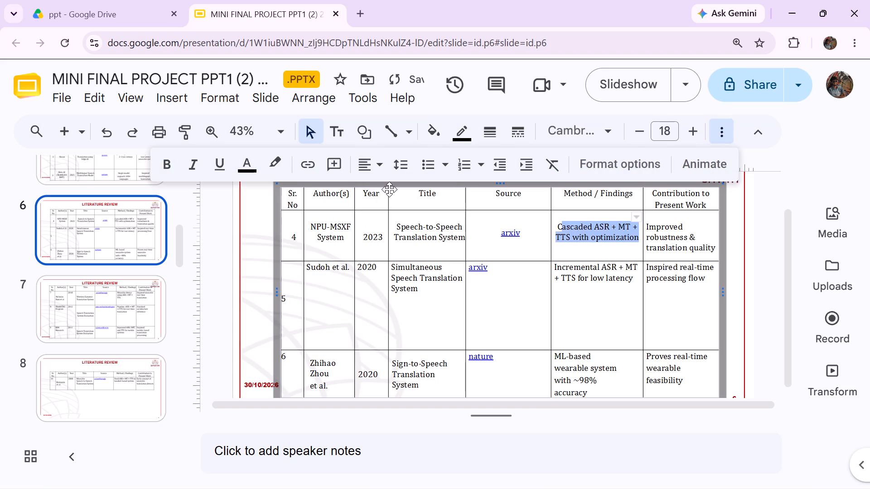
Centre the row 4 contribution text "Improved robustness & translation quality" horizontally in its cell.
click(649, 225)
drag(648, 225, 714, 250)
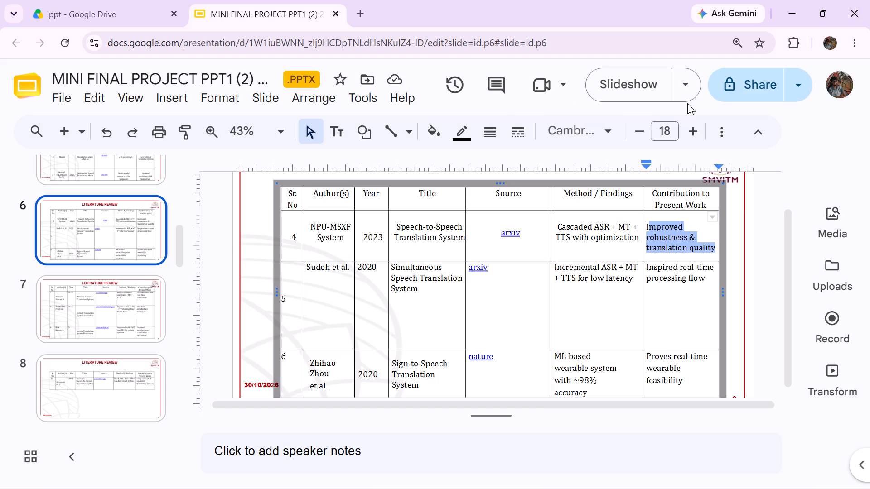
click(721, 138)
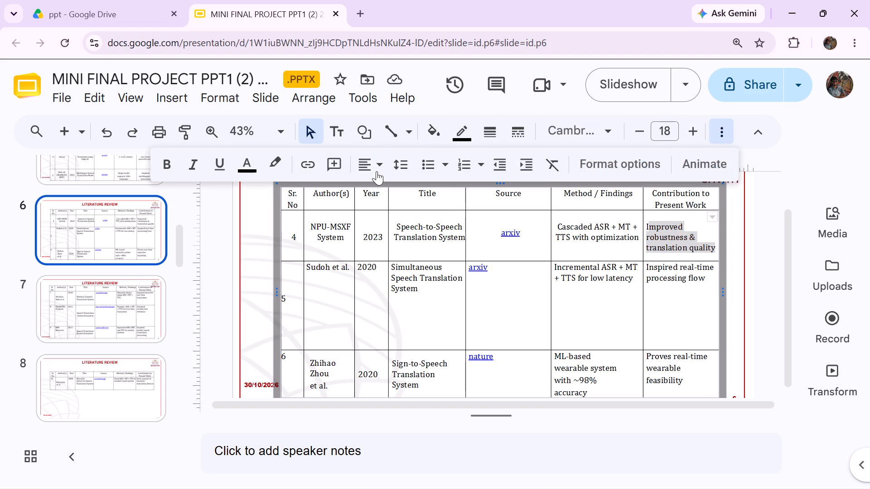
click(377, 171)
click(391, 193)
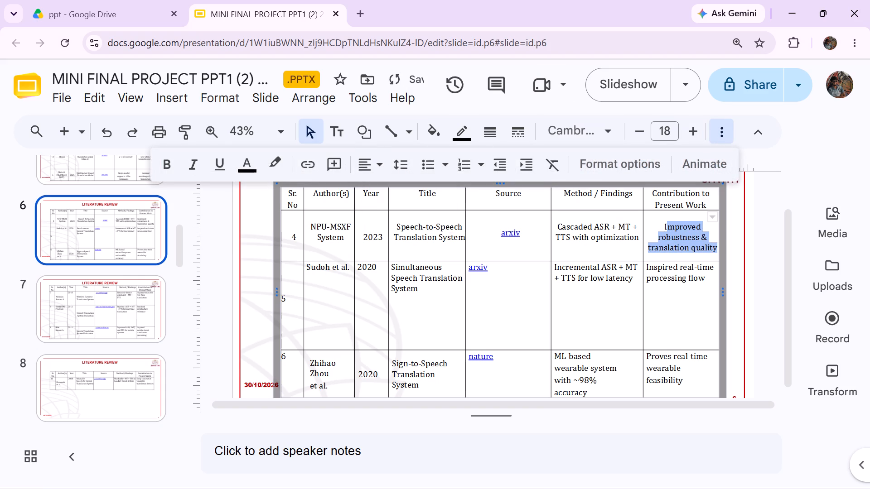
click(441, 314)
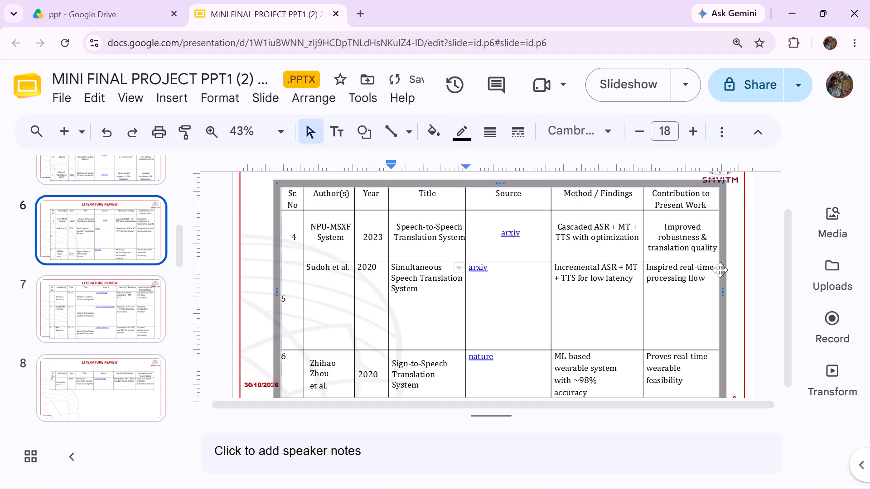
Move the row 5 author name down three lines in its cell and centre it horizontally.
drag(790, 250, 798, 280)
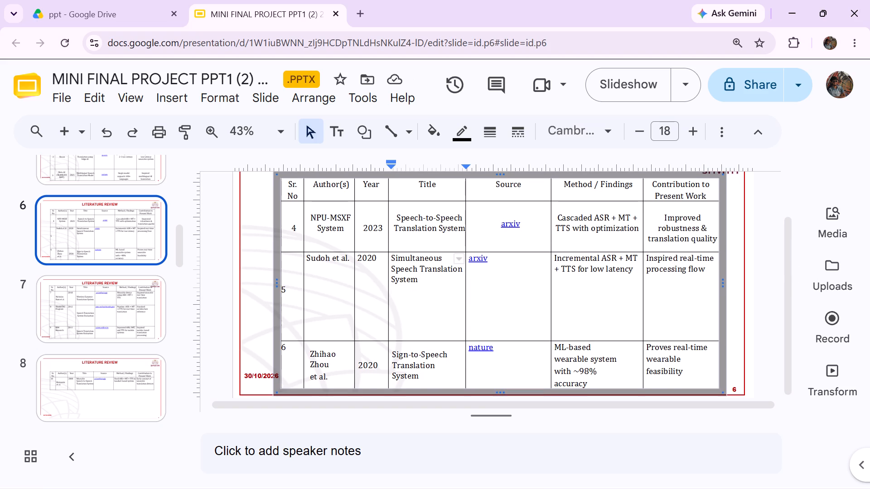
click(308, 261)
key(Left)
key(Return)
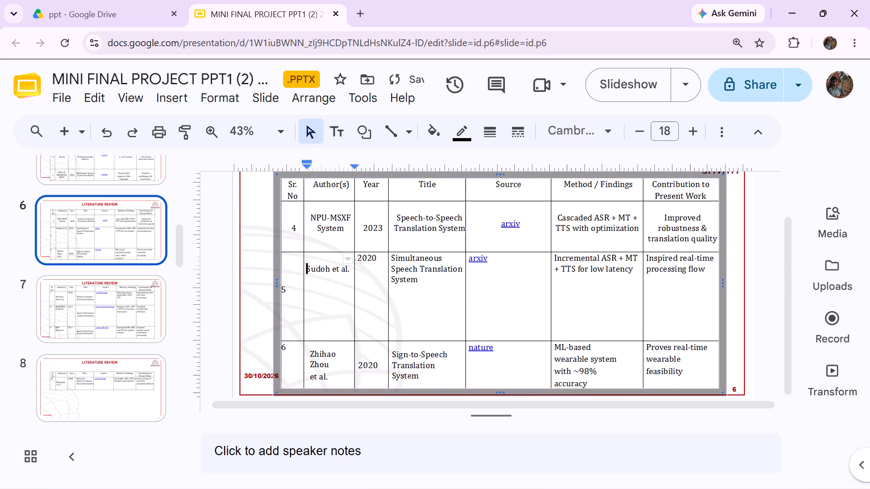
key(Return)
key(Return)
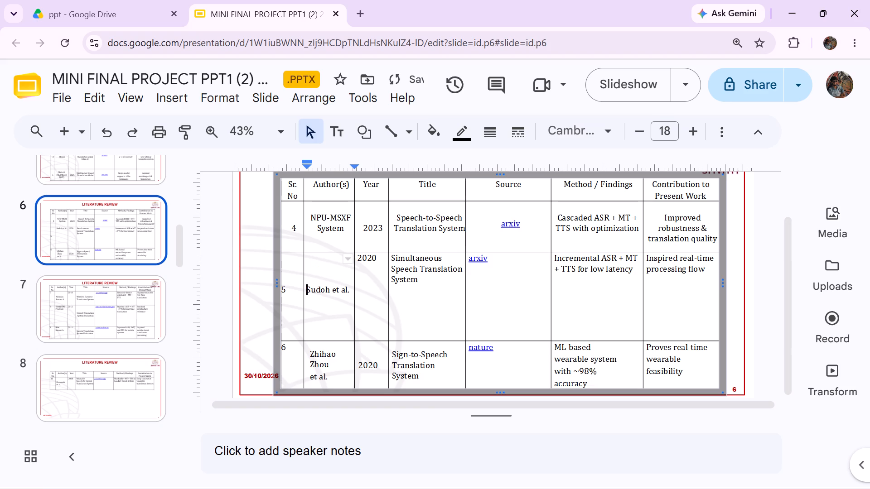
click(306, 286)
drag(306, 286, 353, 291)
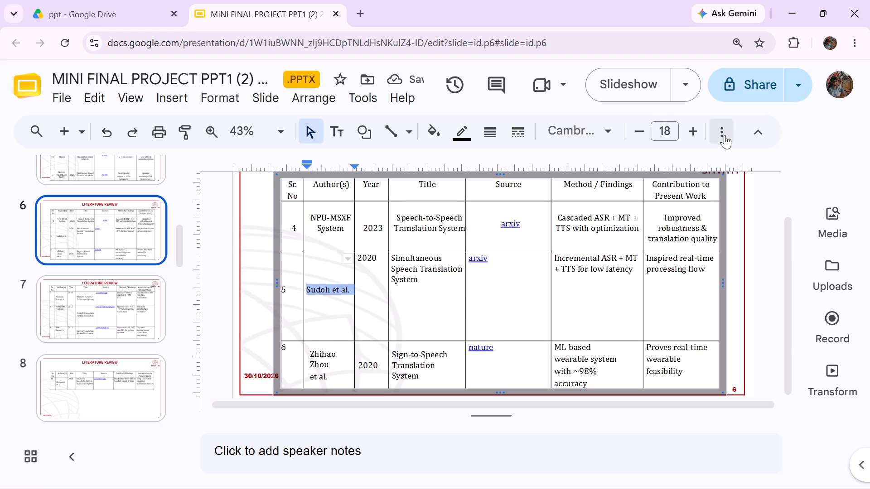
click(725, 135)
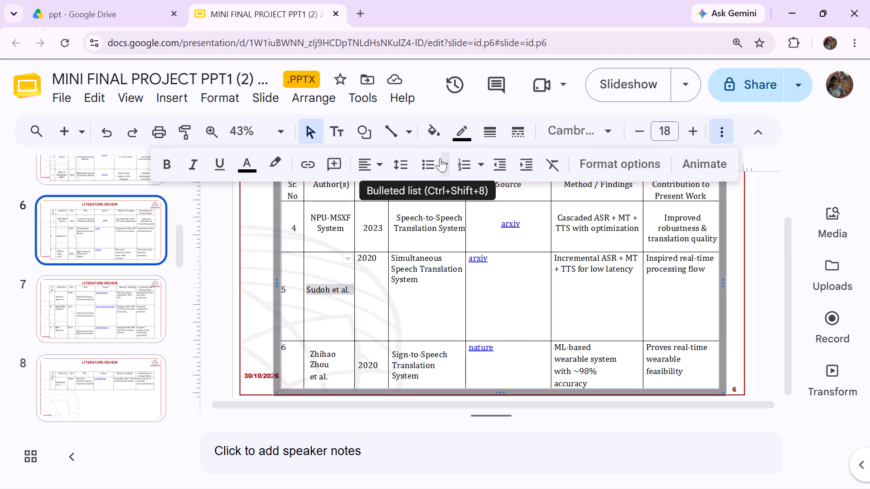
click(382, 164)
click(394, 194)
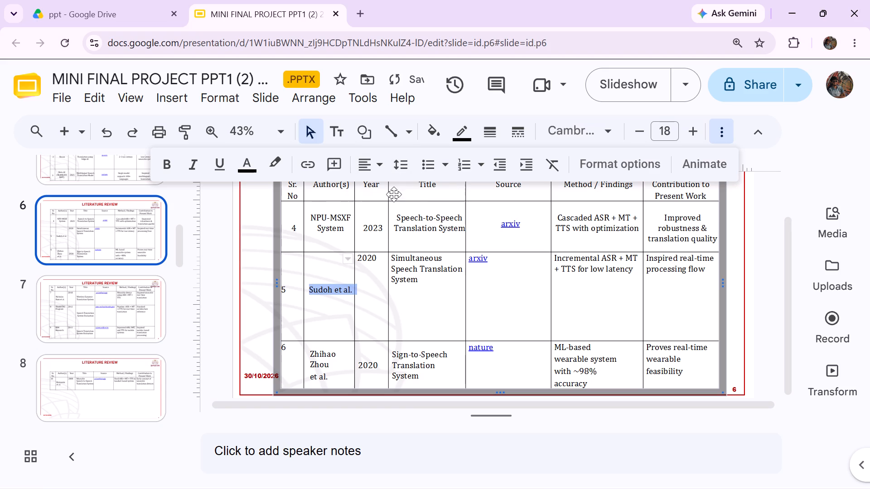
Insert two spaces before the row 5 serial number and centre it horizontally in its cell.
click(283, 291)
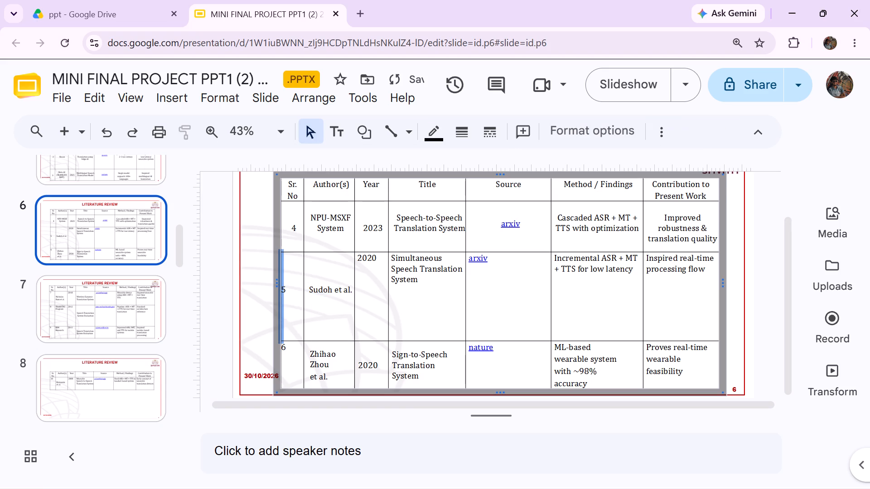
click(283, 291)
click(290, 290)
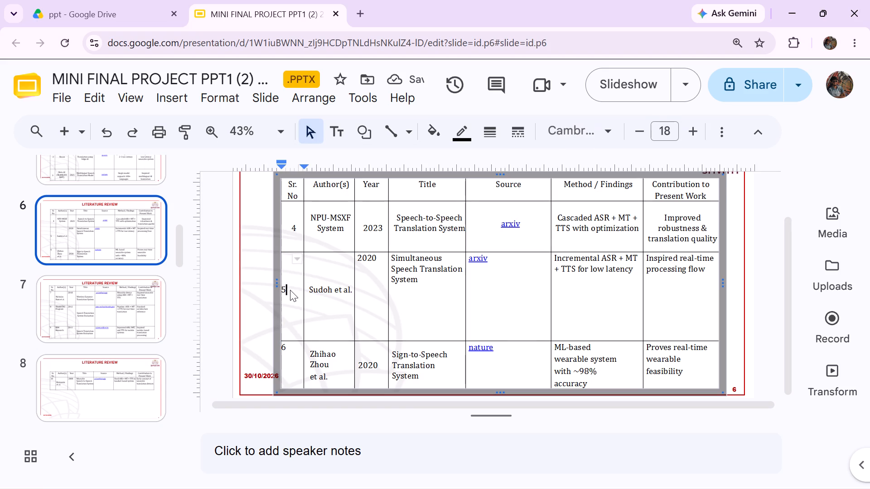
key(Left)
key(space)
key(space)
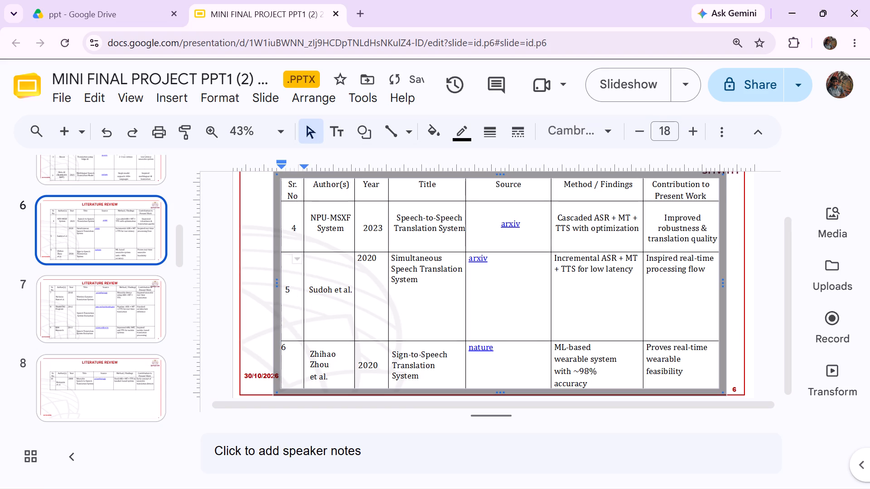
click(284, 292)
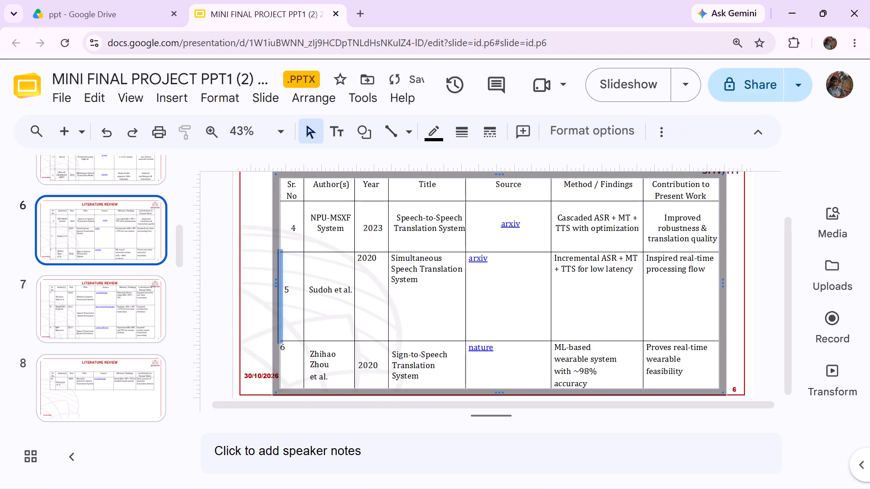
drag(284, 288, 288, 288)
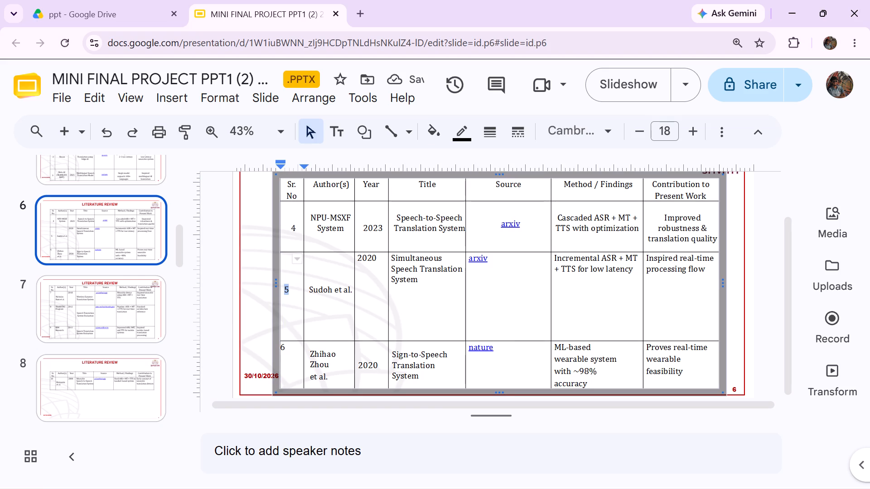
click(719, 137)
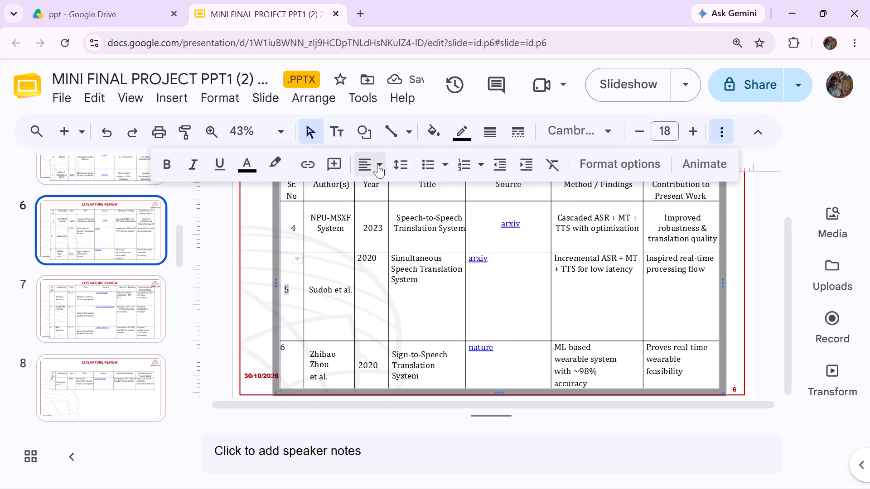
click(372, 164)
click(395, 188)
Reapply horizontal centring to the row 5 author name.
drag(310, 289, 332, 288)
click(332, 288)
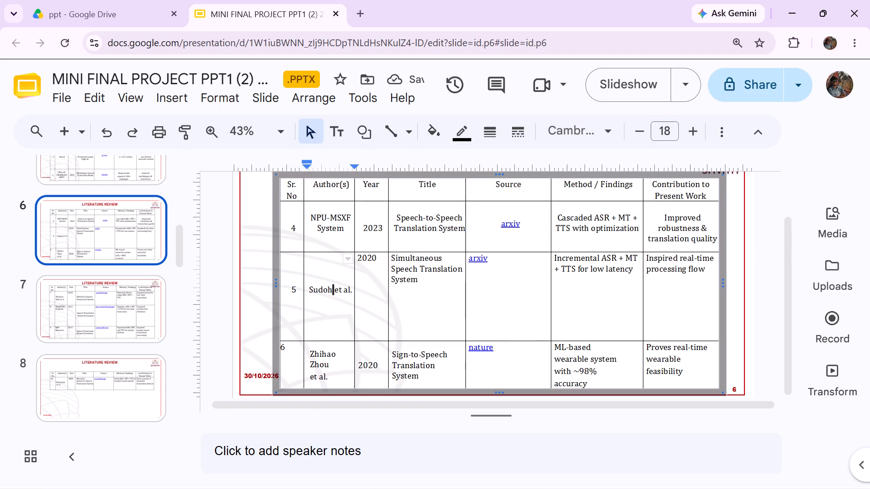
drag(310, 293, 349, 289)
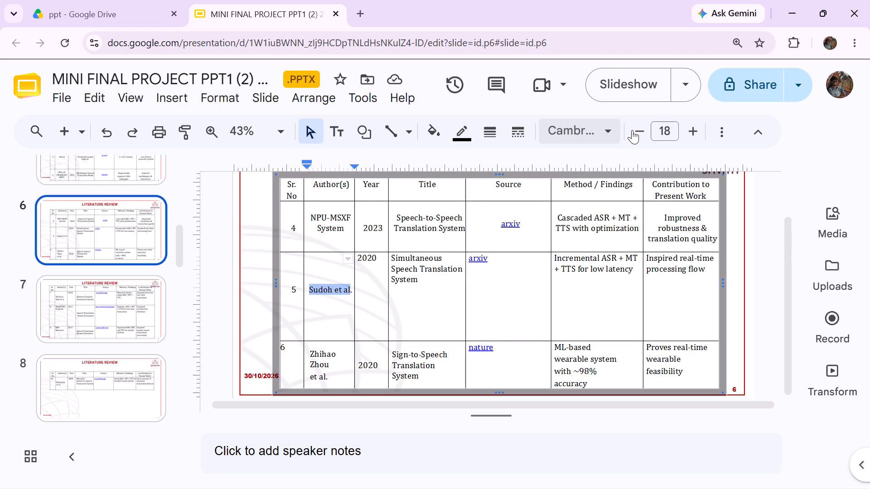
click(719, 134)
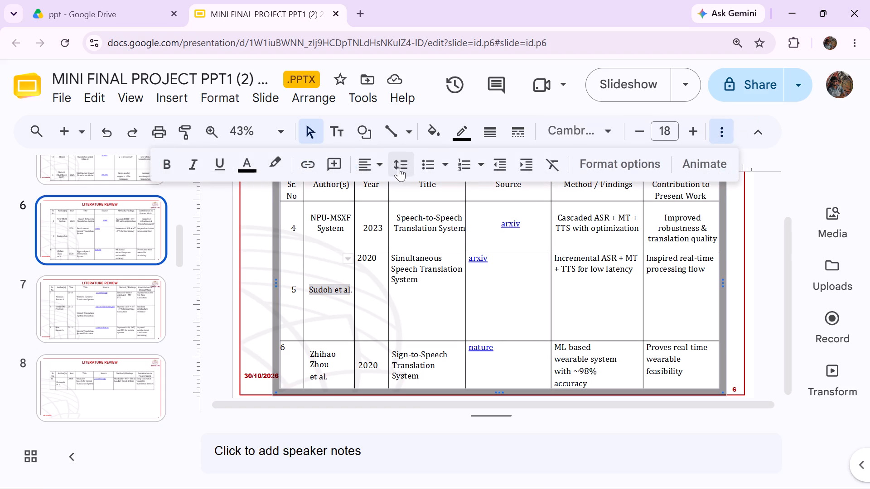
click(382, 170)
click(394, 191)
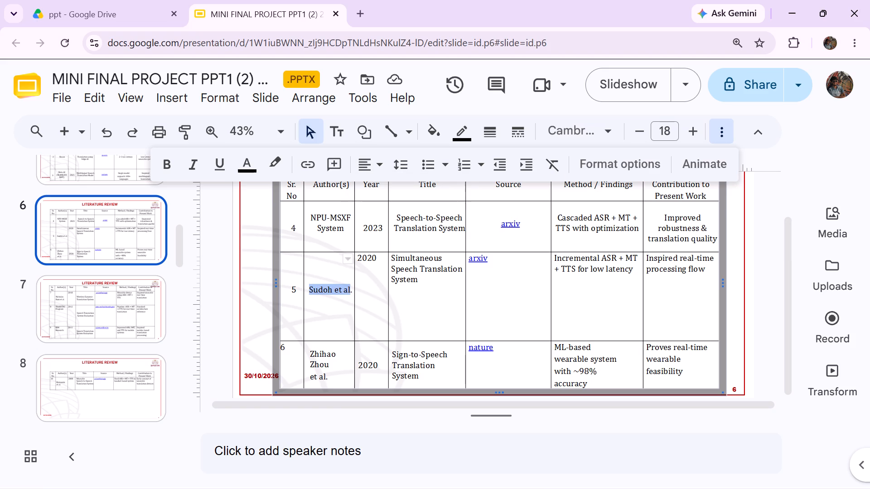
Move the row 5 year 2020 down three lines in its cell and centre it horizontally.
click(357, 259)
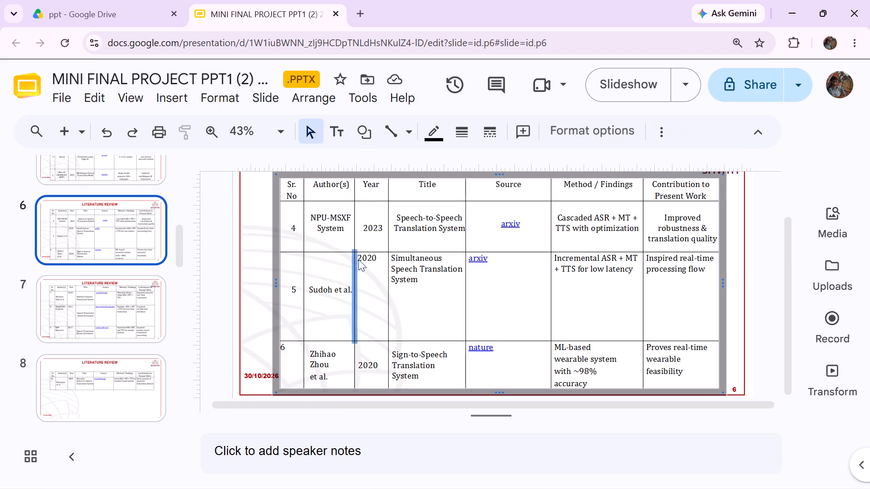
click(360, 259)
key(Left)
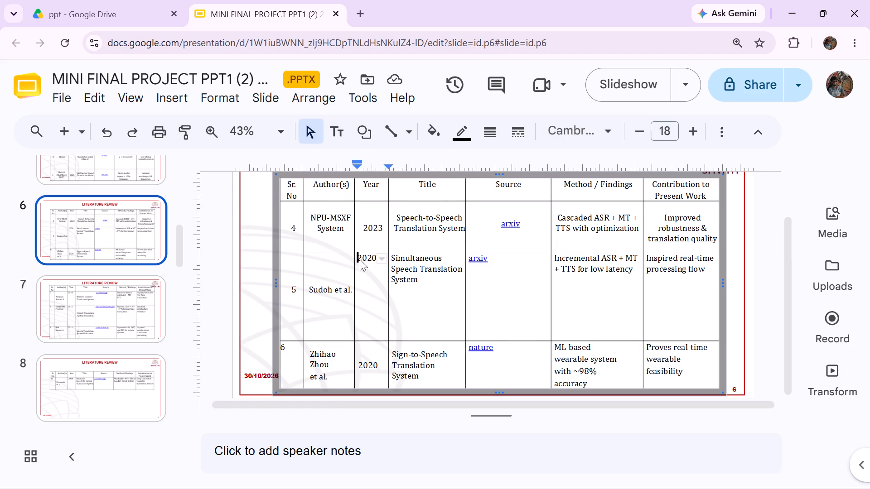
key(Return)
key(Return)
key(Return)
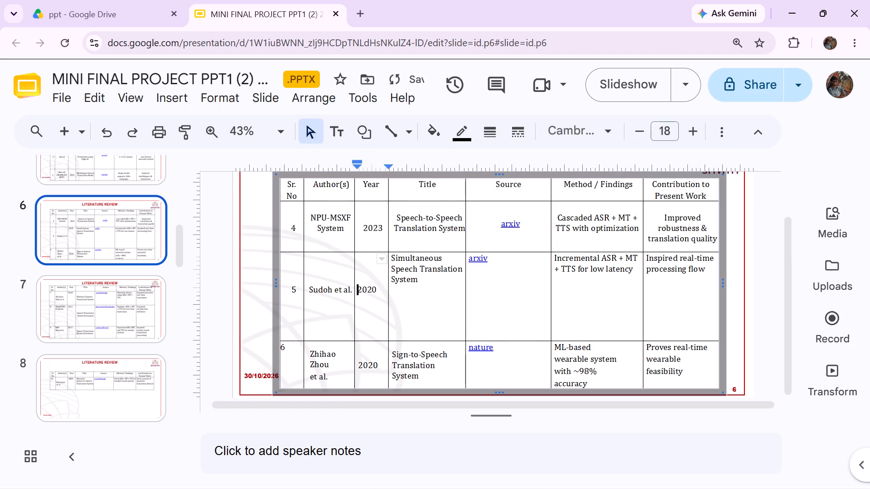
drag(360, 259, 366, 262)
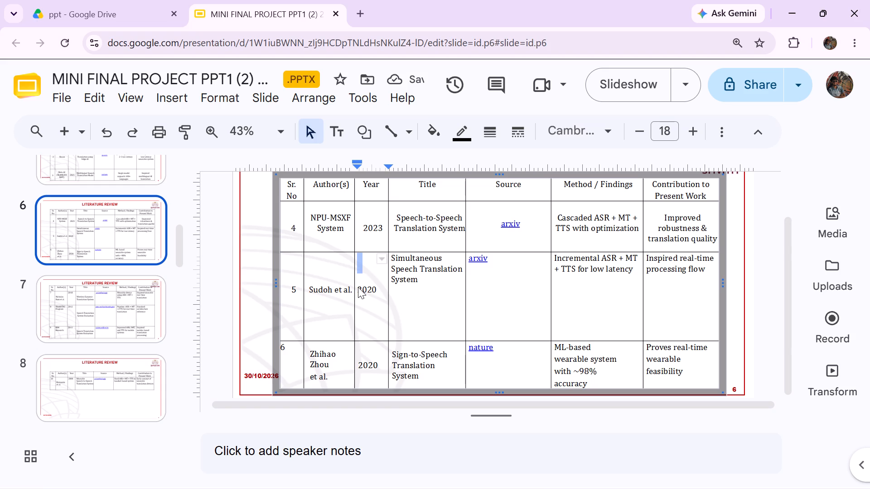
click(358, 287)
drag(359, 288, 377, 288)
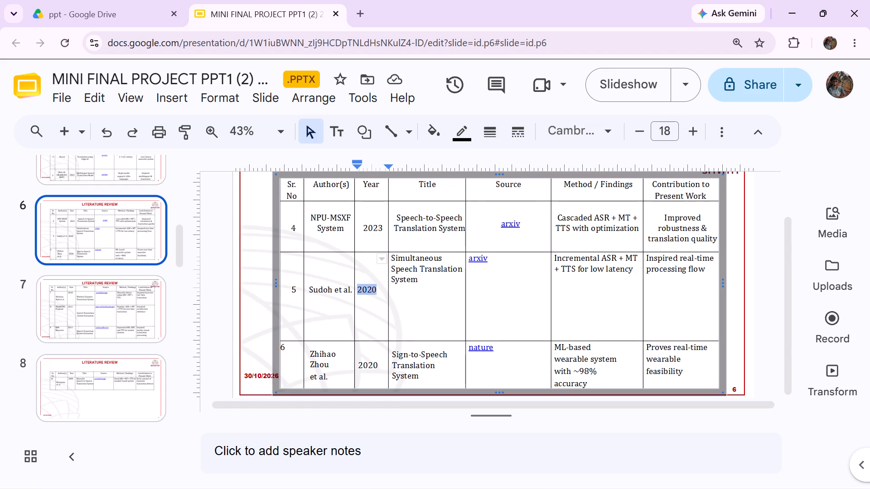
drag(377, 288, 379, 288)
click(710, 139)
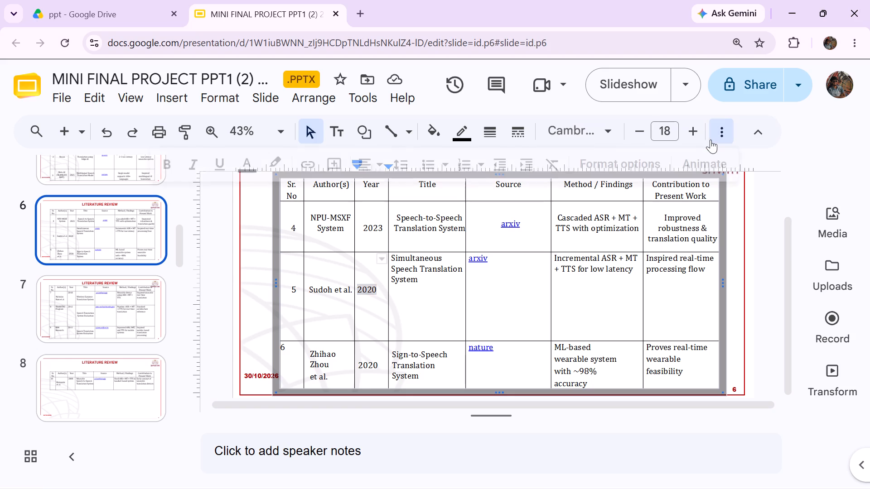
click(382, 166)
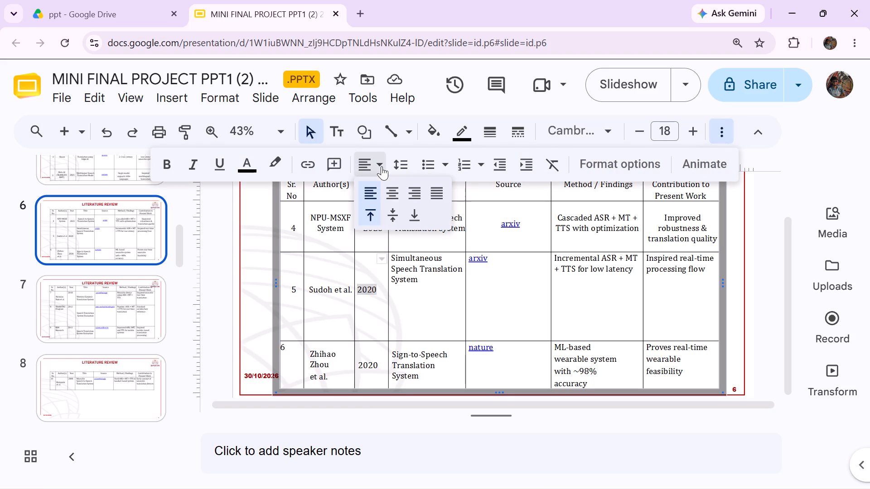
click(400, 190)
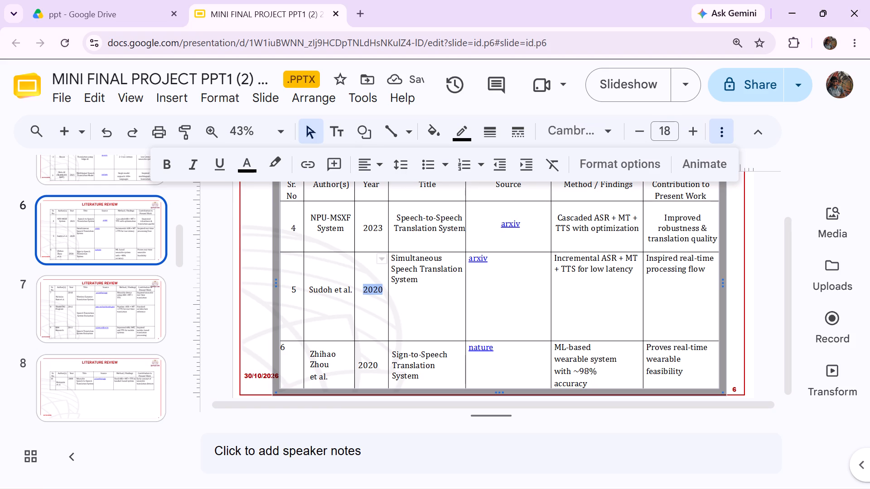
Centre the row 5 title "Simultaneous Speech Translation System" horizontally and move it down two lines in its cell.
drag(392, 258, 406, 273)
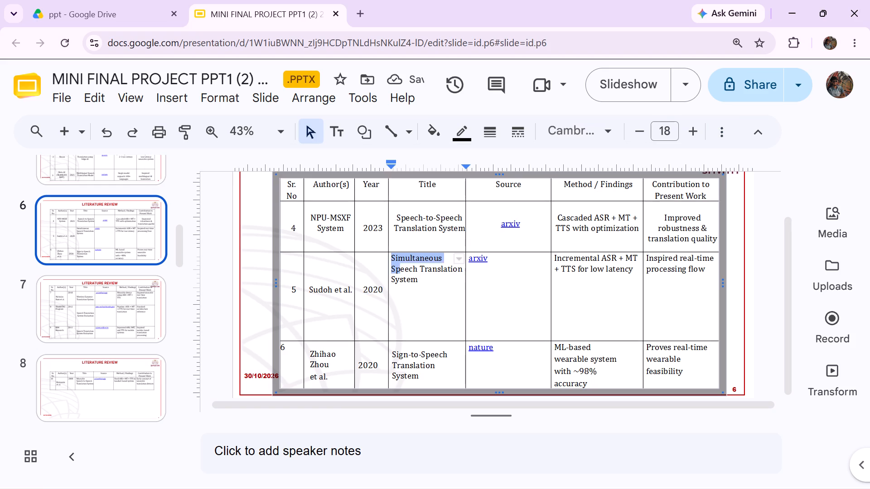
drag(406, 273, 419, 280)
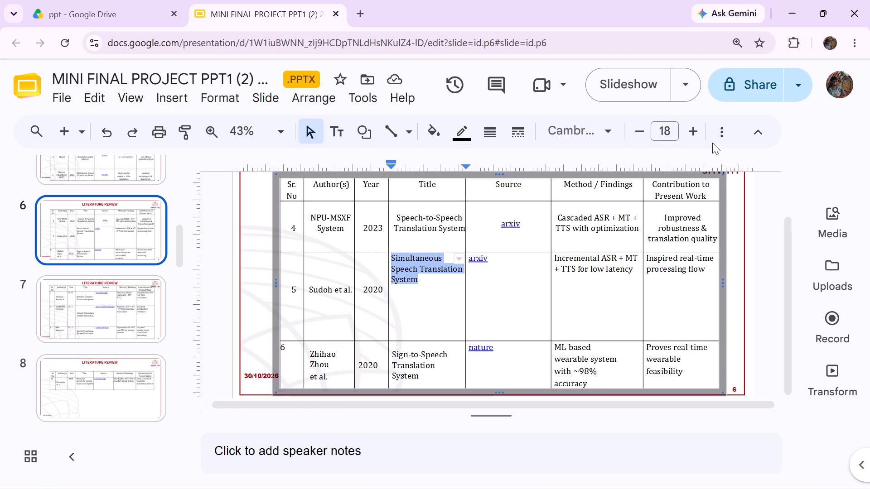
click(717, 137)
click(379, 161)
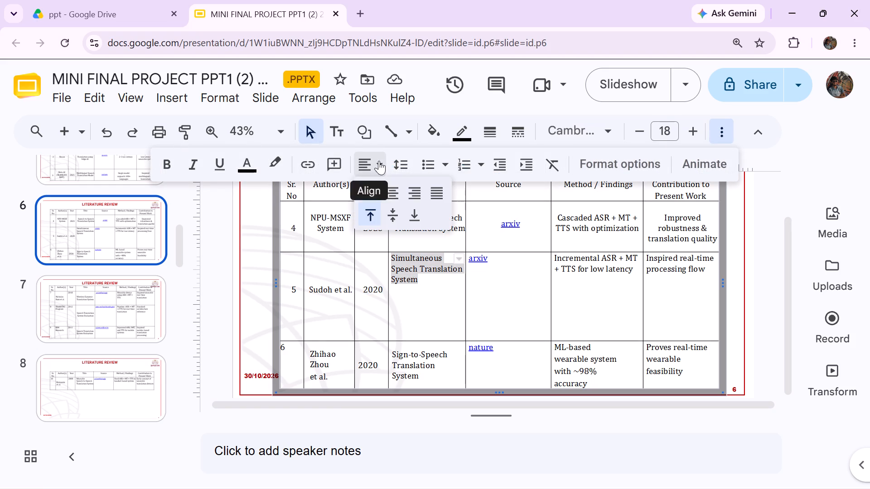
click(401, 192)
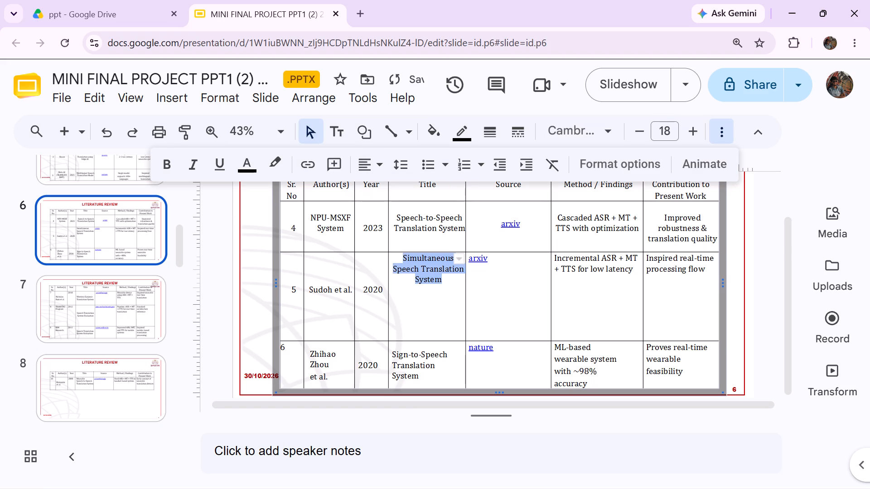
click(403, 257)
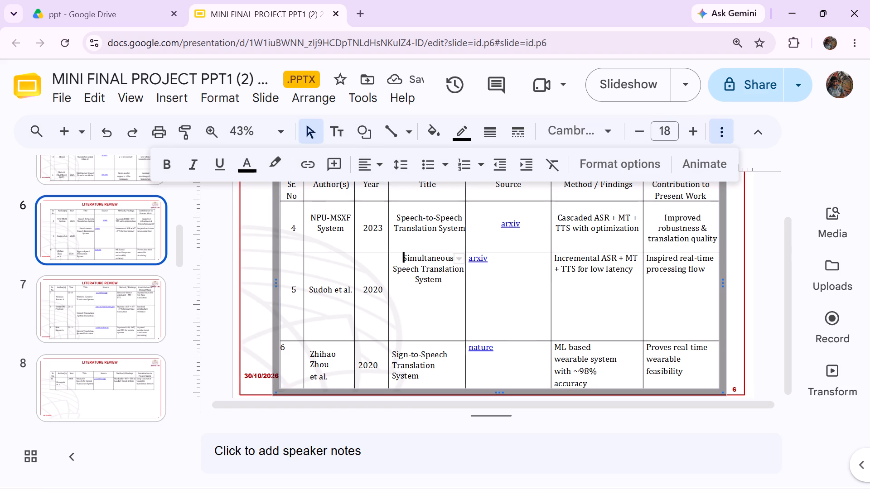
key(Return)
key(Return)
key(Return)
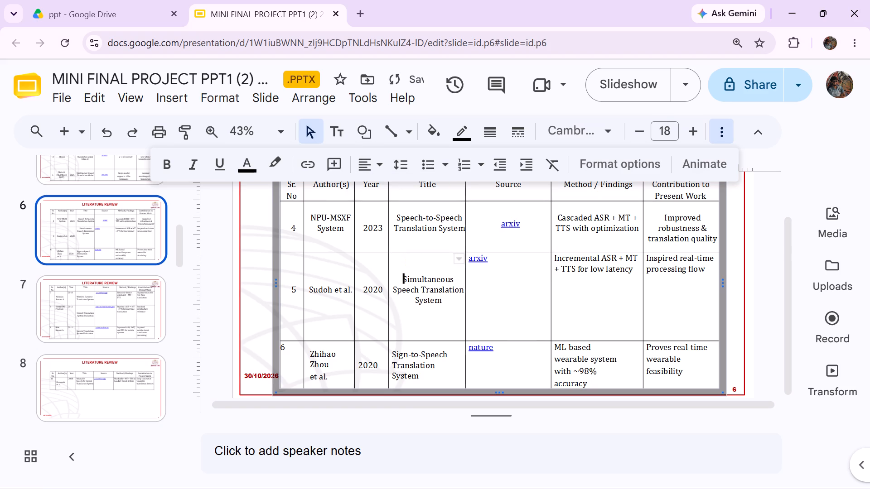
key(BackSpace)
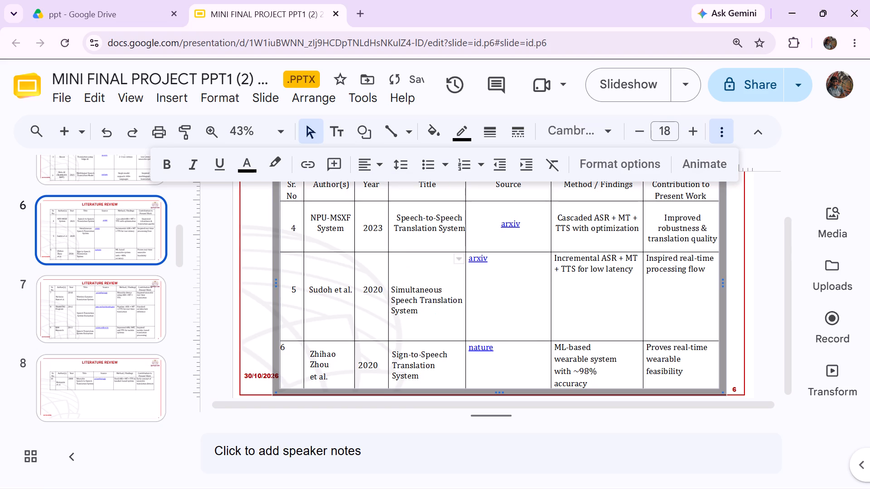
key(BackSpace)
key(BackSpace)
Insert one space before "Simultaneous" in the row 5 title.
drag(403, 257, 397, 271)
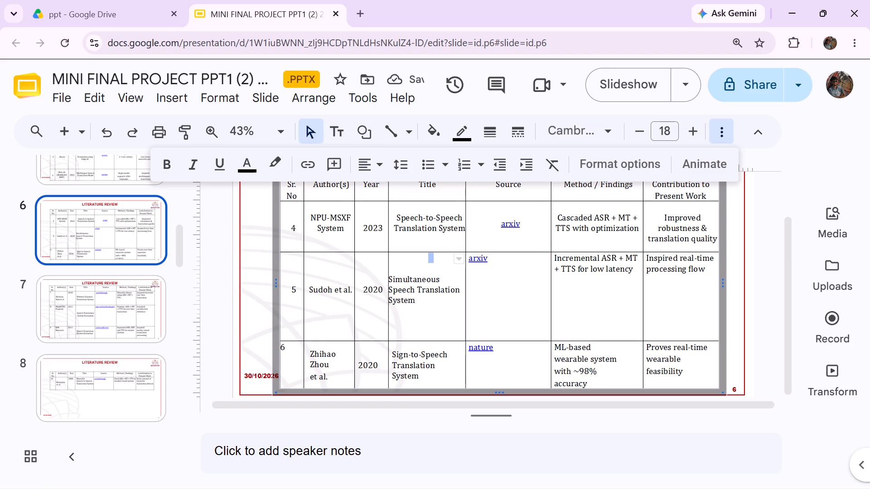
click(392, 283)
key(Left)
drag(390, 279, 394, 306)
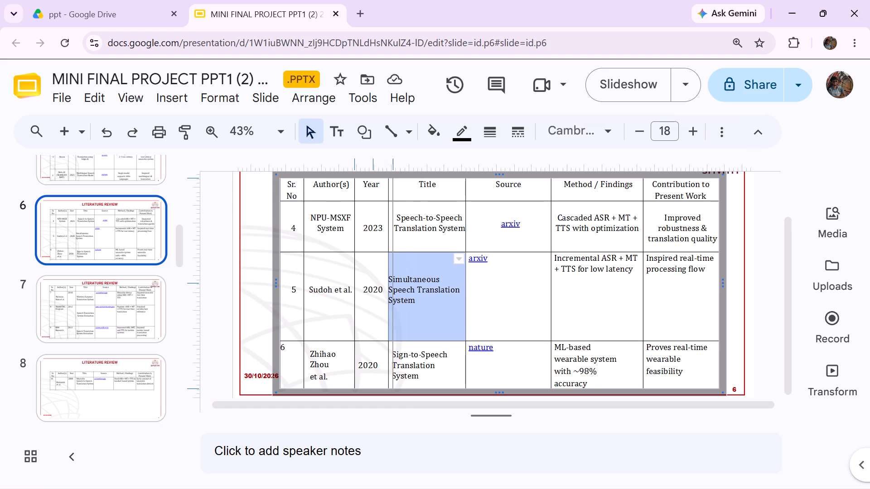
drag(394, 306, 391, 306)
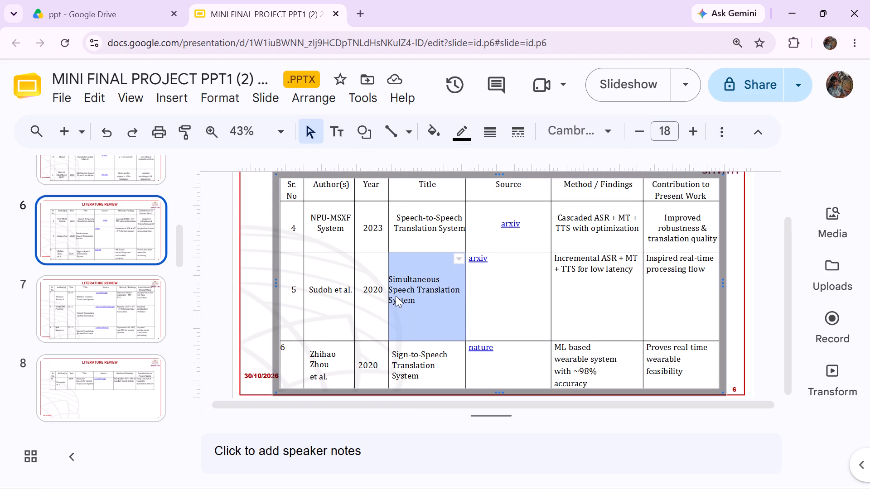
click(396, 296)
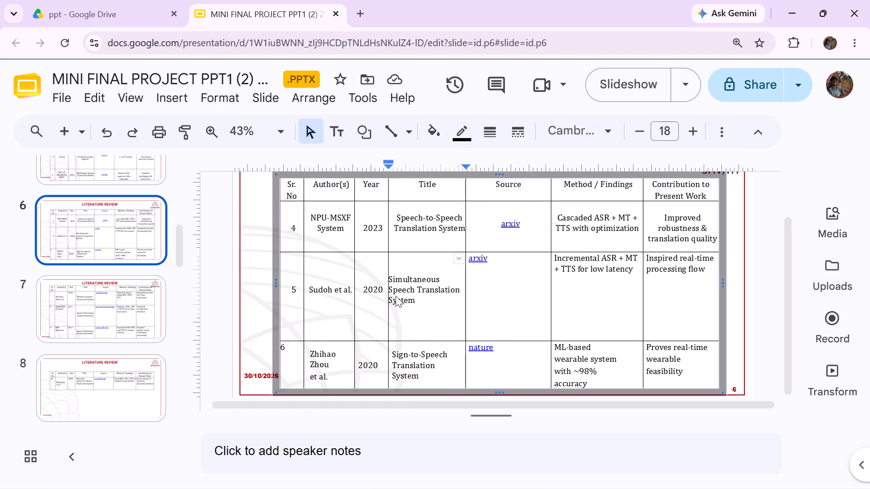
key(Up)
key(Up)
key(Up)
key(Down)
key(Down)
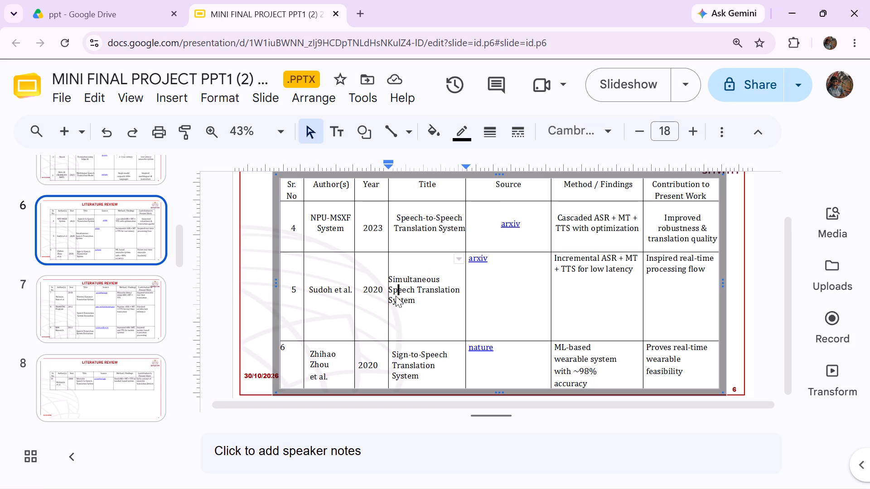
key(Up)
key(Left)
key(Left)
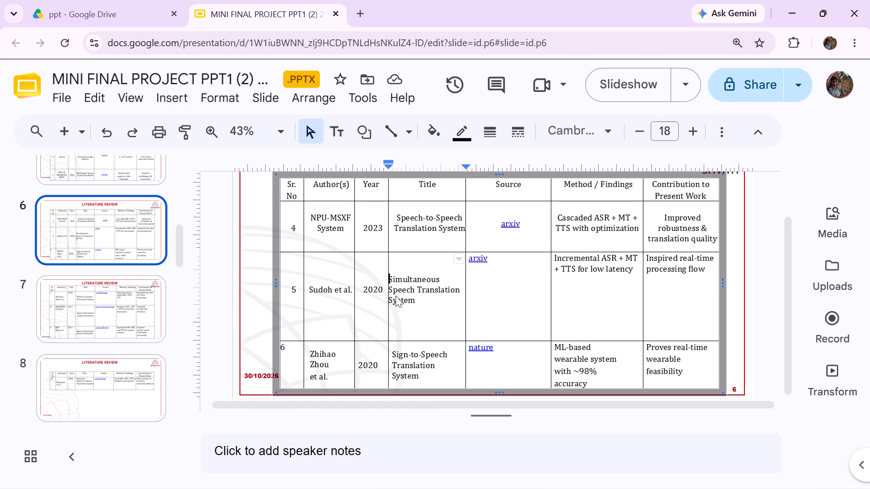
click(396, 296)
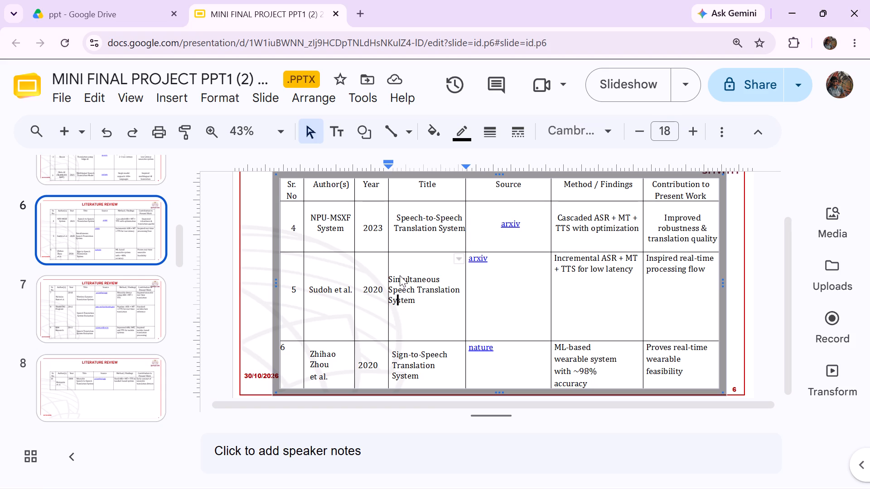
click(393, 278)
key(Left)
key(space)
Reapply horizontal centring to the row 5 title text.
drag(391, 277, 417, 298)
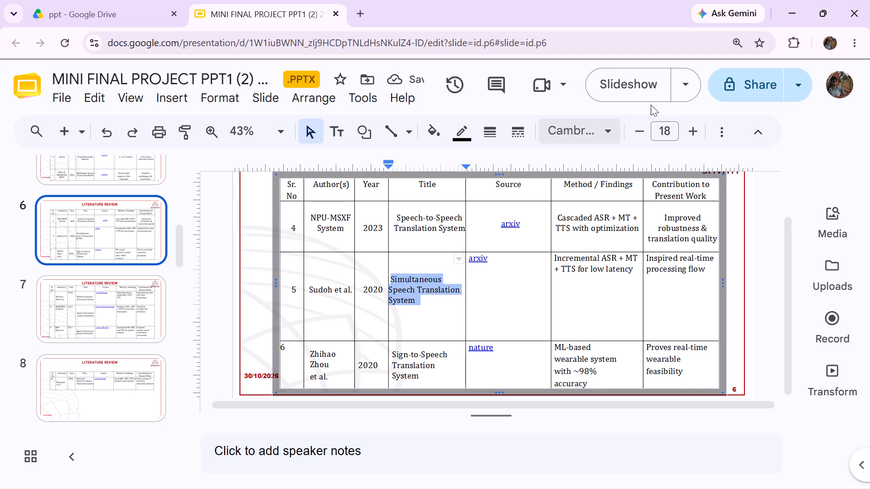
click(718, 129)
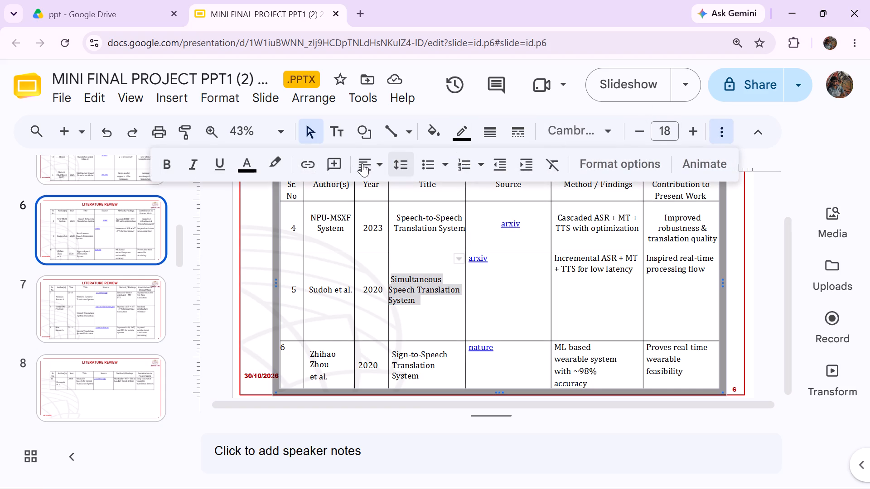
click(362, 163)
click(388, 187)
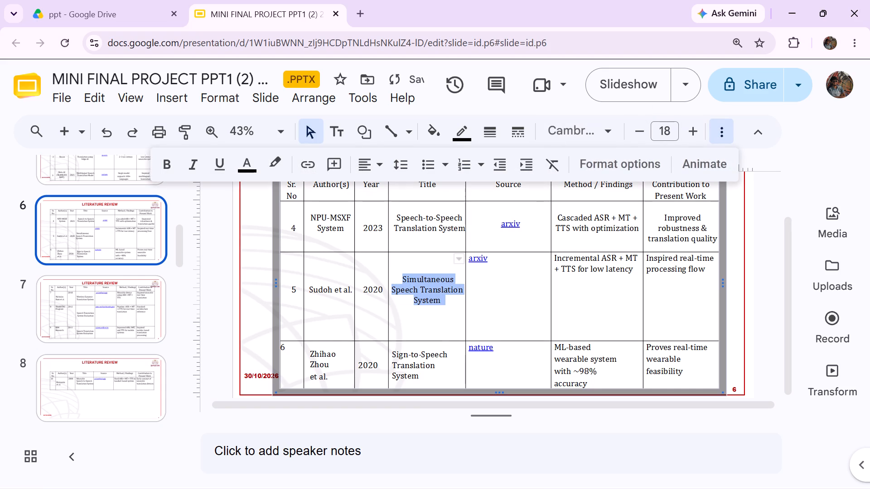
Move the row 5 source link "arxiv" down three lines in its cell and centre it horizontally.
click(499, 285)
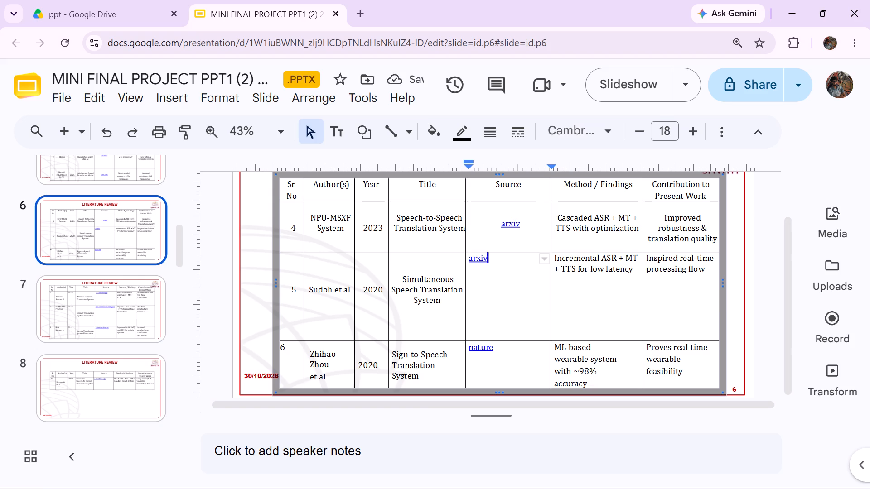
click(471, 259)
key(Left)
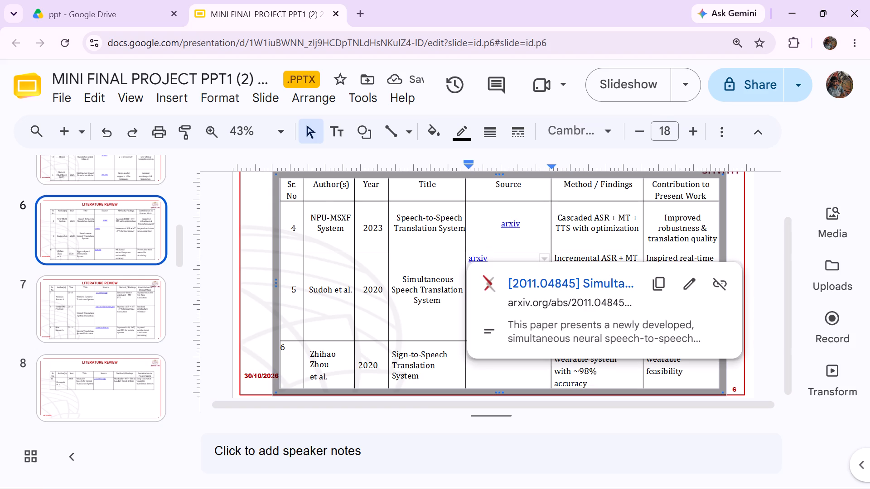
key(Return)
key(Return)
key(Return)
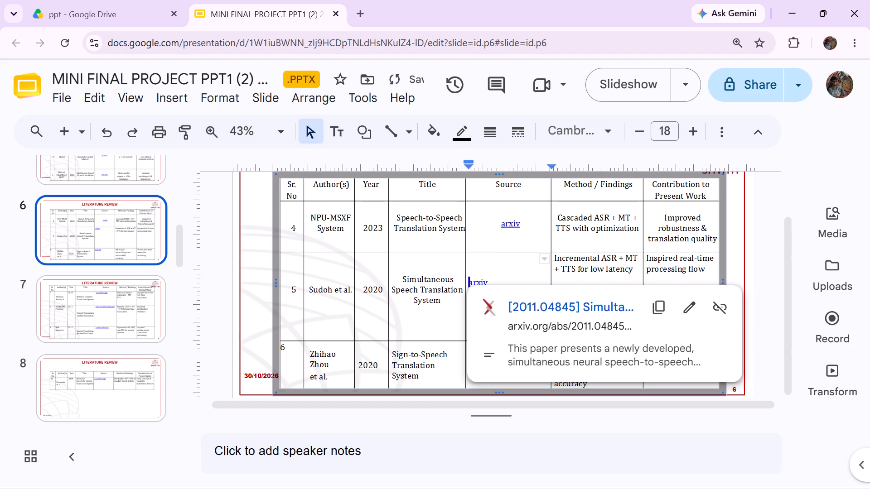
click(471, 259)
drag(469, 285, 474, 284)
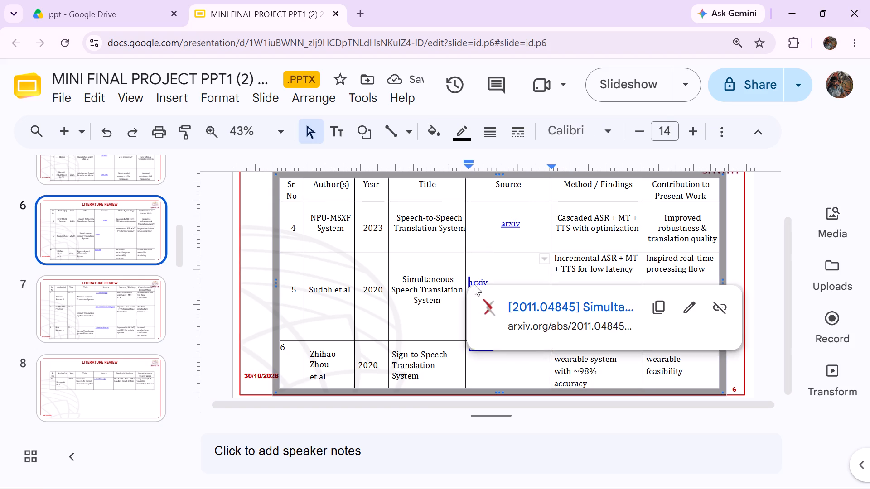
drag(474, 284, 499, 282)
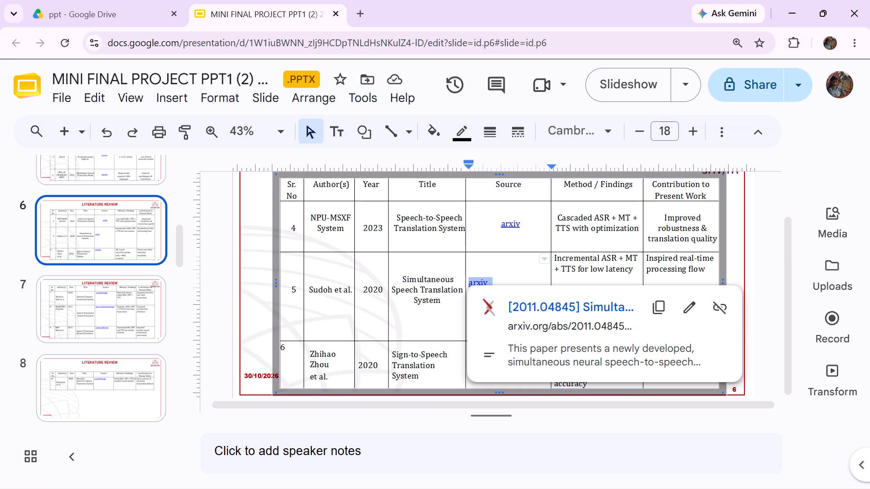
click(720, 124)
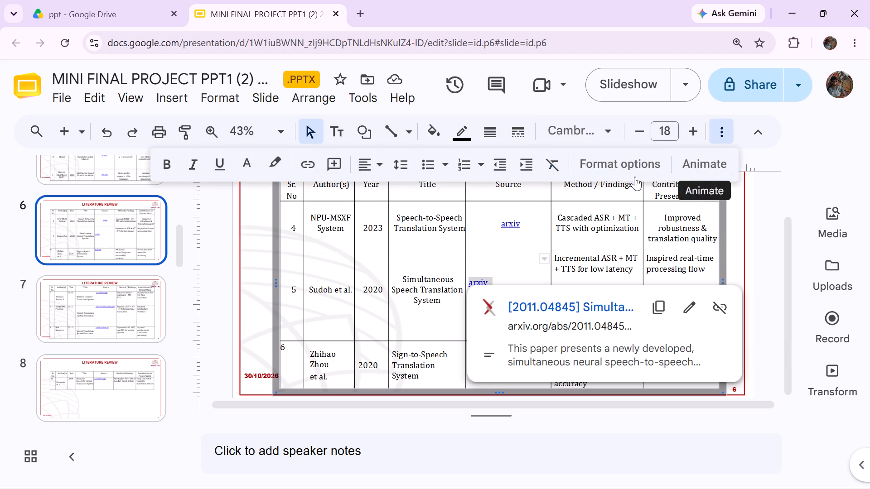
click(378, 158)
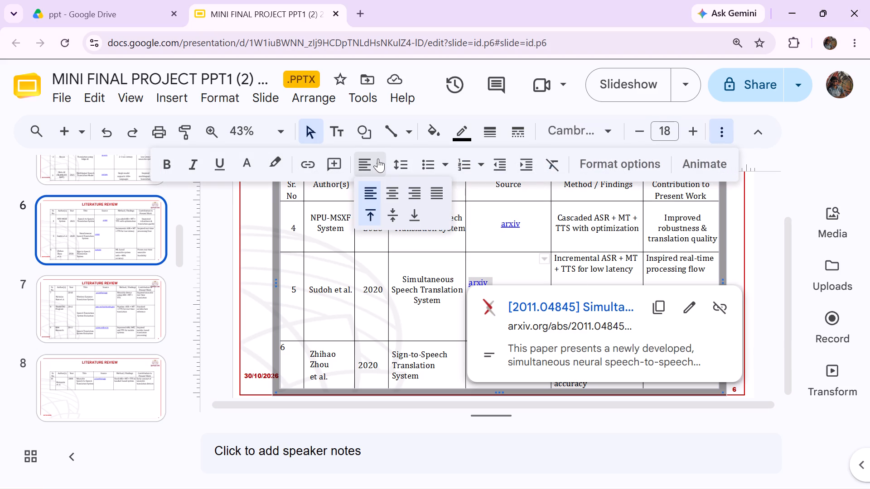
click(401, 189)
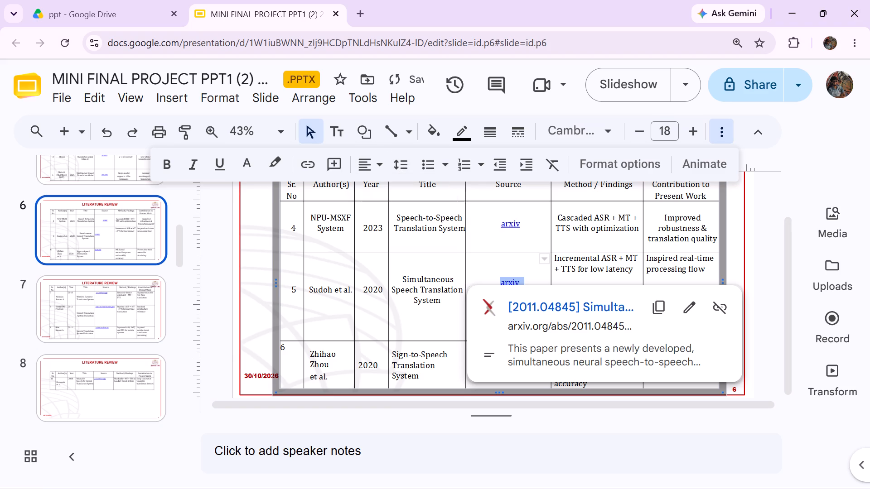
Centre the row 5 Method / Findings text horizontally and move it down two lines in its cell.
click(562, 265)
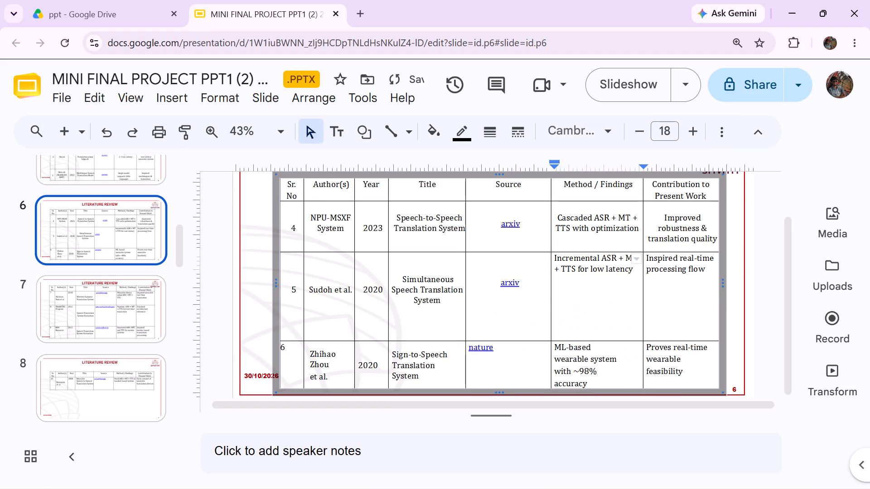
drag(554, 260, 590, 268)
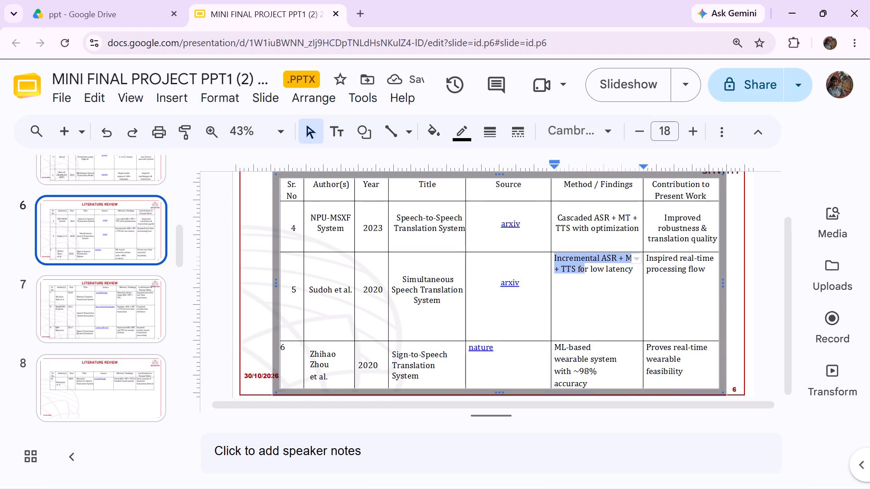
drag(590, 268, 633, 267)
click(723, 126)
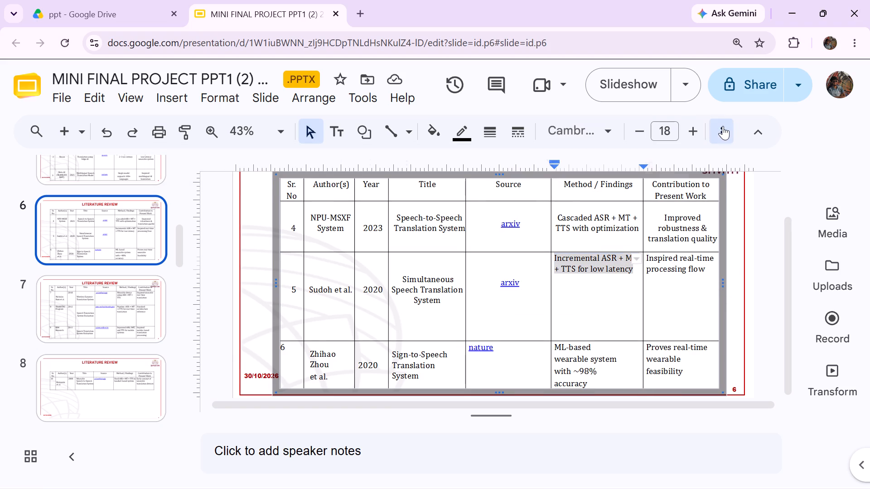
click(374, 173)
click(393, 190)
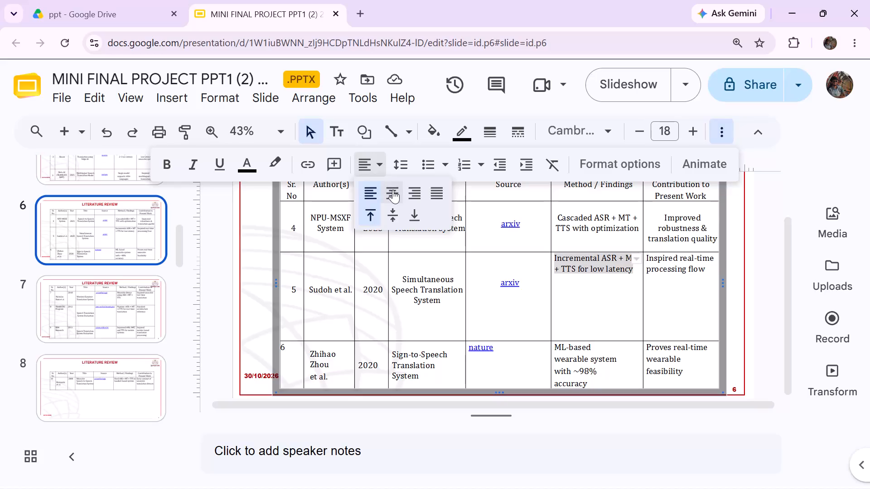
click(556, 259)
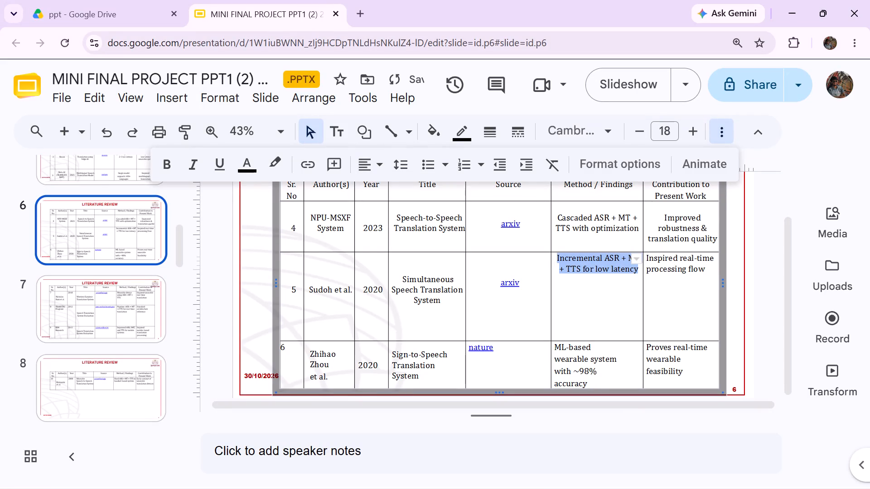
key(Return)
key(Return)
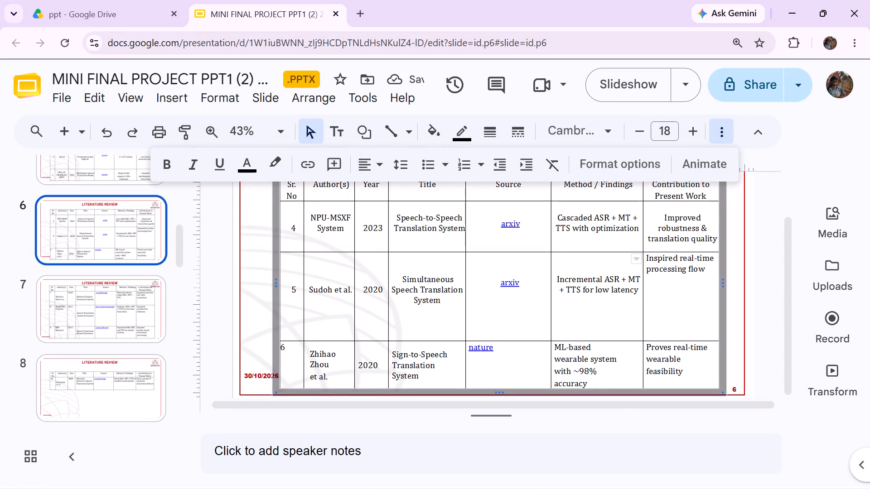
Centre the row 5 Contribution to Present Work text horizontally and move it down two lines in its cell.
drag(647, 260, 706, 272)
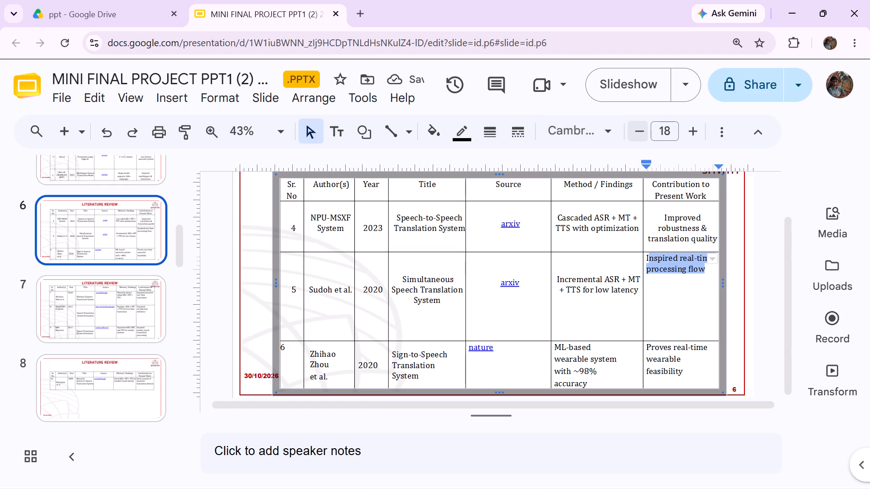
click(715, 135)
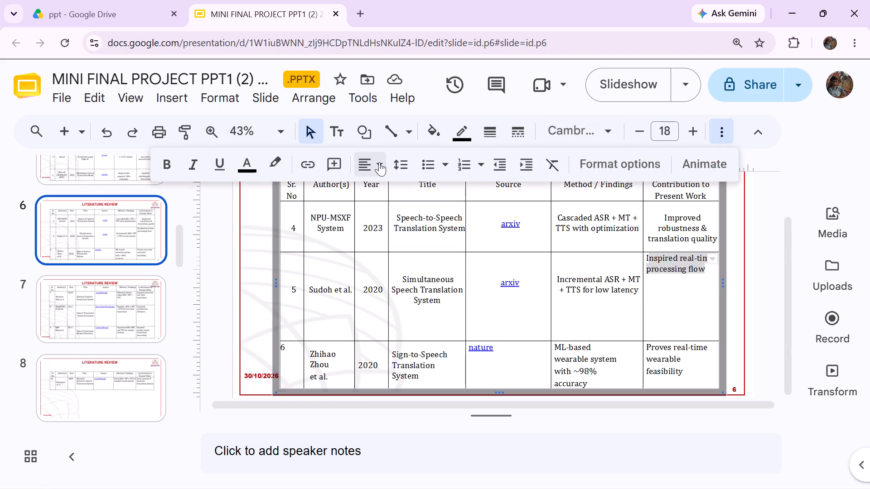
click(379, 162)
click(392, 186)
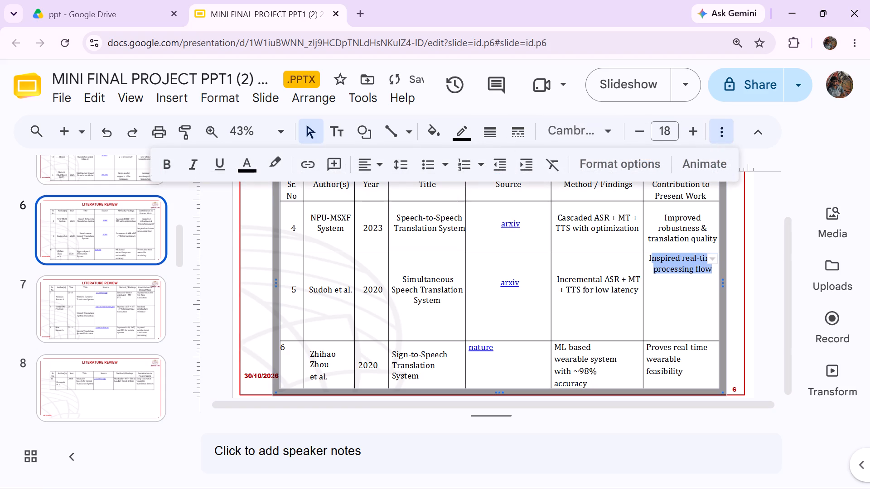
click(649, 257)
key(Return)
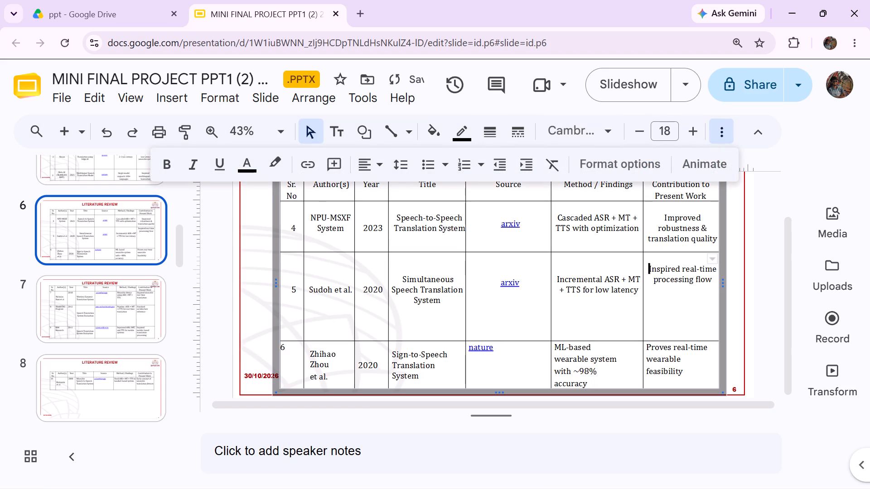
key(Return)
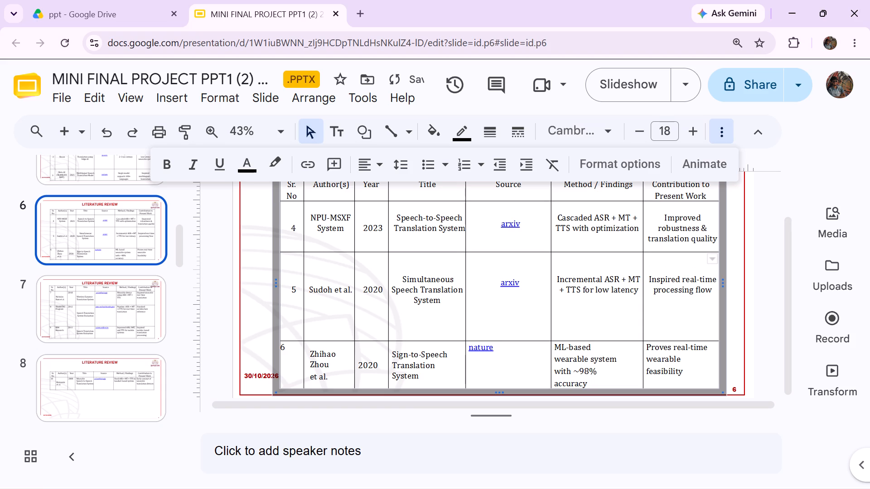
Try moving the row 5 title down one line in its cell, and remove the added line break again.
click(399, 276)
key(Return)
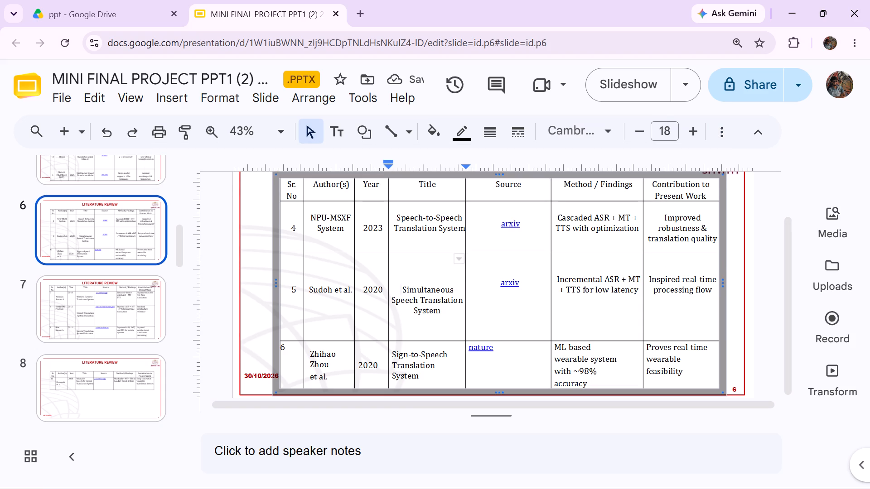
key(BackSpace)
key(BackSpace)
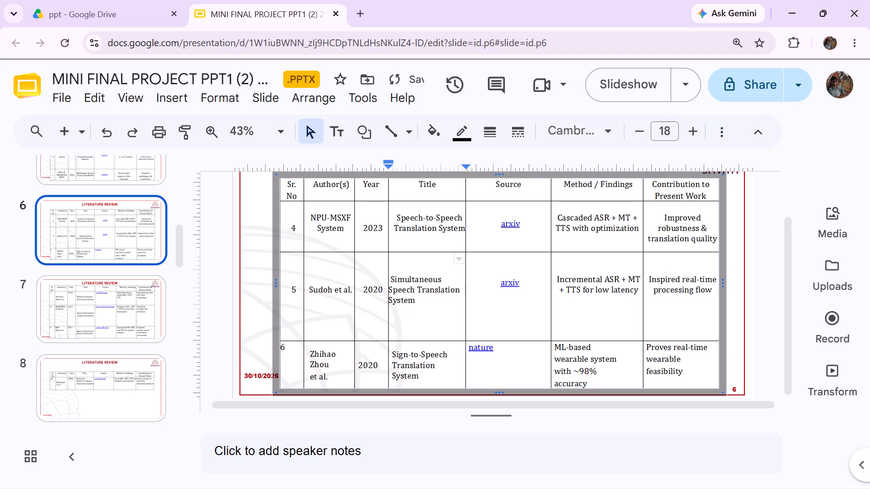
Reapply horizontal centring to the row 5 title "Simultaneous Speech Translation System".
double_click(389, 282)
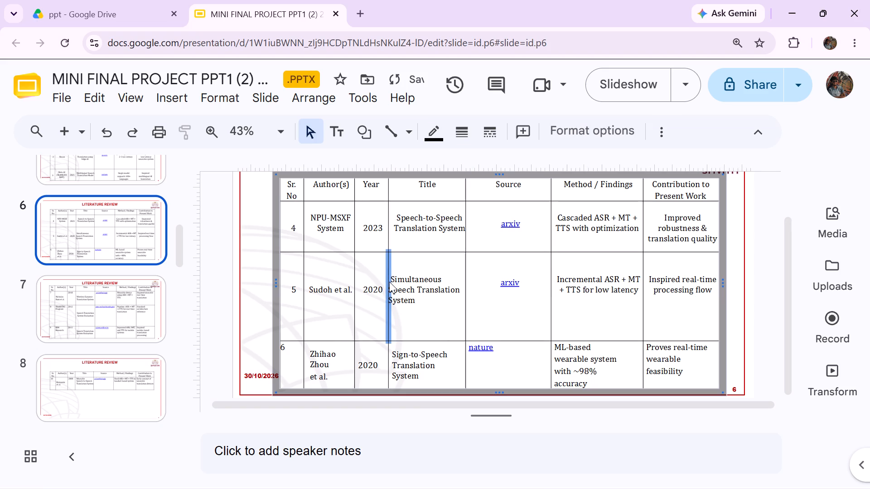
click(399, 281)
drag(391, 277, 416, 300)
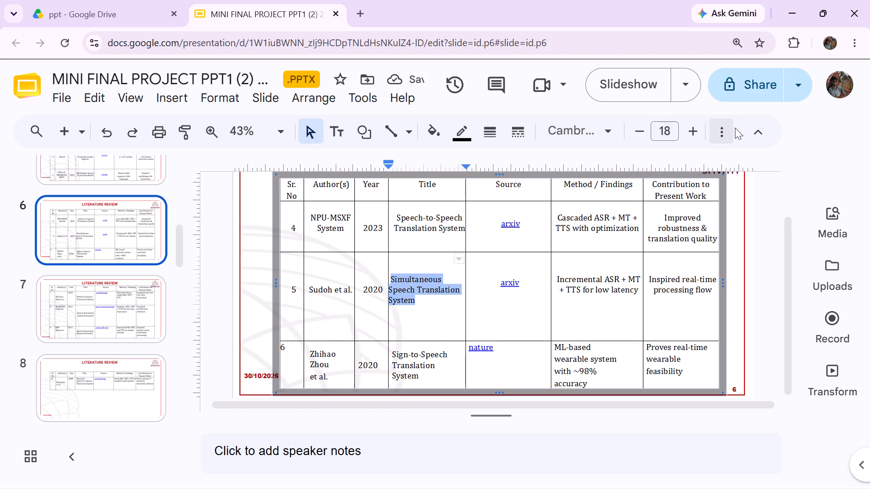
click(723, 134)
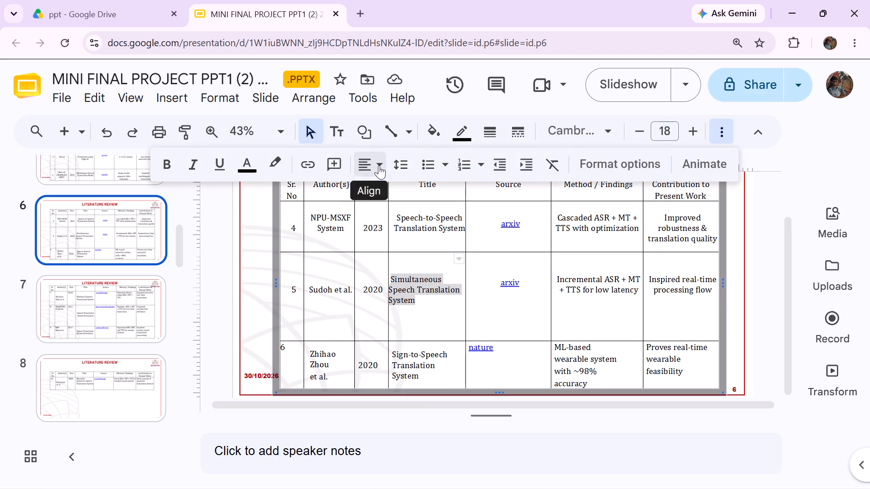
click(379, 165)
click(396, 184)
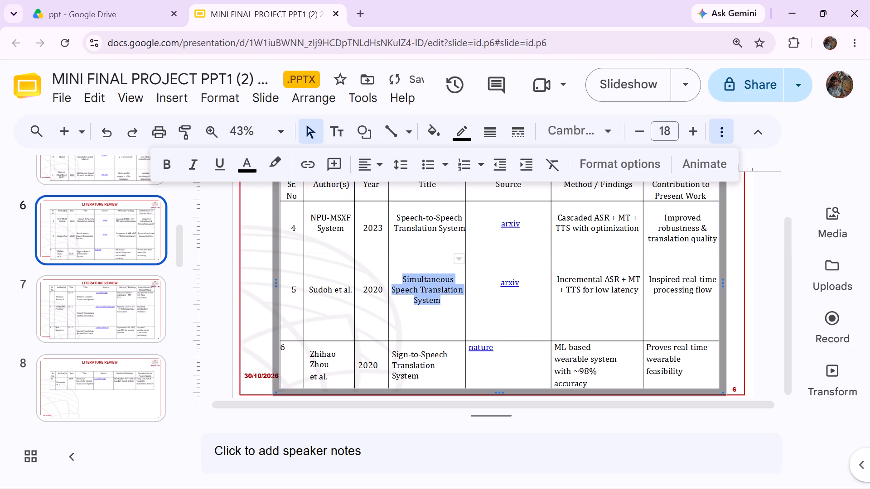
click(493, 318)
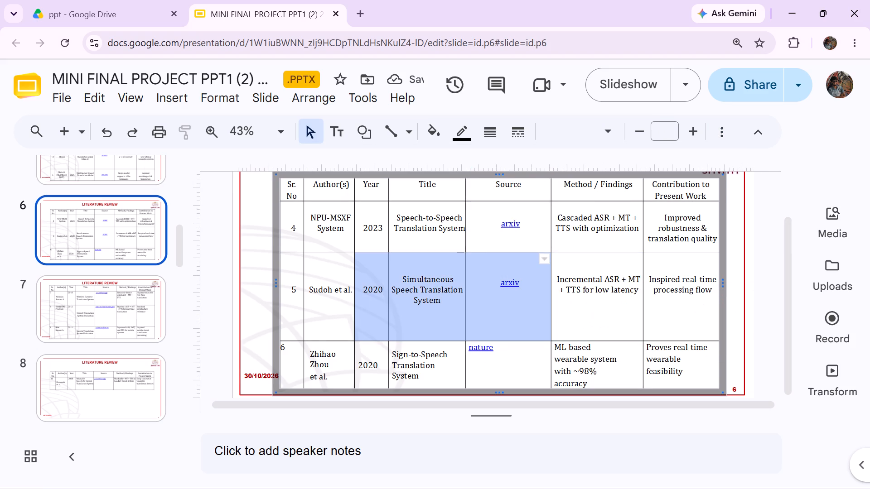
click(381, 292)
Centre the row 6 serial number horizontally and move it down two lines in its cell.
drag(789, 270, 796, 307)
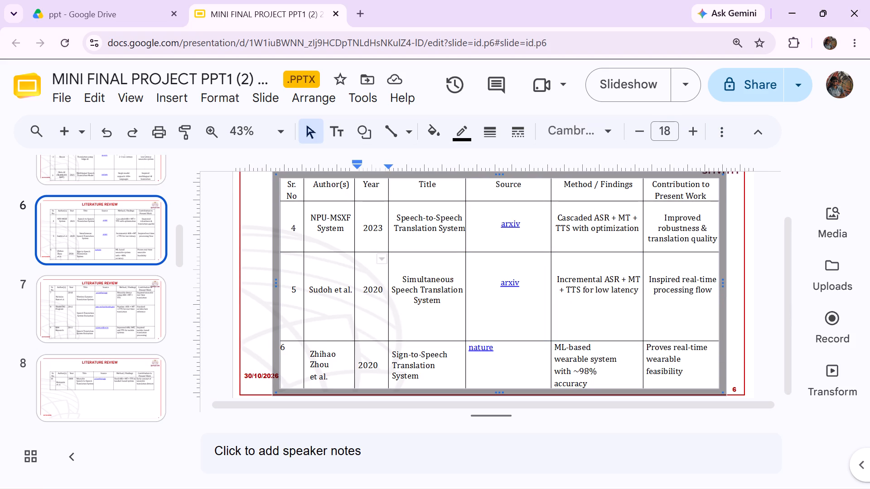
click(284, 349)
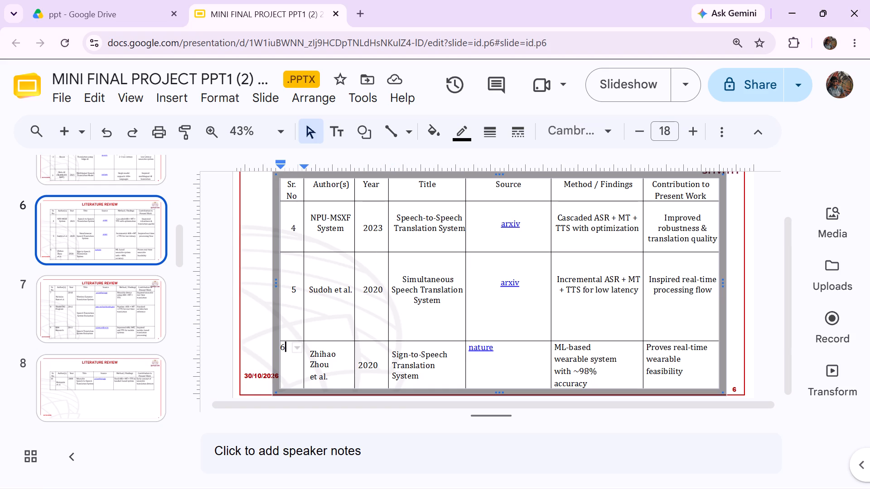
key(Left)
drag(284, 349, 282, 350)
drag(282, 350, 274, 353)
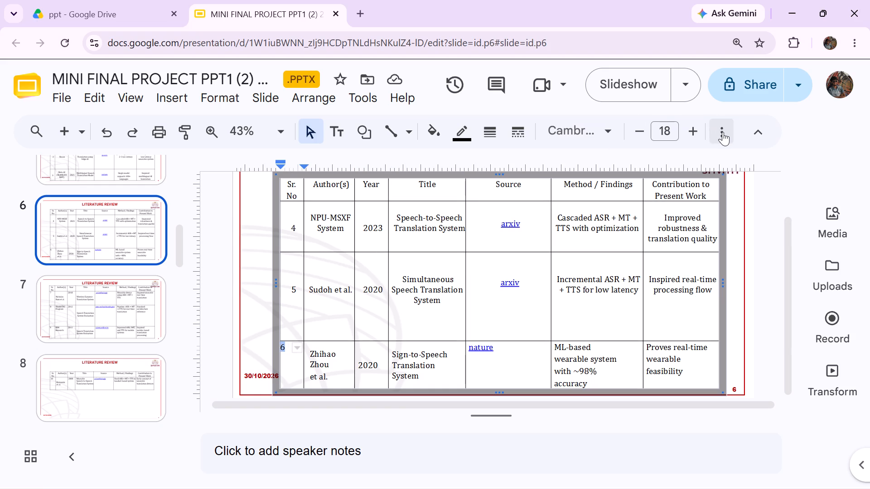
click(723, 132)
click(366, 174)
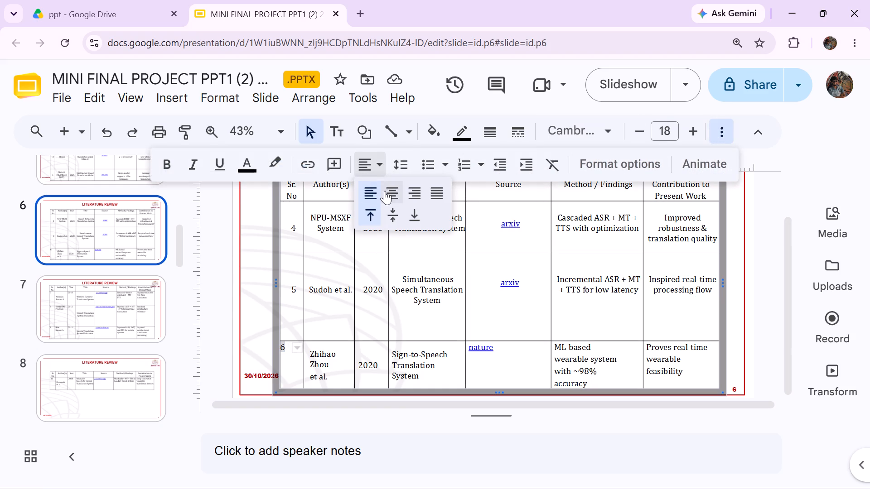
click(385, 191)
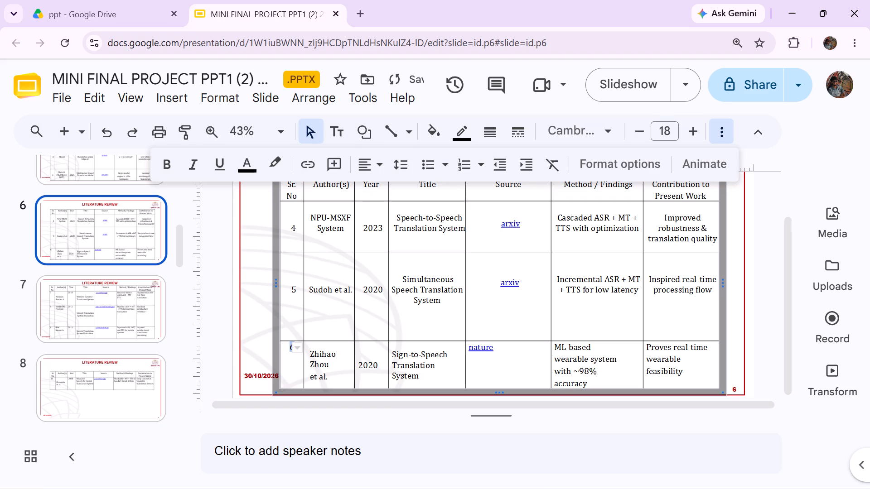
click(290, 345)
key(Return)
key(Return)
Centre the row 6 author text horizontally in its cell.
drag(307, 354, 327, 380)
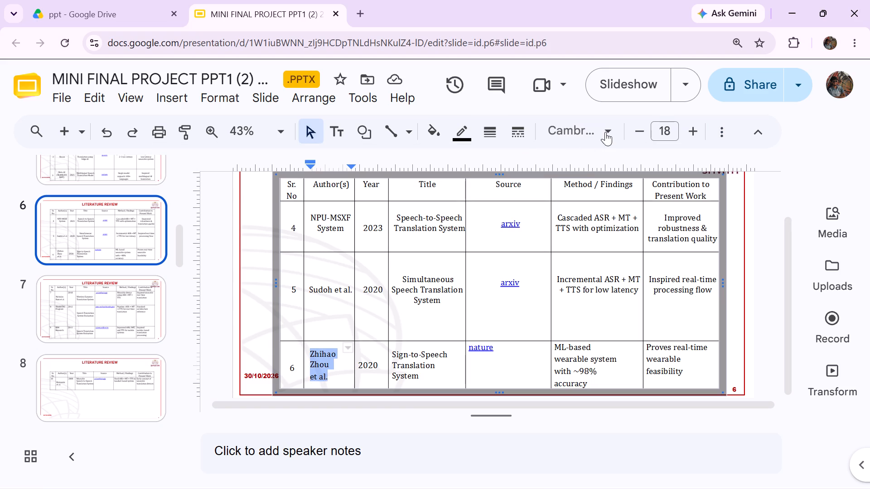
click(716, 129)
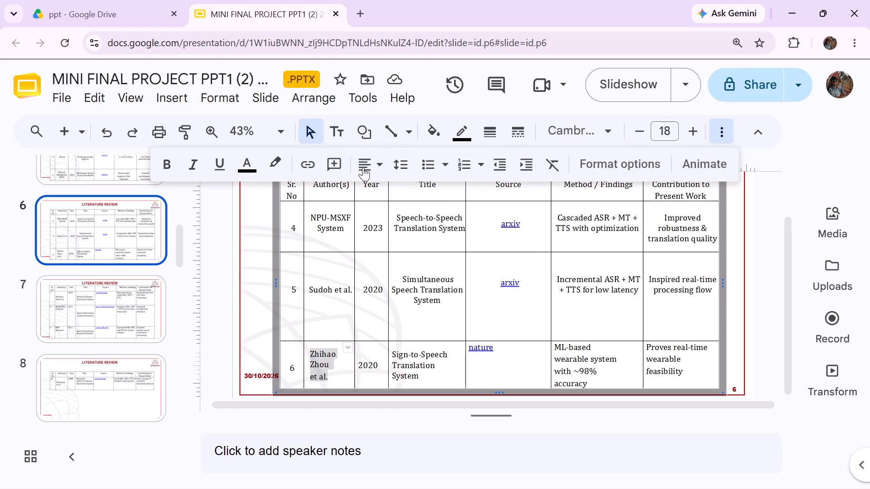
click(363, 164)
click(394, 192)
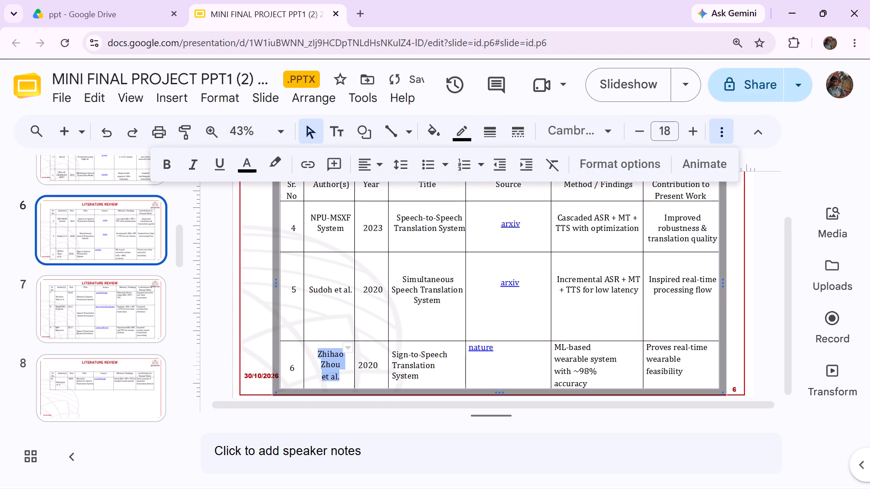
Centre the row 6 year horizontally in its cell.
click(359, 362)
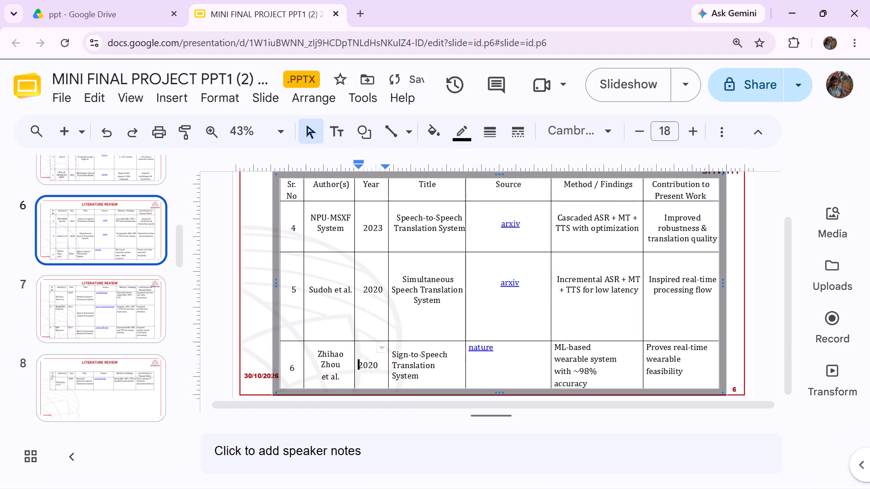
drag(359, 362, 373, 364)
click(723, 123)
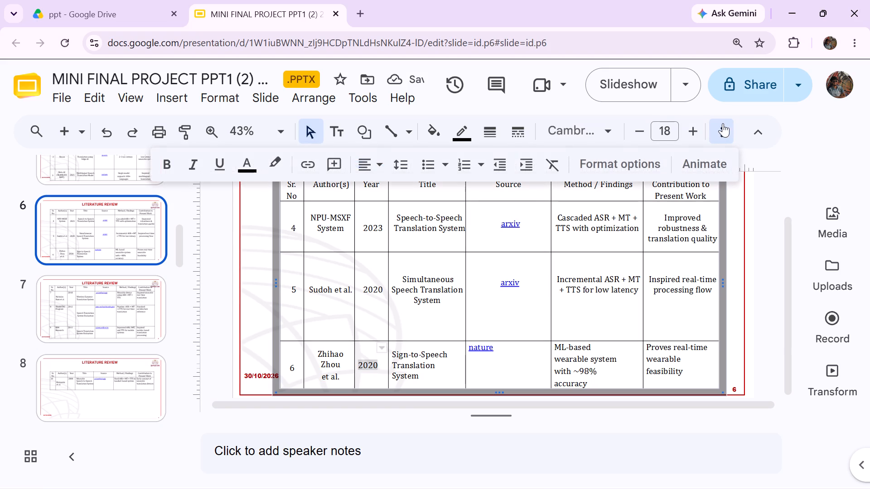
click(367, 159)
click(386, 190)
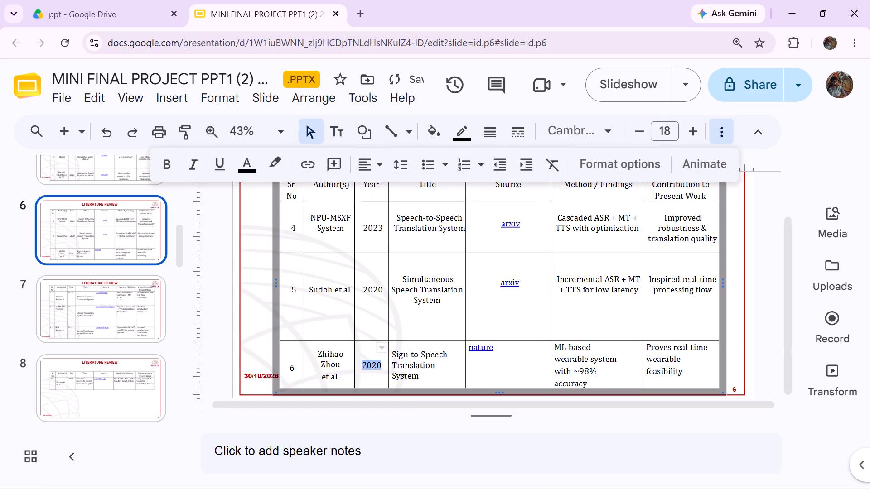
Centre the row 6 title "Sign-to-Speech Translation System" horizontally in its cell.
drag(393, 355, 405, 362)
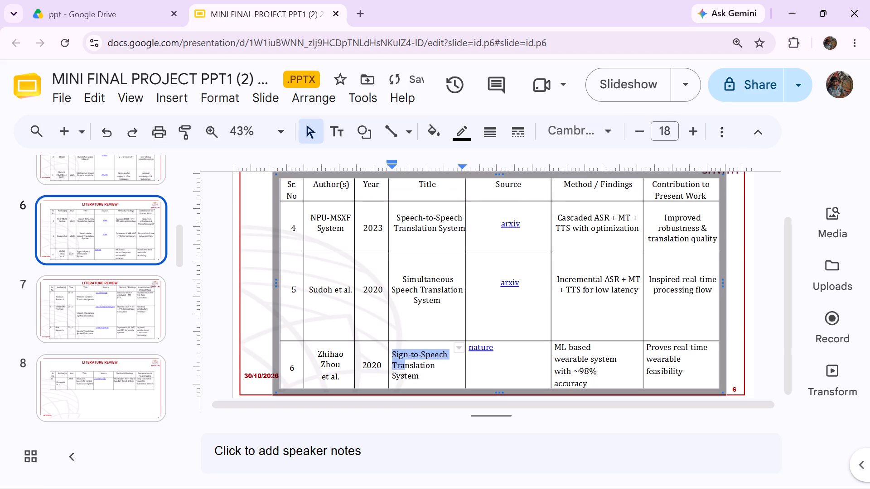
drag(405, 362, 420, 371)
click(725, 126)
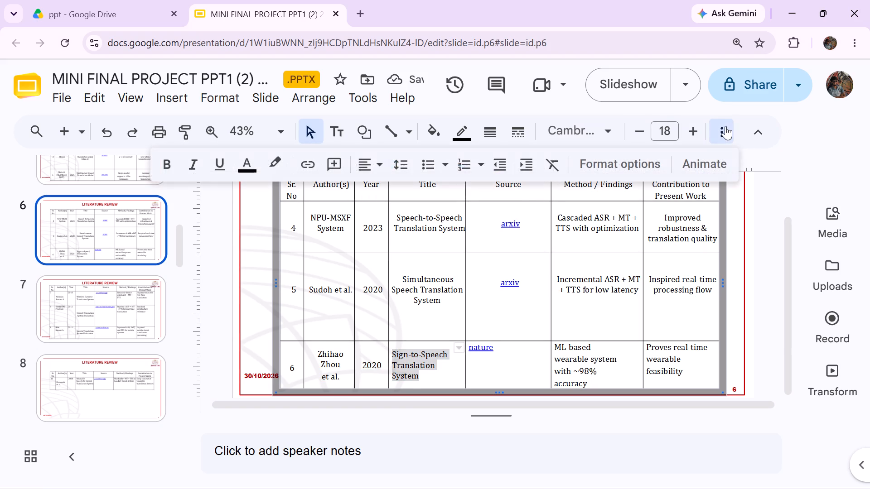
click(363, 159)
click(398, 184)
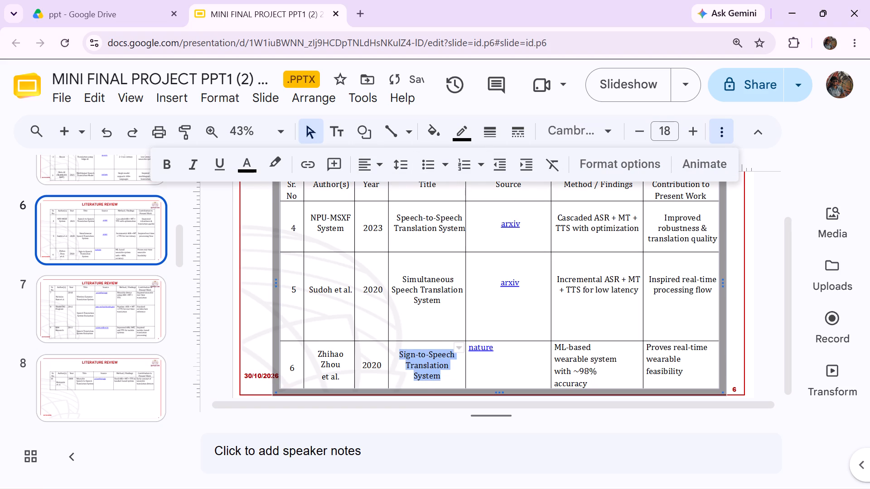
Centre the row 6 source link "nature" horizontally and move it down one line in its cell.
drag(469, 347, 494, 347)
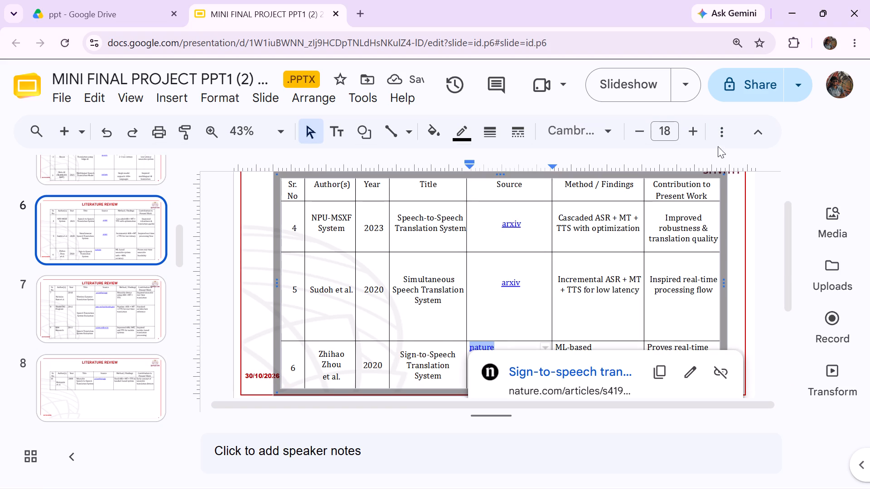
click(718, 124)
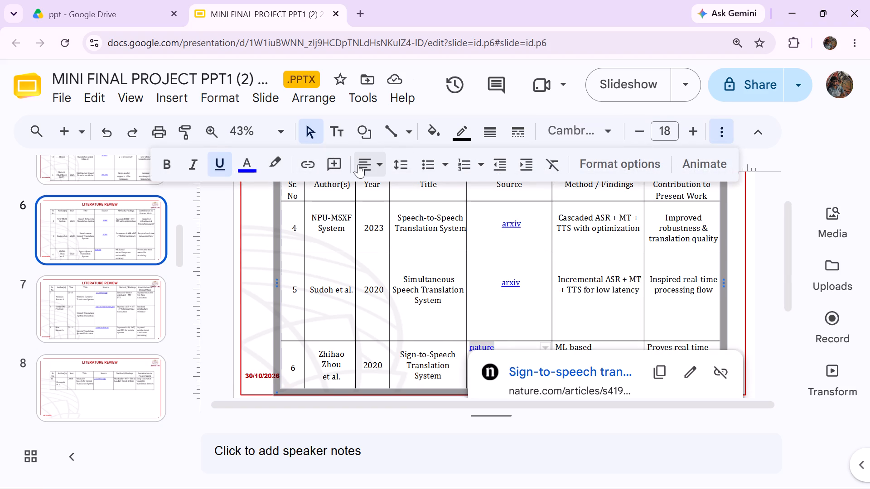
click(358, 164)
click(393, 198)
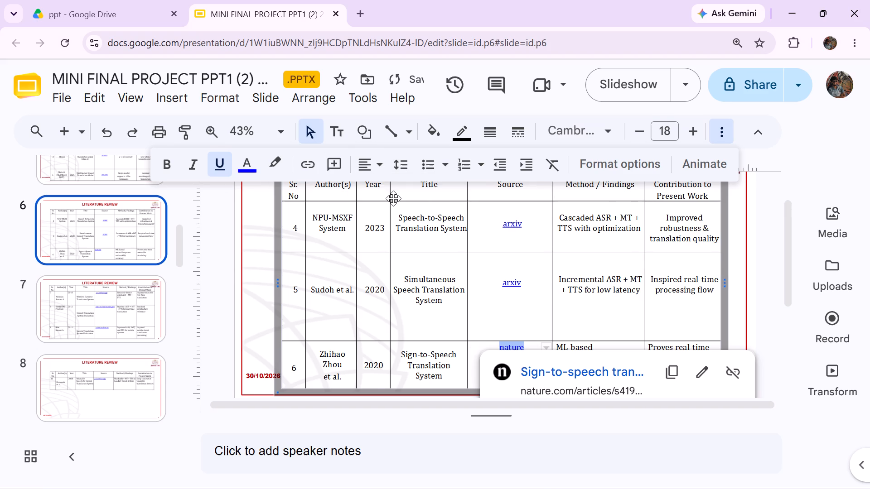
click(495, 345)
key(Return)
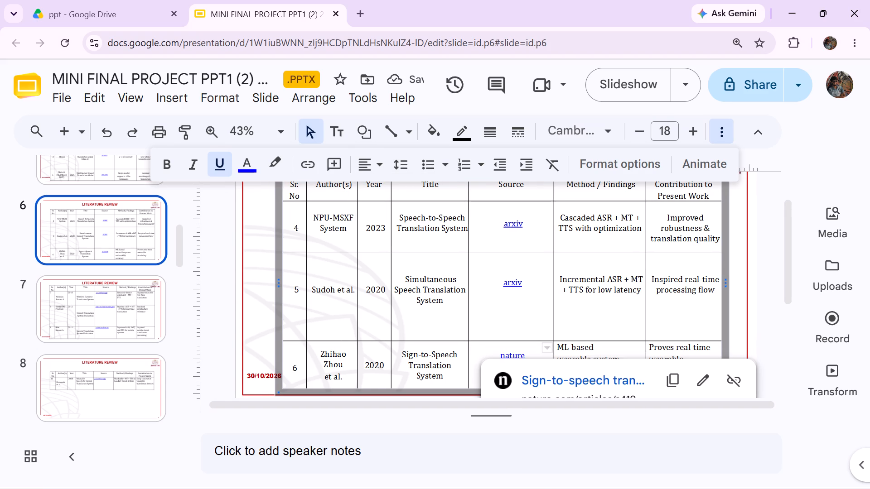
click(493, 341)
Centre the row 6 method text "ML-based wearable system with ~98% accuracy" horizontally in its cell.
click(572, 364)
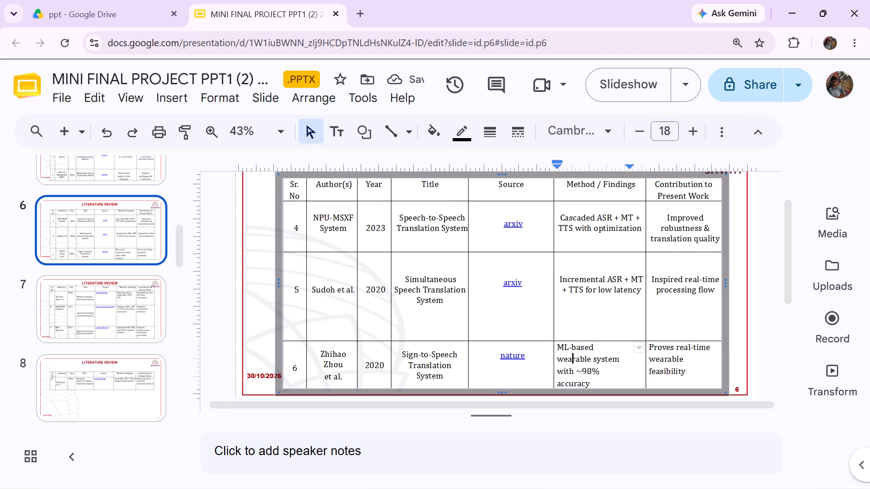
drag(558, 350, 595, 379)
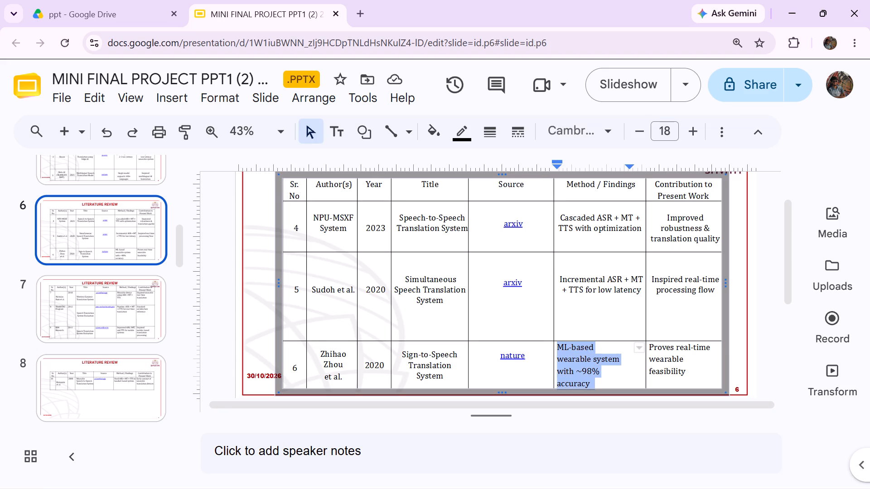
drag(595, 379, 597, 381)
click(714, 135)
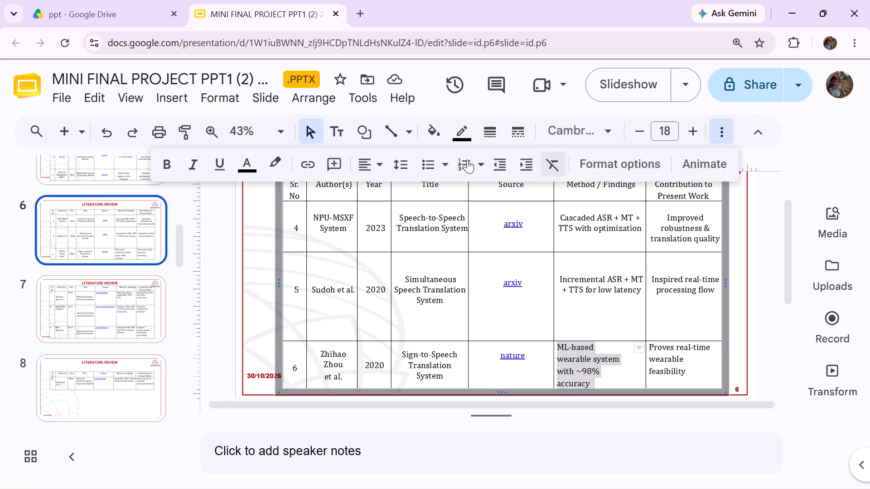
click(375, 160)
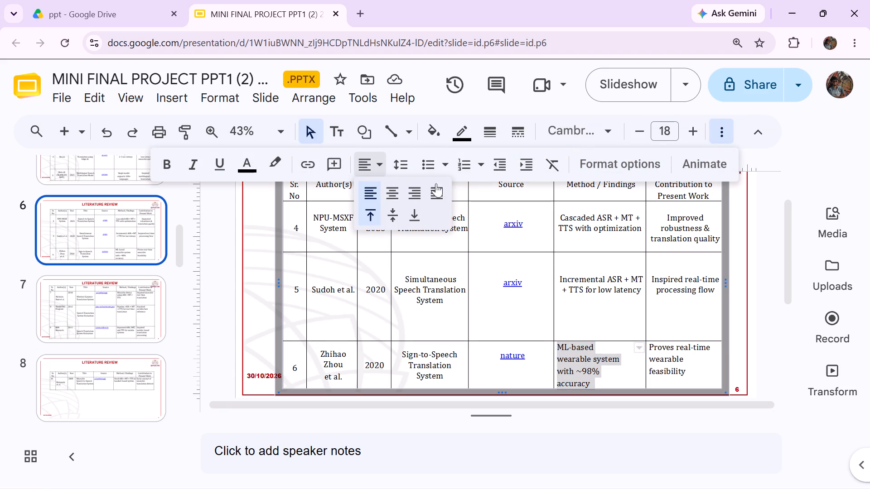
click(395, 196)
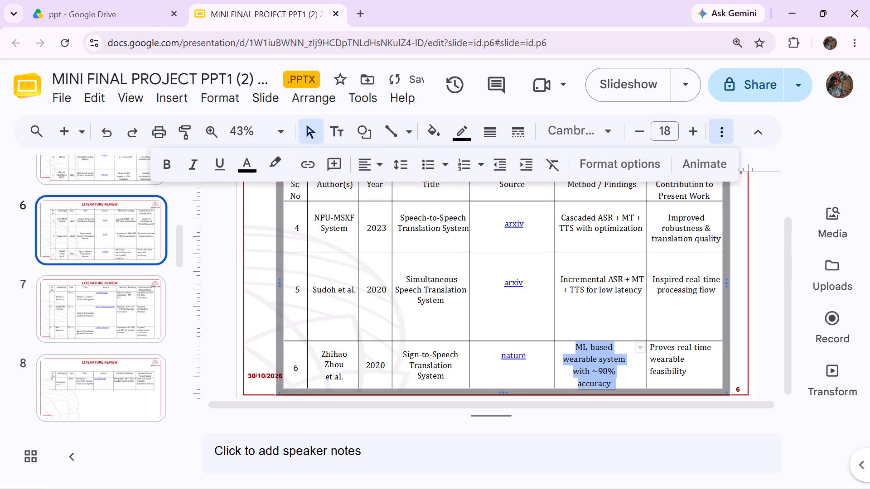
Centre the row 6 contribution text "Proves real-time wearable feasibility" horizontally in its cell.
drag(649, 346, 650, 346)
drag(650, 346, 718, 372)
click(730, 125)
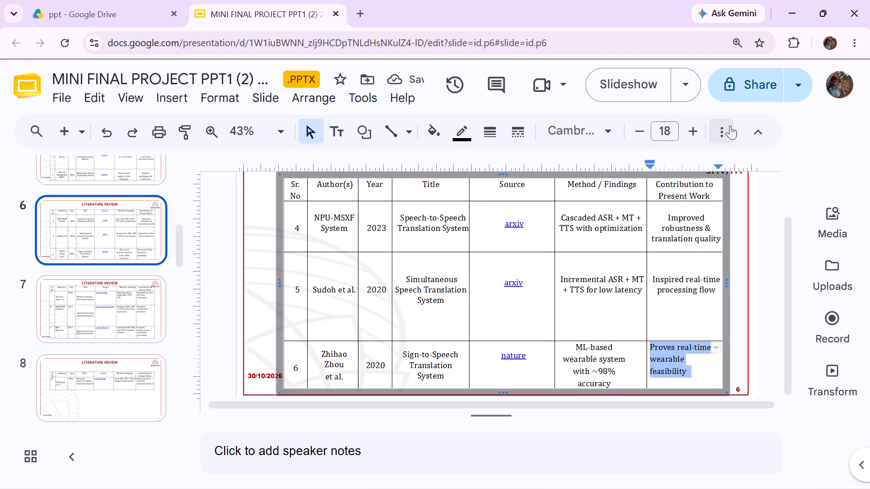
click(358, 166)
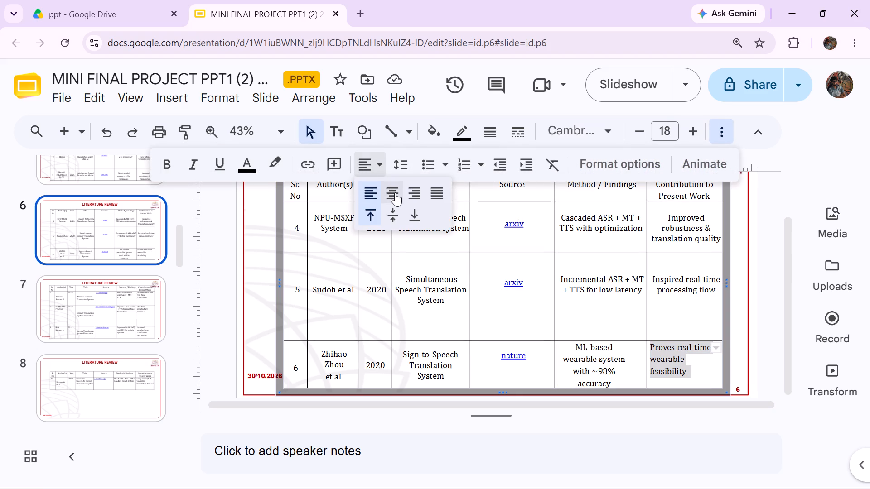
click(395, 192)
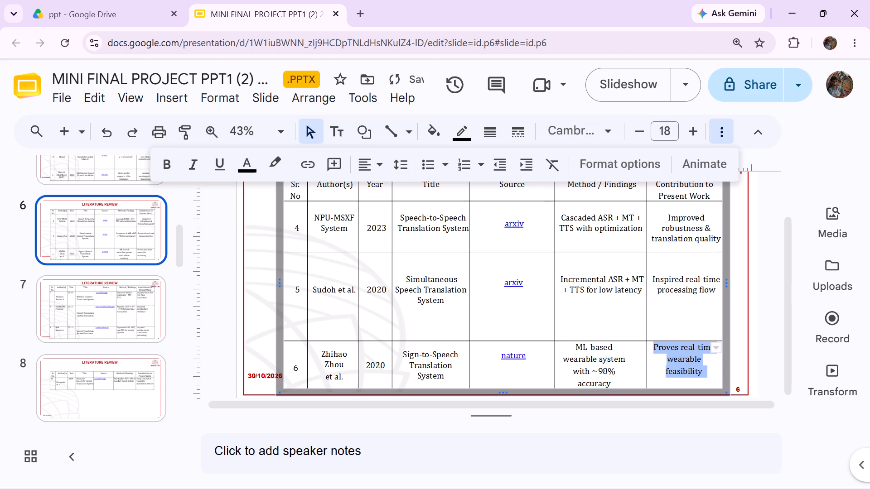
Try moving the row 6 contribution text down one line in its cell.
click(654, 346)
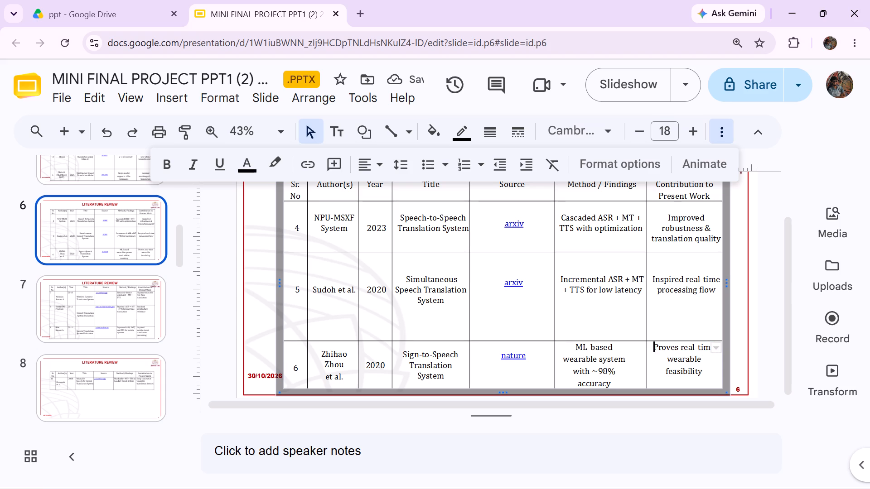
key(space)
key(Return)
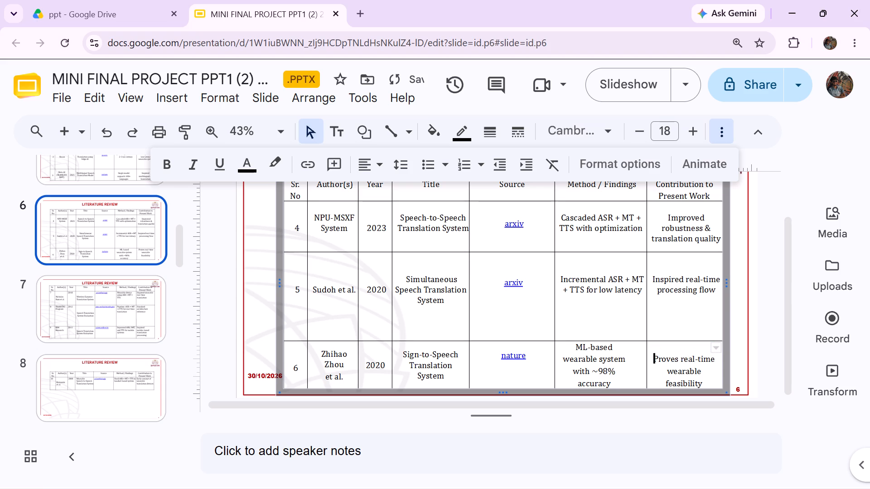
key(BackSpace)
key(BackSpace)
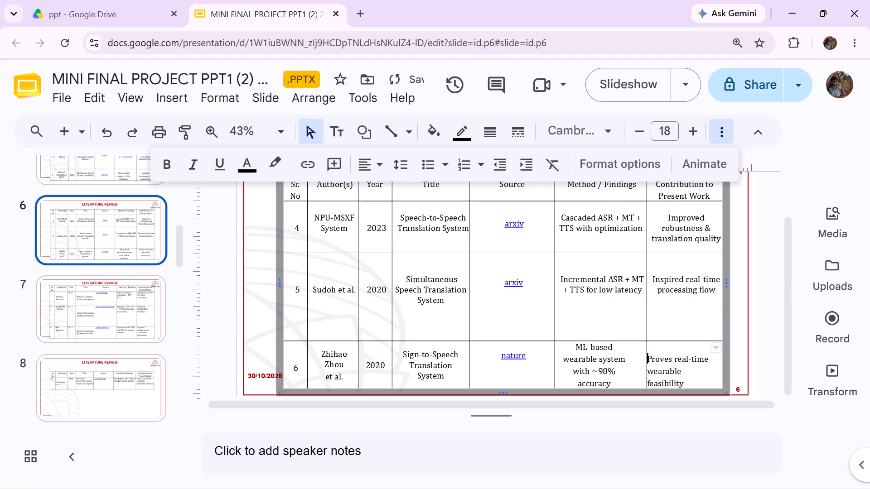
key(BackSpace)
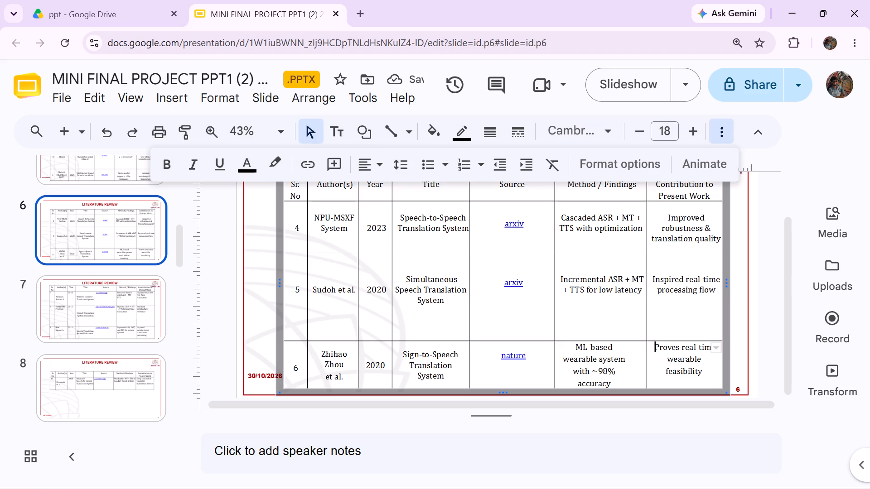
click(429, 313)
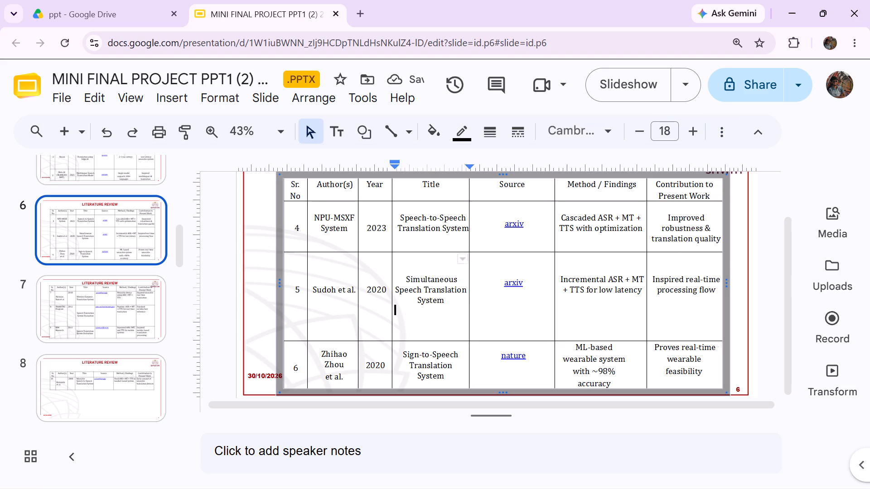
On slide 7, move the row 7 serial number down two lines in its cell.
drag(791, 298, 795, 314)
click(99, 299)
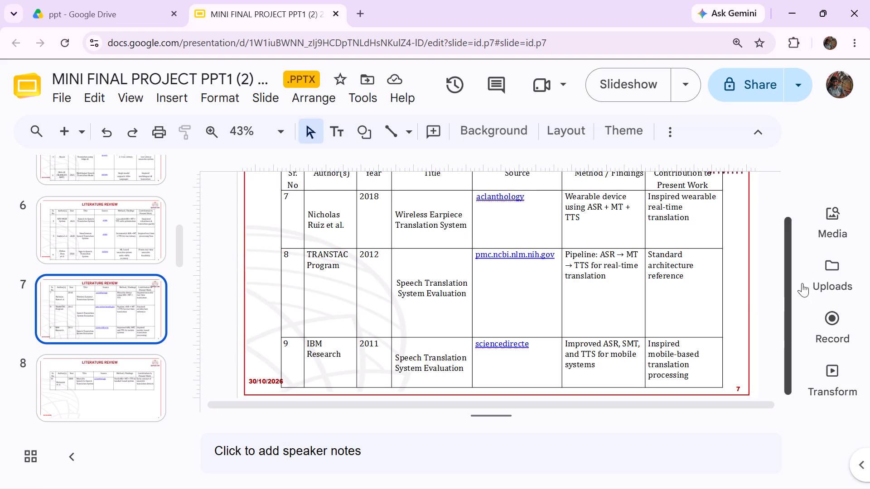
drag(787, 290, 790, 262)
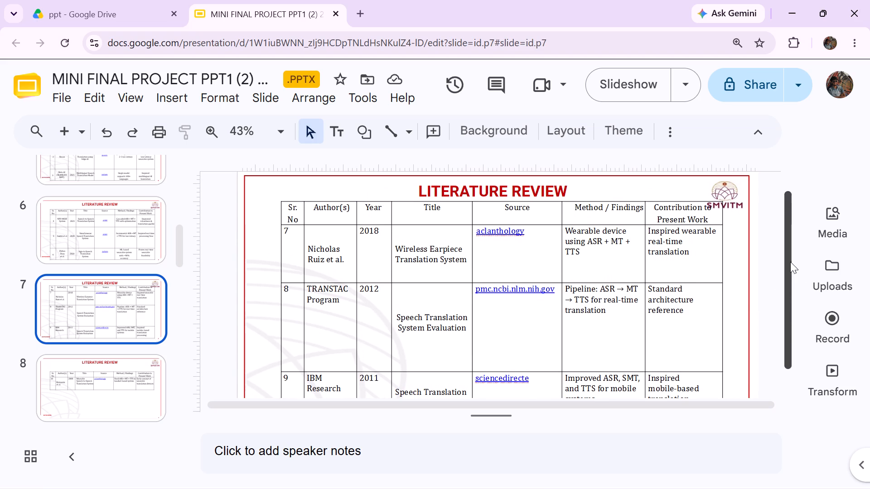
click(283, 232)
click(284, 227)
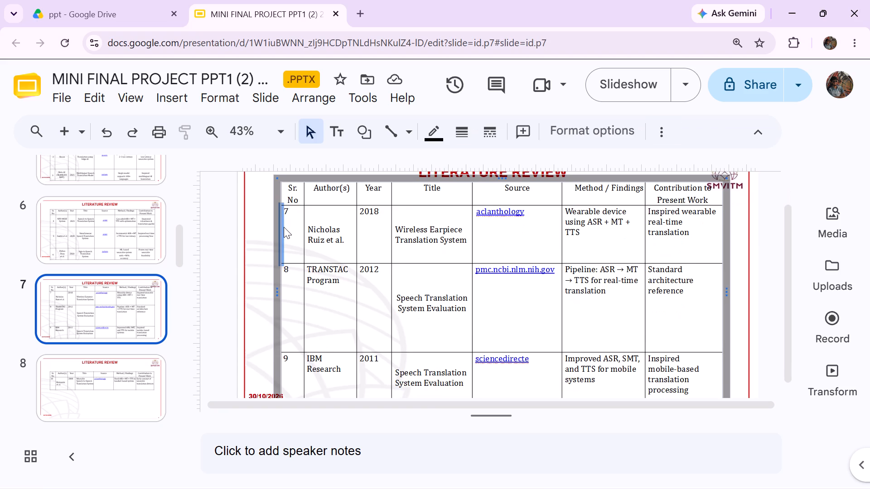
click(299, 211)
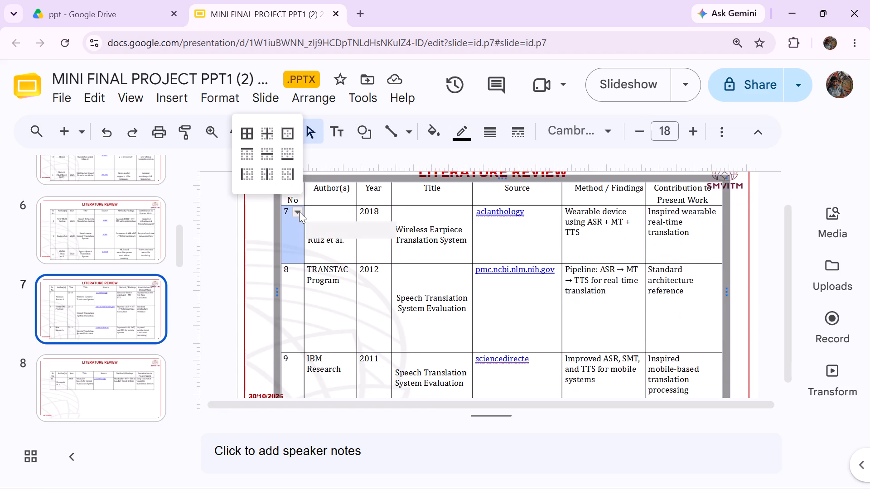
click(292, 218)
key(Left)
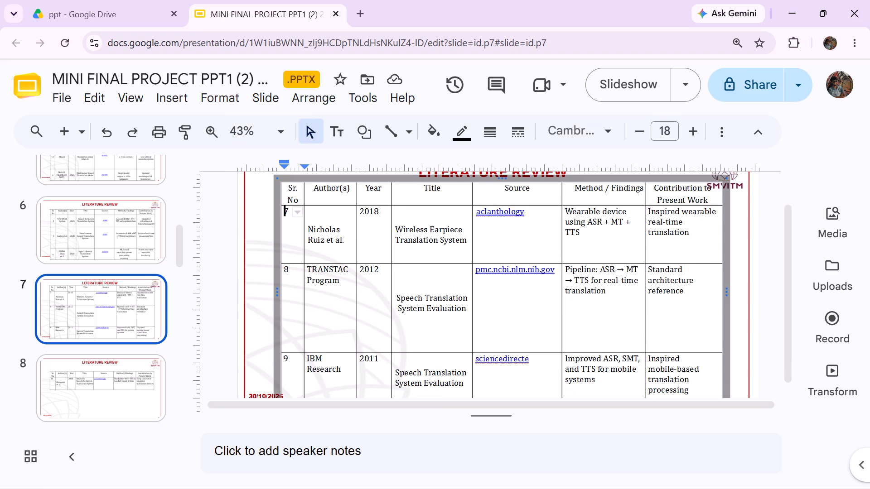
key(space)
click(292, 218)
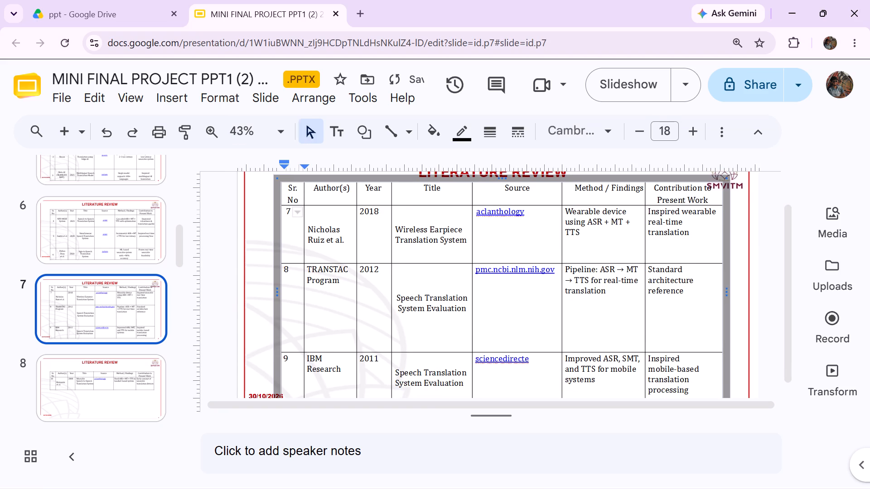
click(285, 214)
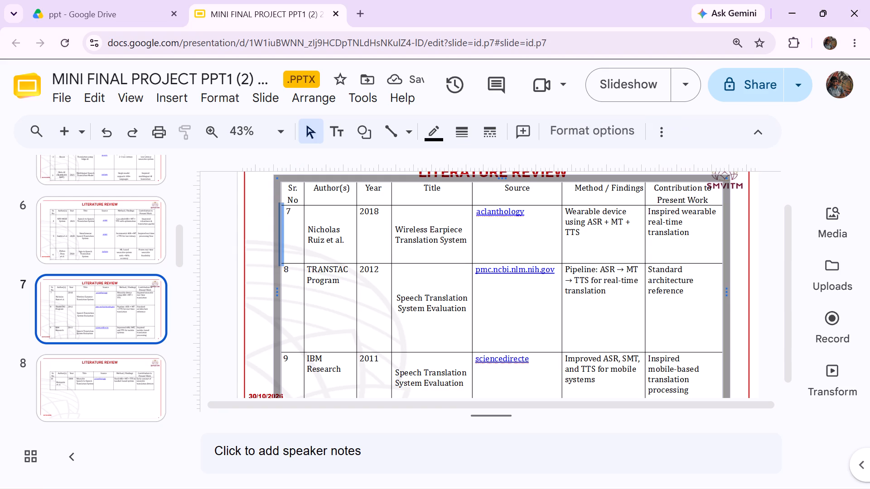
click(286, 211)
key(Return)
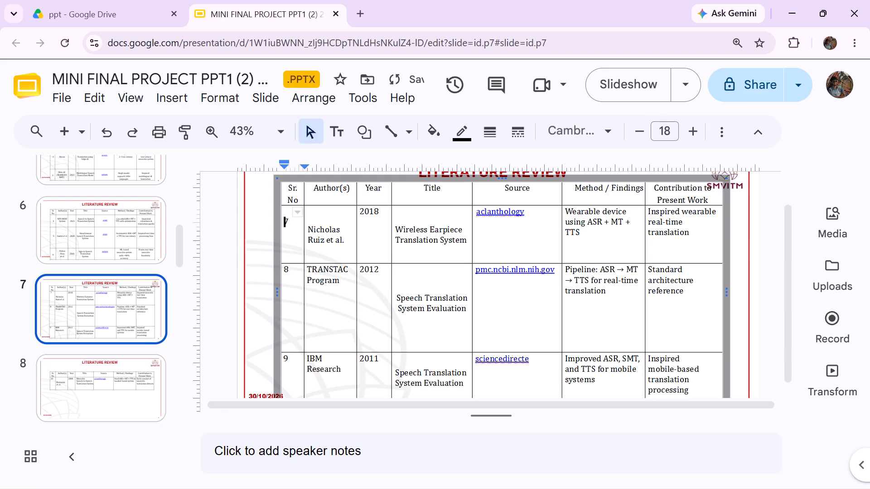
key(Return)
Centre the row 7 serial number horizontally in its cell.
drag(286, 211, 287, 222)
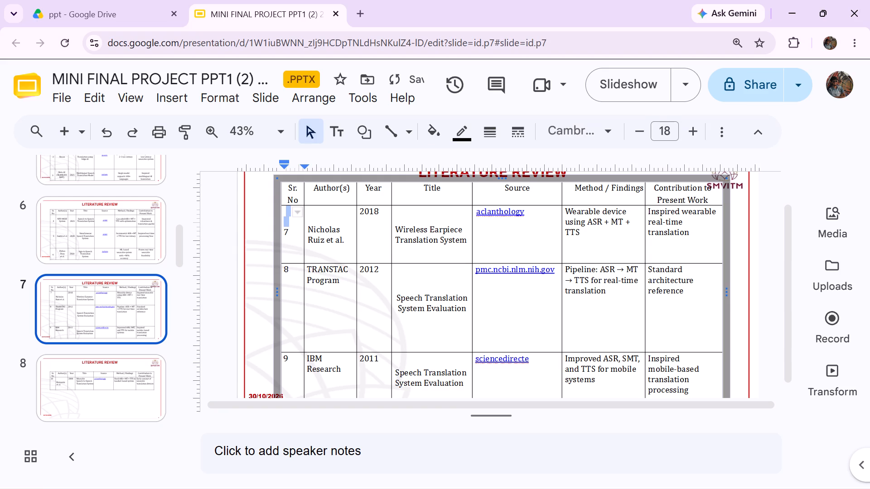
drag(287, 222, 287, 223)
click(287, 230)
drag(287, 230, 283, 232)
click(717, 126)
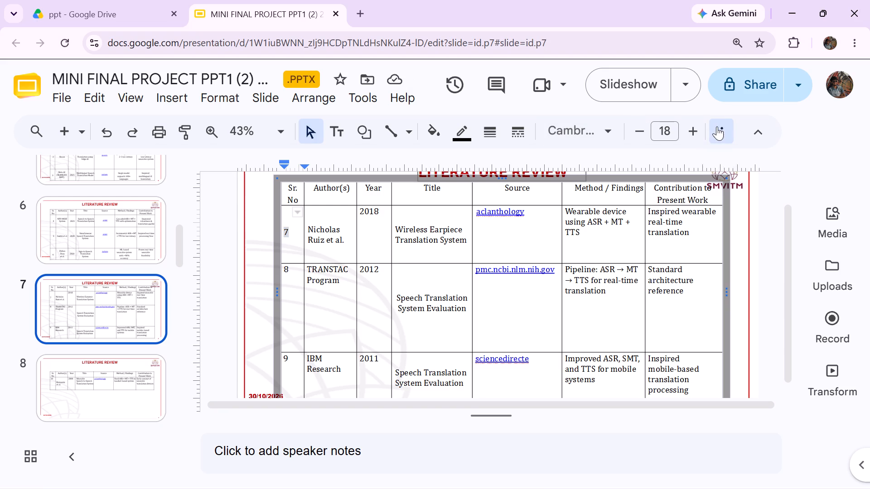
click(367, 172)
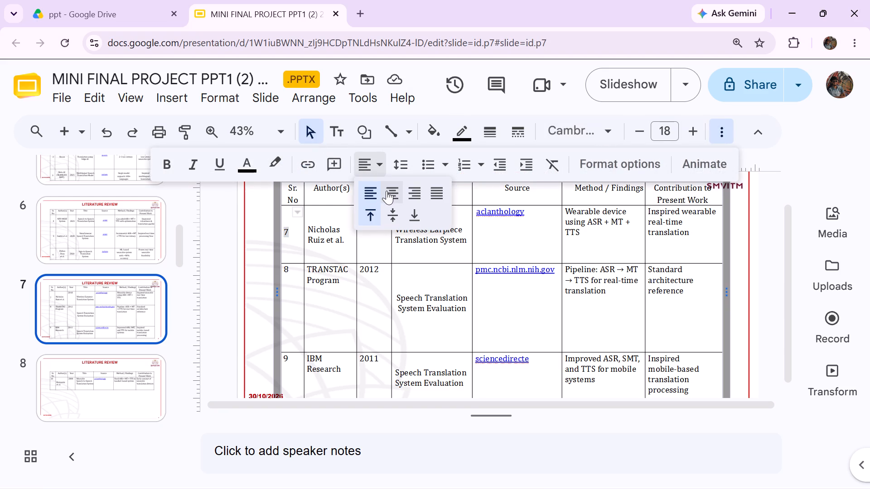
click(387, 191)
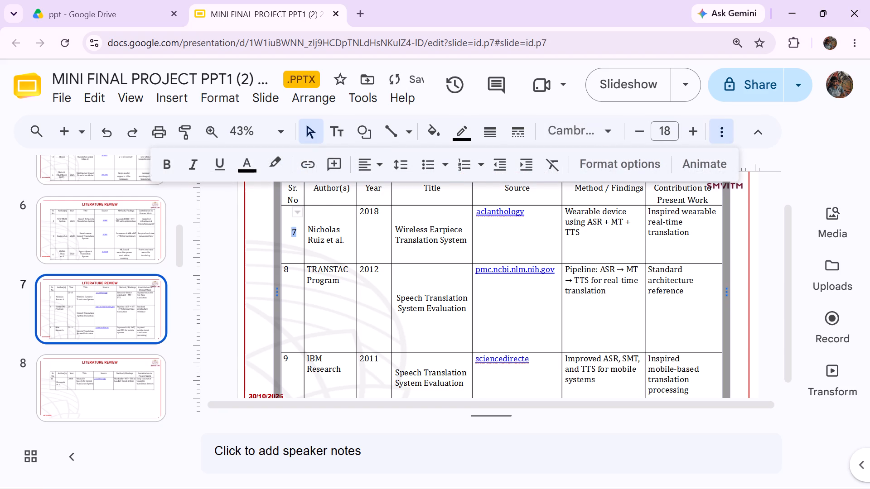
Centre the row 7 author text horizontally in its cell.
drag(309, 229, 343, 238)
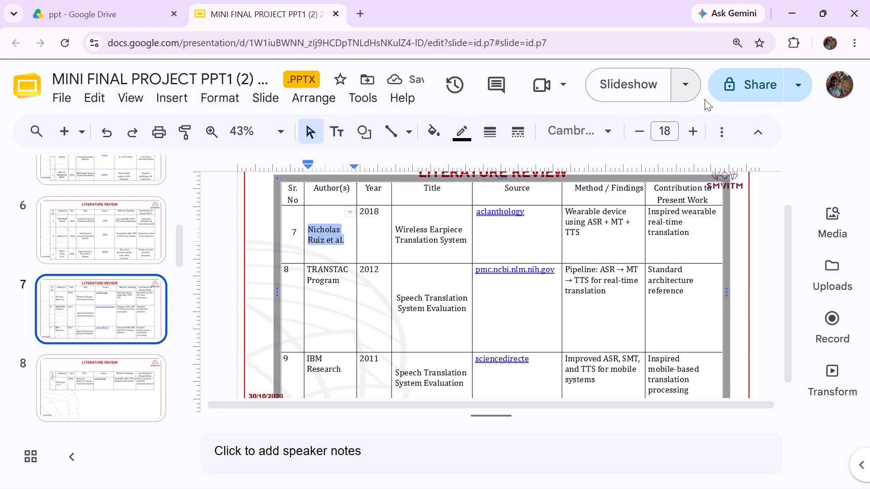
click(717, 123)
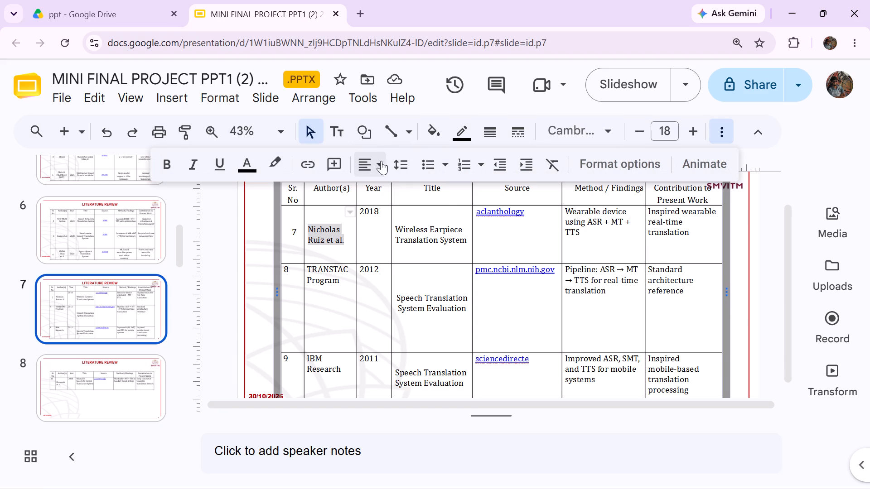
click(374, 166)
click(391, 195)
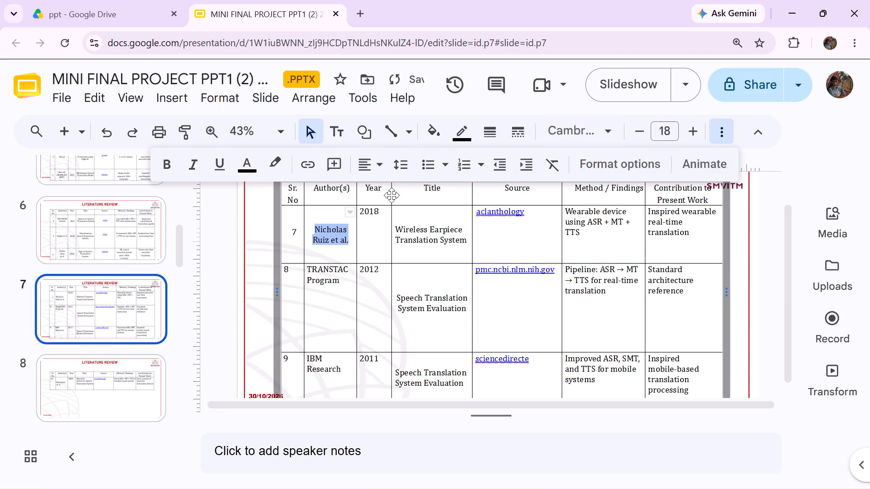
Place the text cursor before the row 7 year.
click(361, 211)
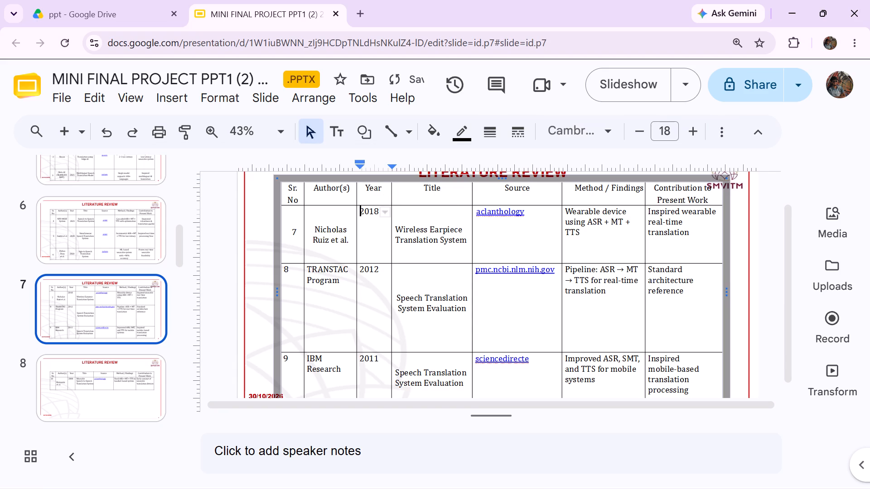
Move the row 7 year down two lines in its cell and centre it horizontally.
key(Return)
key(Return)
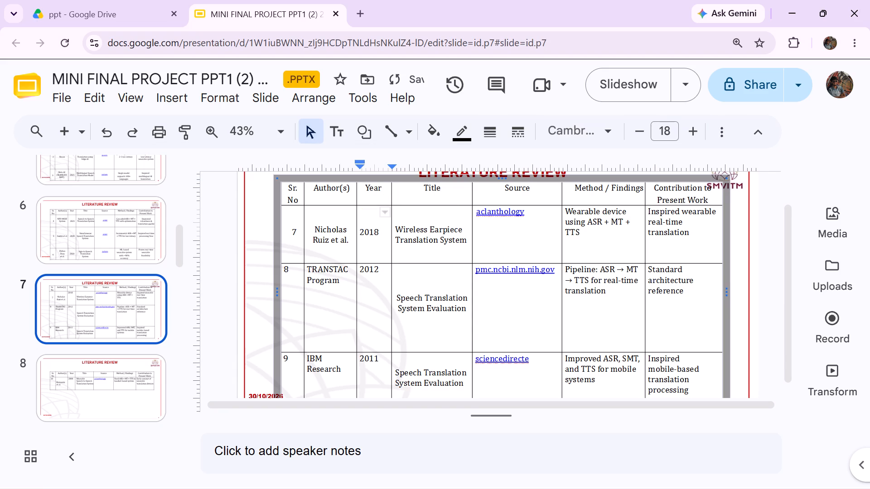
click(361, 211)
drag(360, 235, 378, 232)
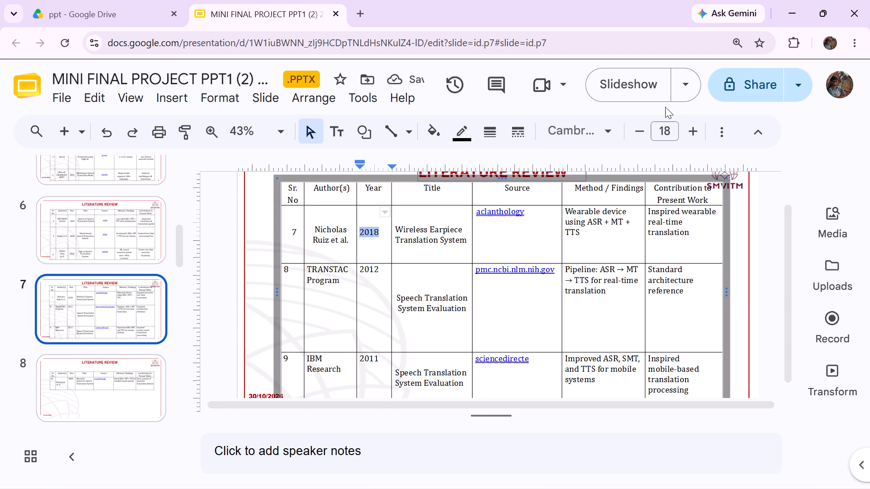
click(712, 124)
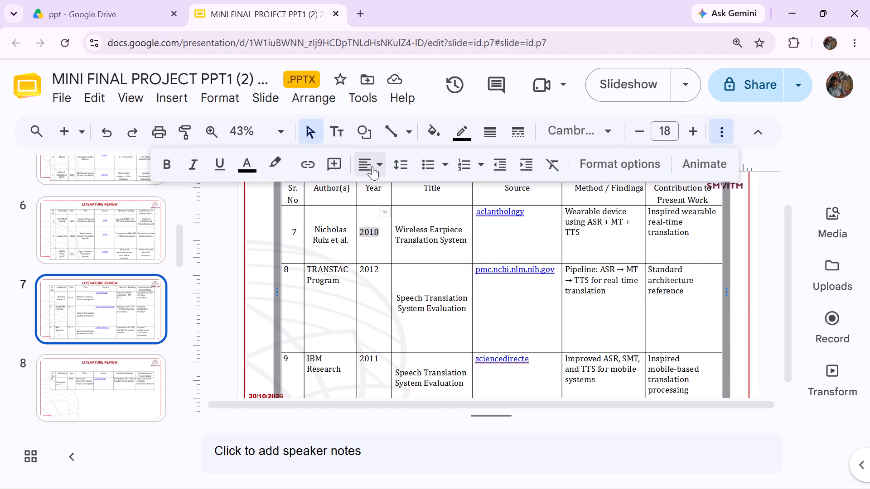
click(372, 166)
click(387, 189)
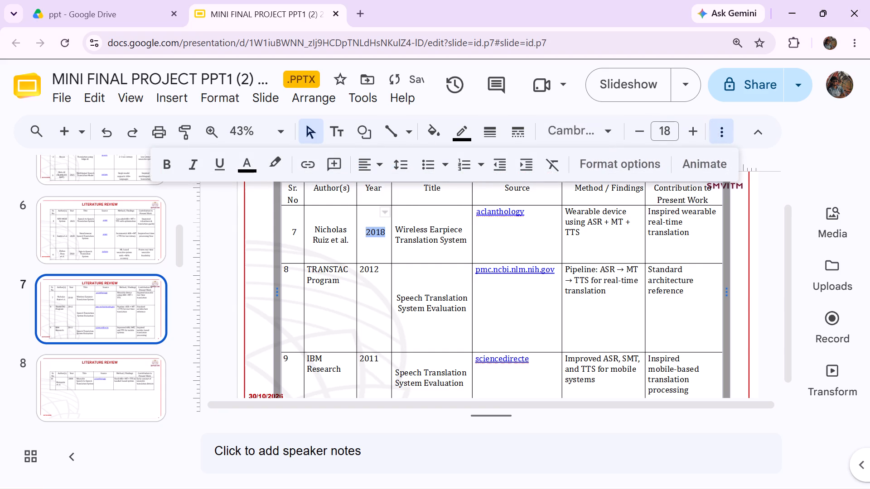
Centre the row 7 title "Wireless Earpiece Translation System" horizontally in its cell.
drag(396, 226, 462, 241)
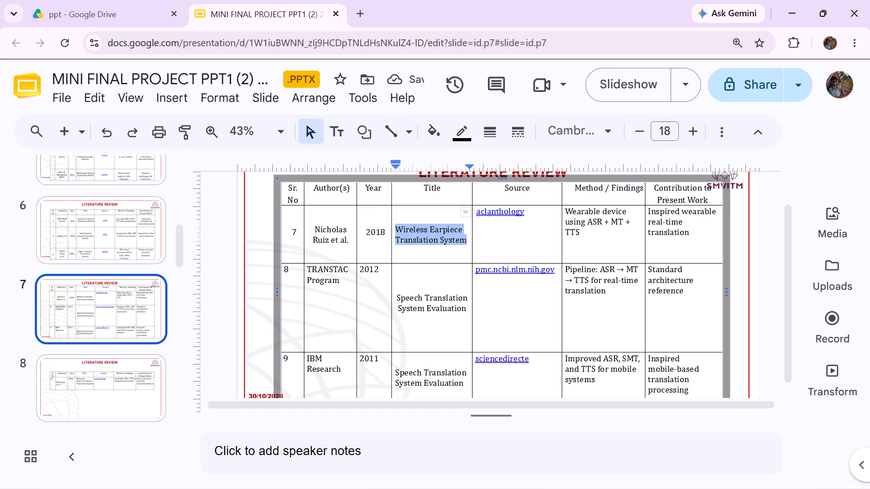
click(726, 130)
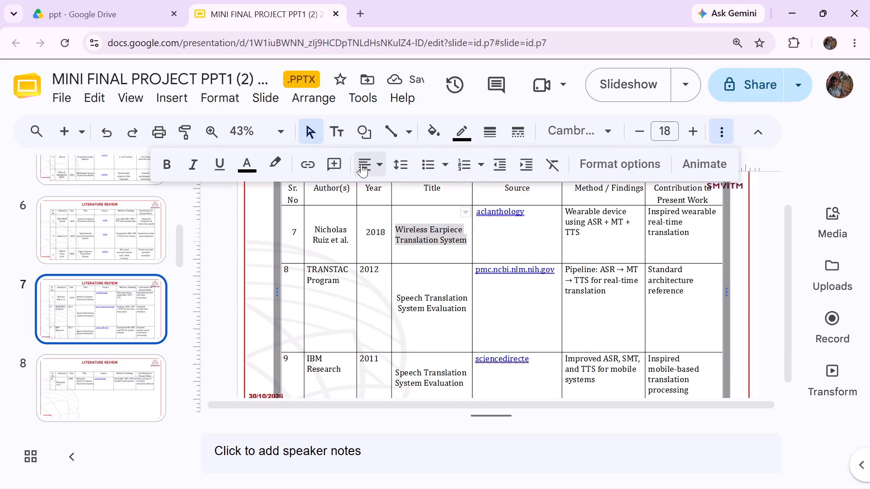
drag(361, 164, 398, 186)
click(398, 186)
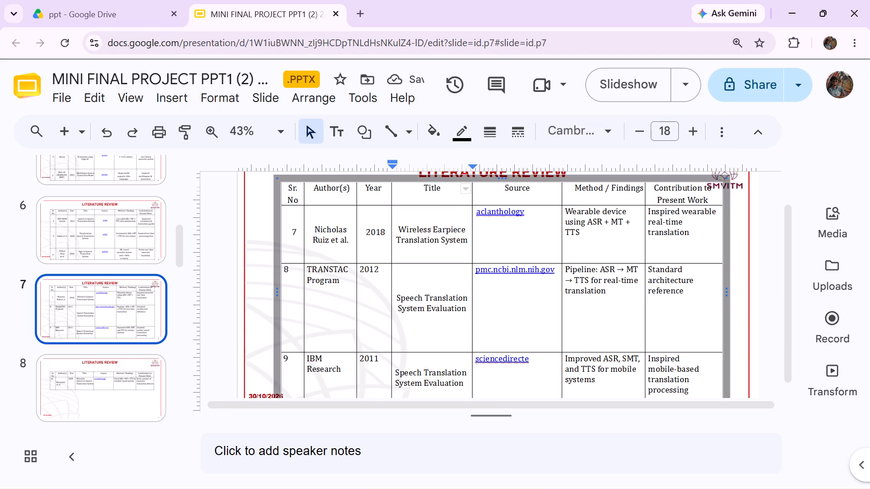
Move the row 7 source link "aclanthology" down two lines in its cell and centre it horizontally.
click(478, 215)
key(Left)
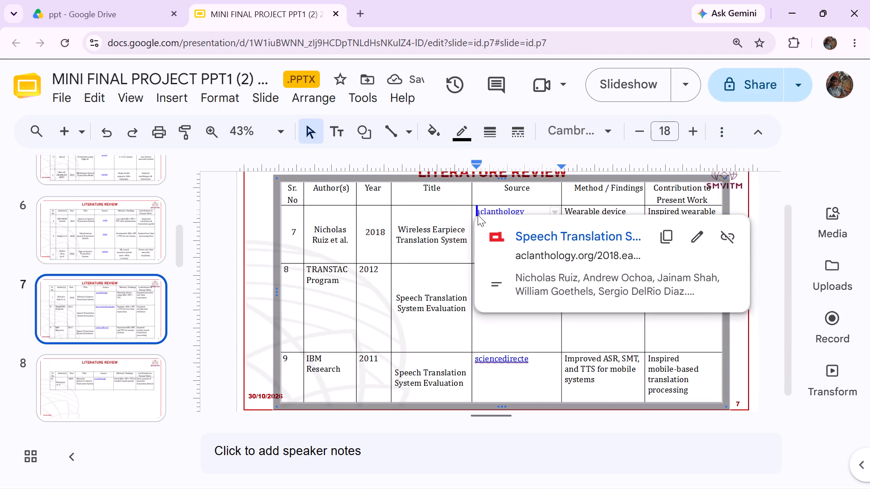
key(Return)
key(Return)
double_click(478, 215)
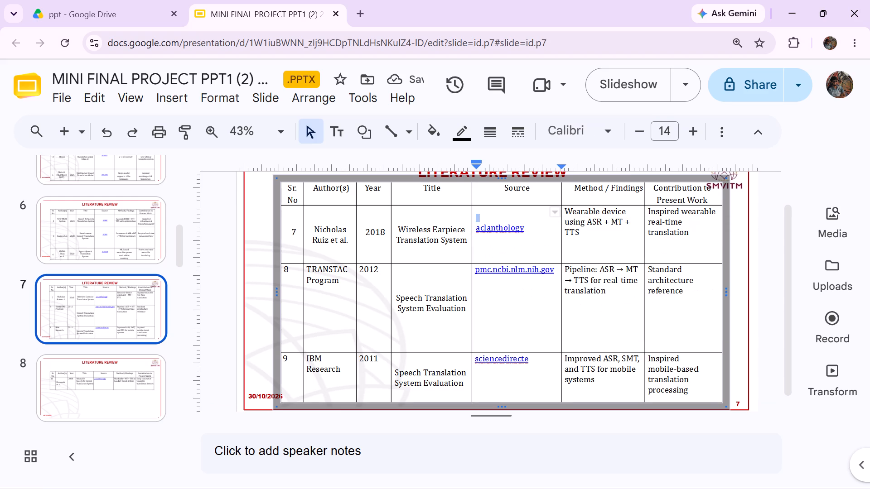
drag(475, 228, 526, 229)
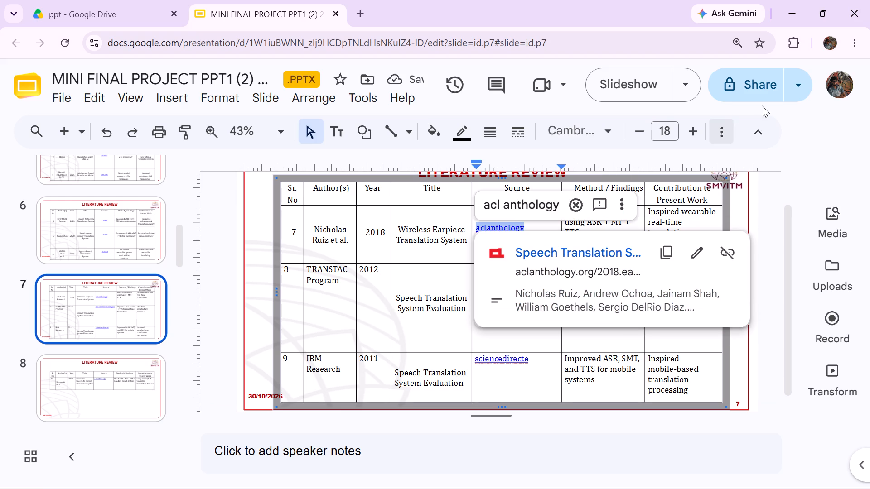
click(731, 138)
click(357, 166)
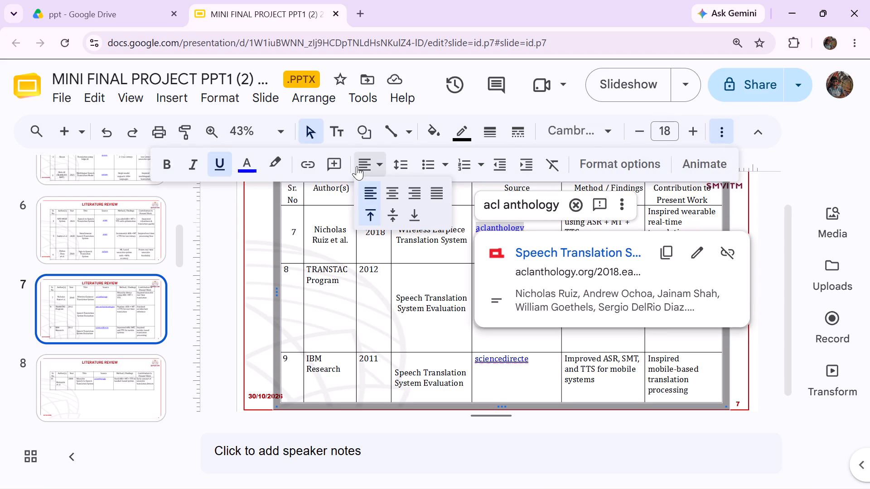
click(393, 190)
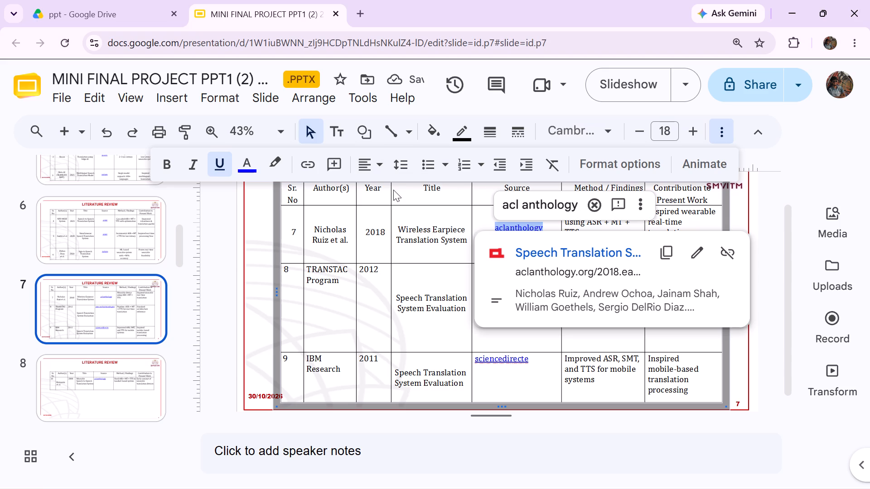
Move the row 7 method text "Wearable device using ASR + MT + TTS" down one line and centre it horizontally.
click(377, 300)
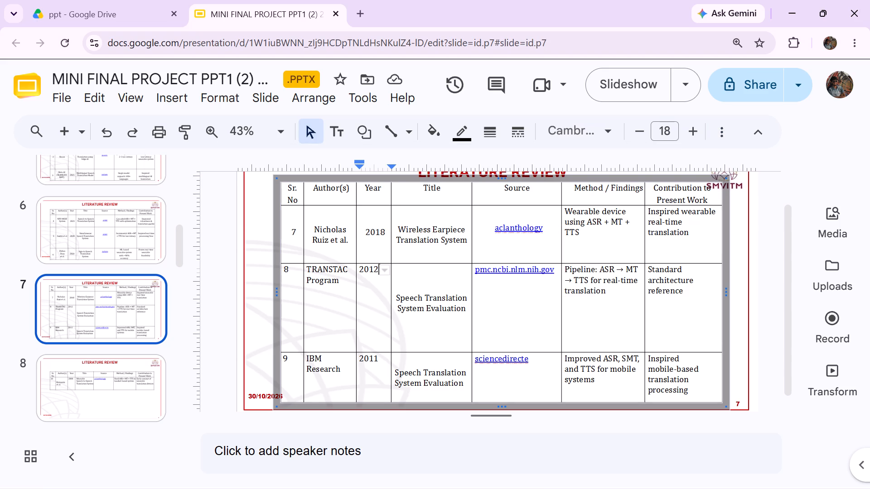
click(565, 212)
key(Return)
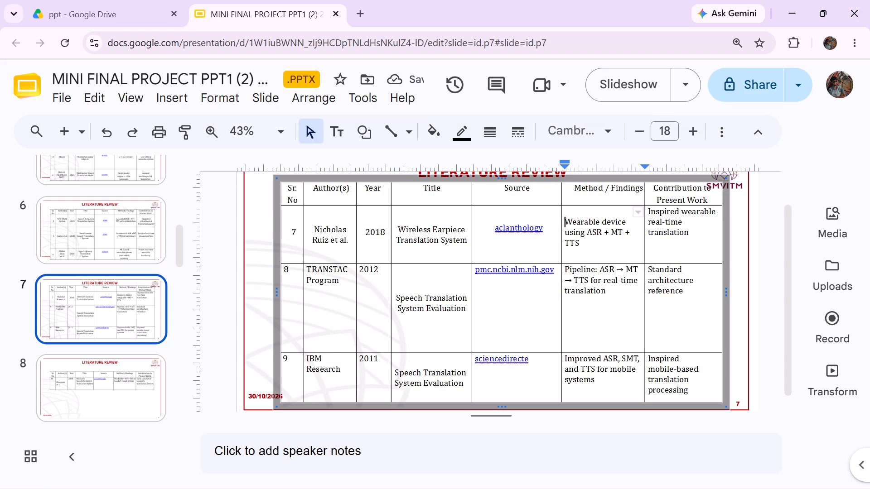
drag(564, 221, 582, 241)
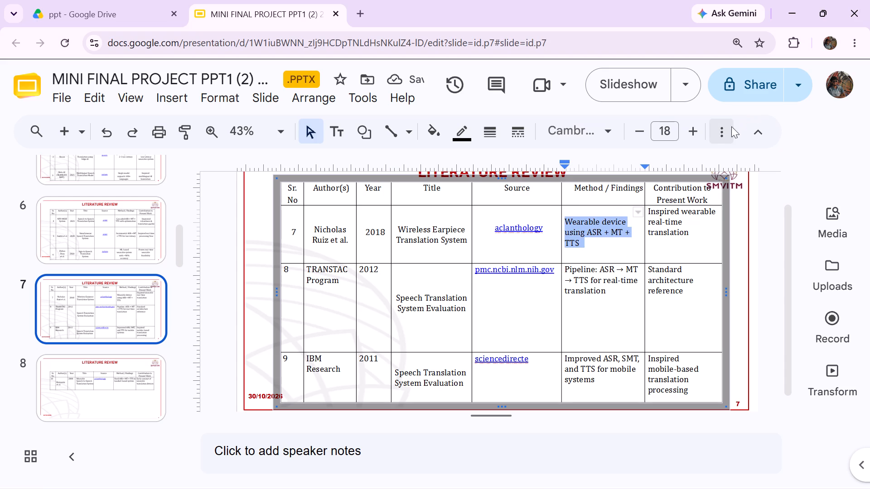
click(728, 129)
click(372, 173)
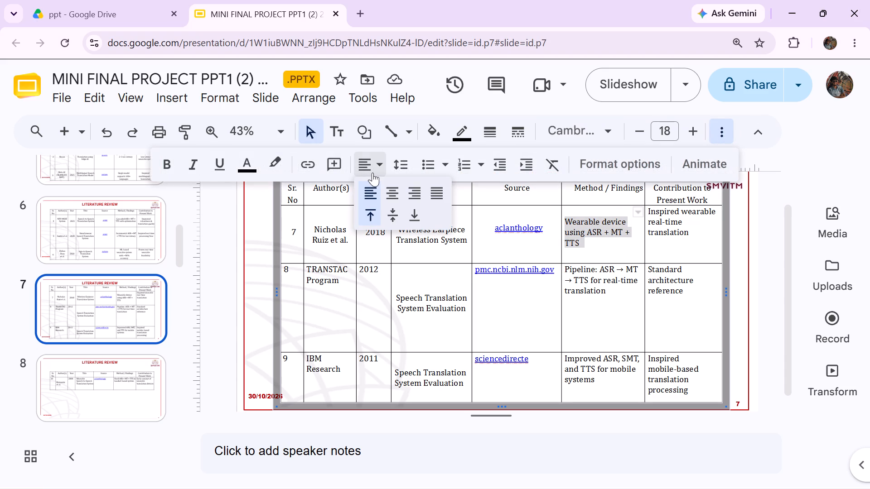
click(397, 188)
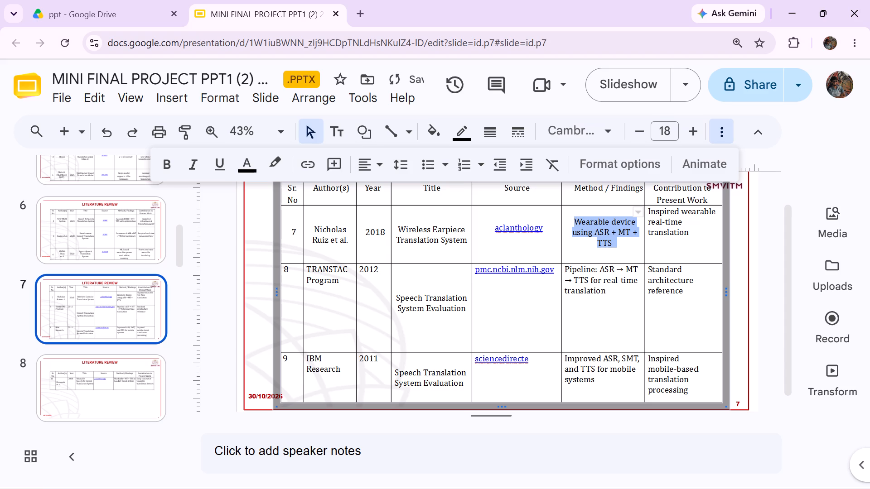
Move the row 7 contribution text "Inspired wearable real-time translation" down one line and centre it horizontally.
click(649, 211)
key(Left)
key(Return)
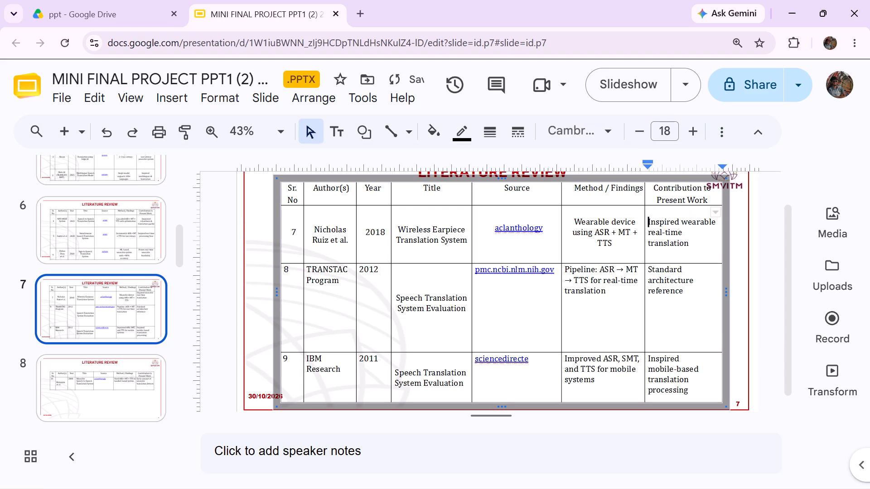
drag(648, 222, 688, 245)
click(732, 129)
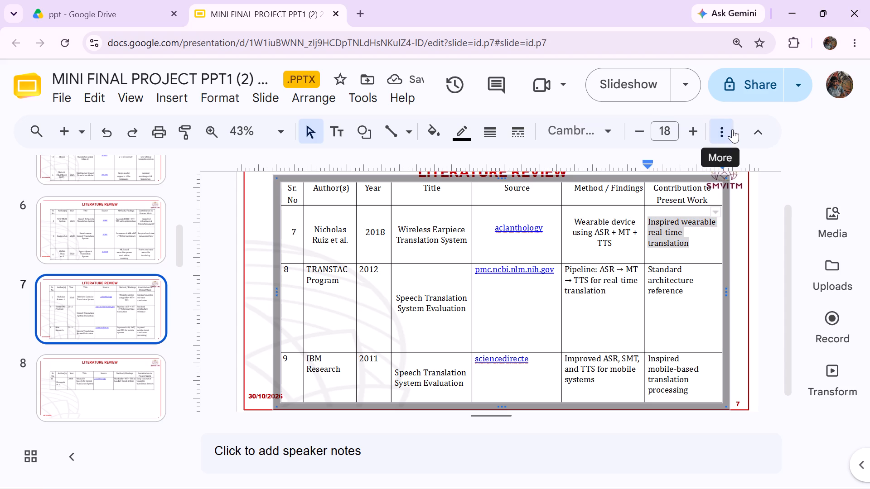
click(372, 171)
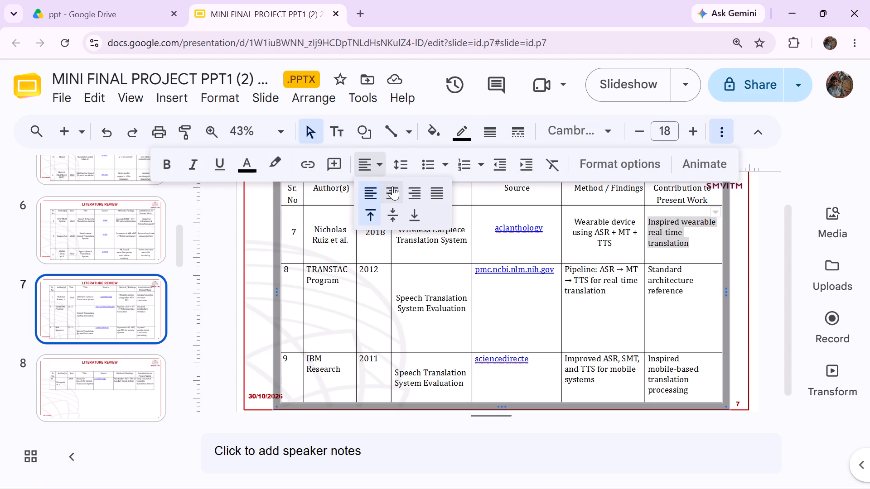
click(387, 190)
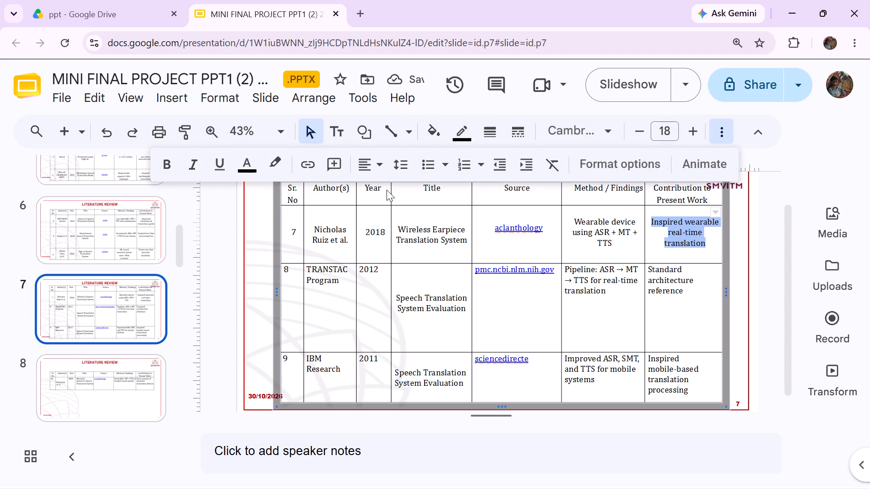
Move the row 8 serial number down three lines in its cell.
click(284, 270)
click(291, 272)
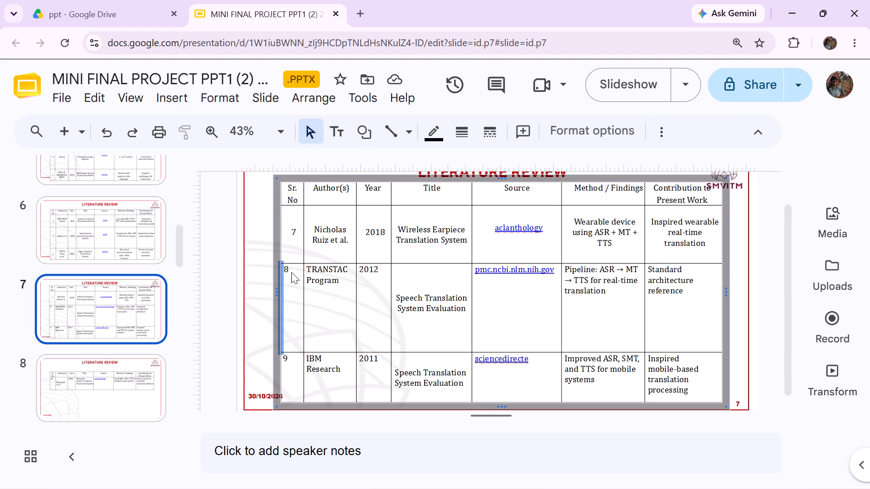
key(Left)
key(Return)
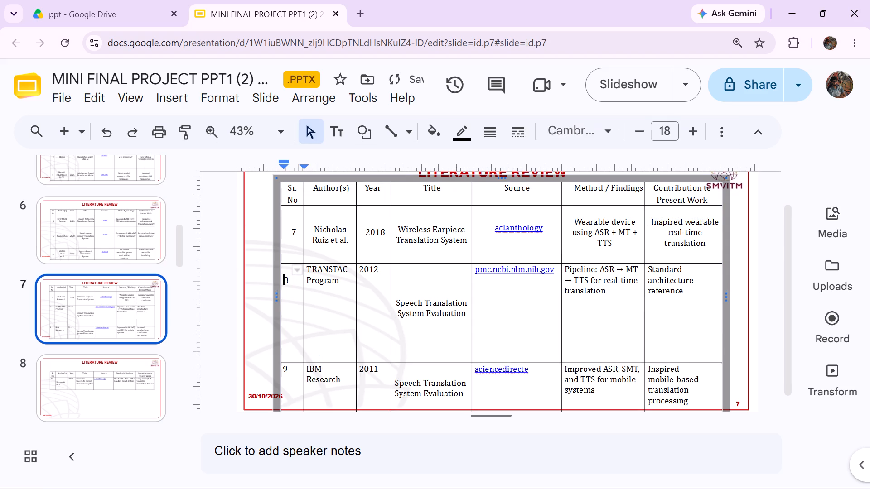
key(Return)
key(Return)
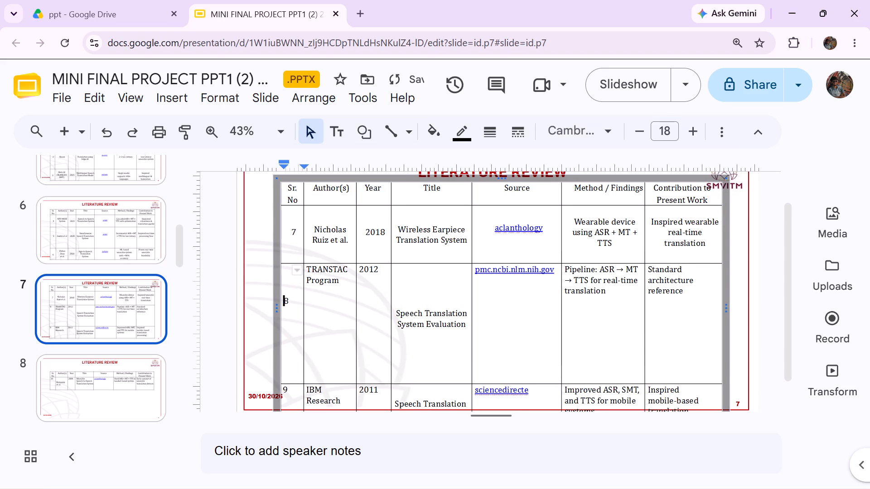
Delete the blank lines below the row 8 serial number.
click(293, 363)
key(BackSpace)
key(BackSpace)
key(BackSpace)
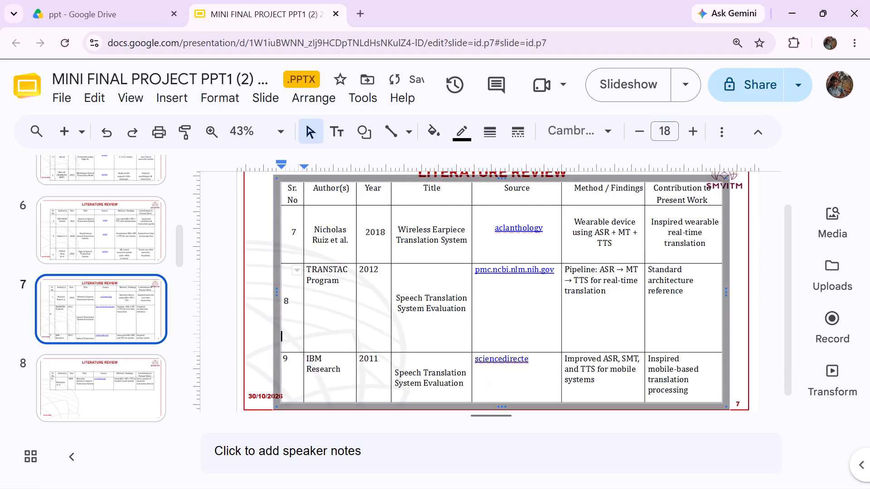
key(BackSpace)
key(BackSpace)
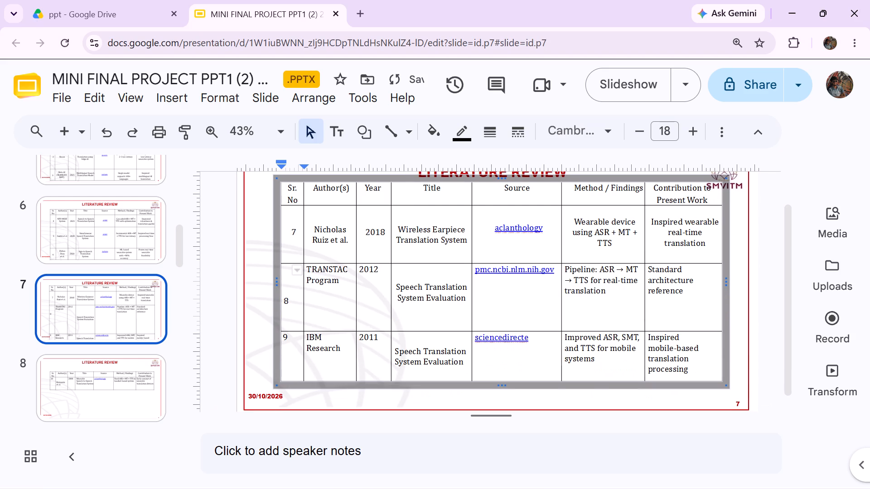
key(BackSpace)
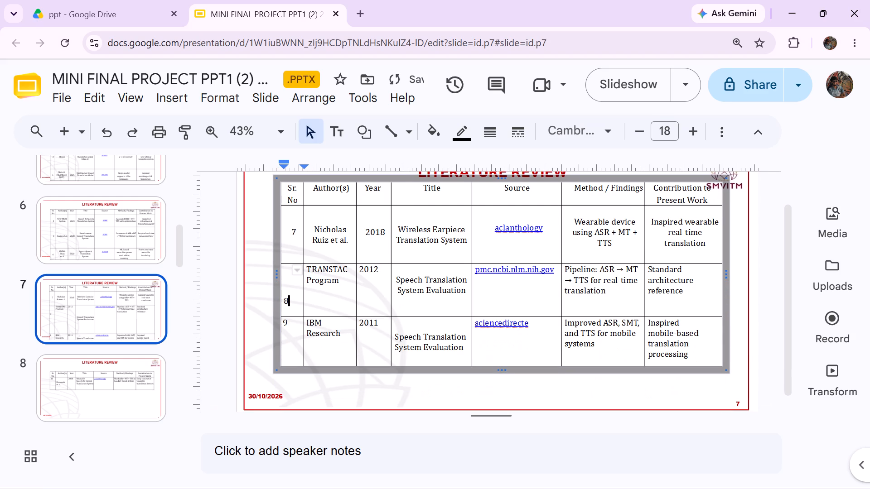
Delete surplus blank lines above the row 8 serial number, leaving only one above it.
click(290, 290)
key(BackSpace)
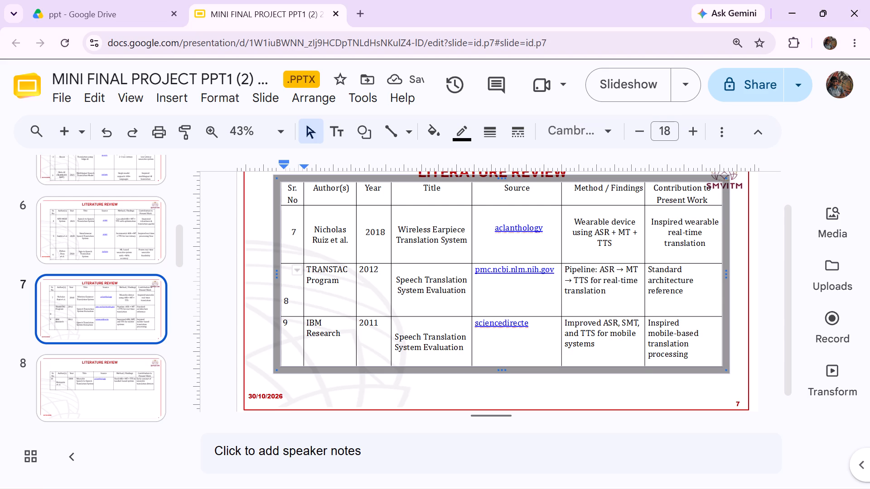
key(BackSpace)
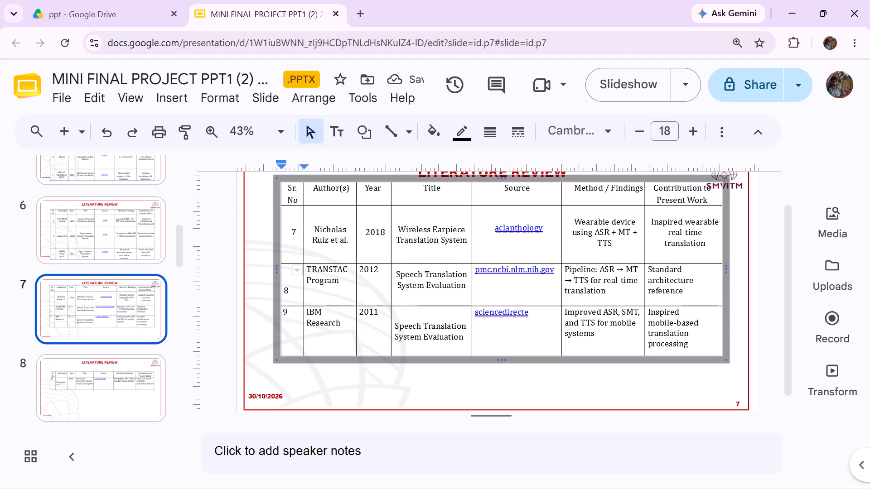
key(BackSpace)
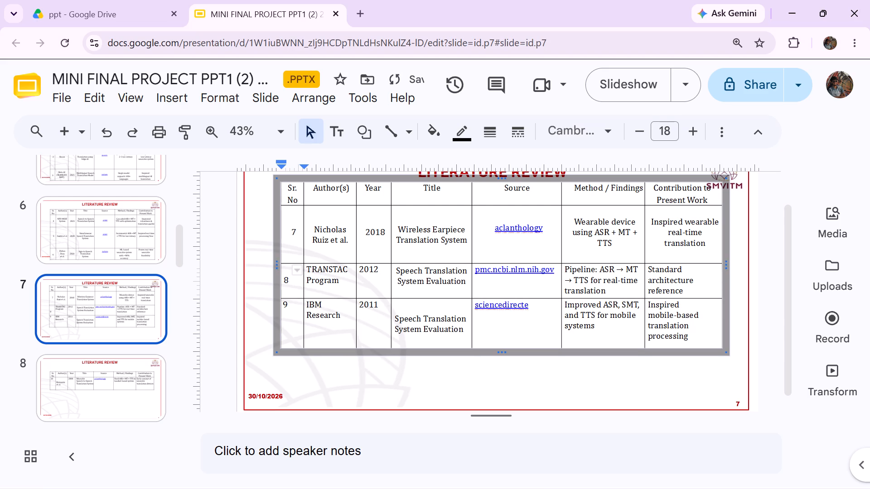
Centre the row 8 serial number horizontally in its cell.
drag(291, 281, 284, 282)
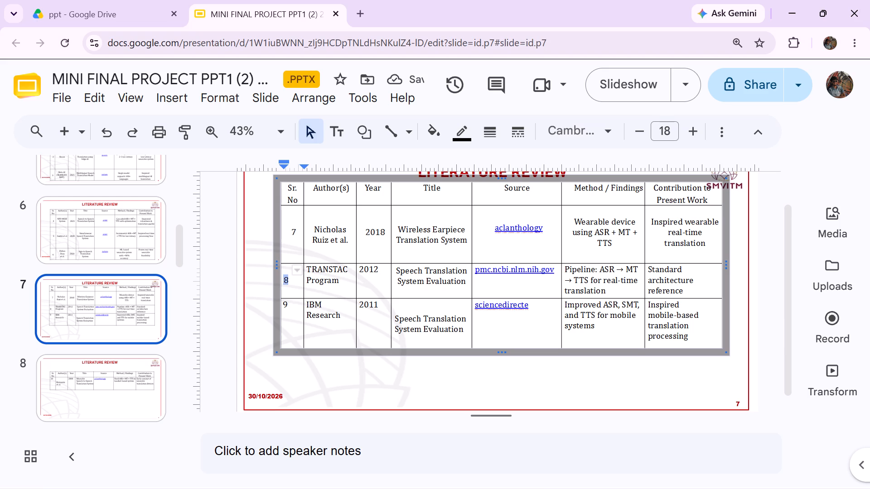
click(720, 134)
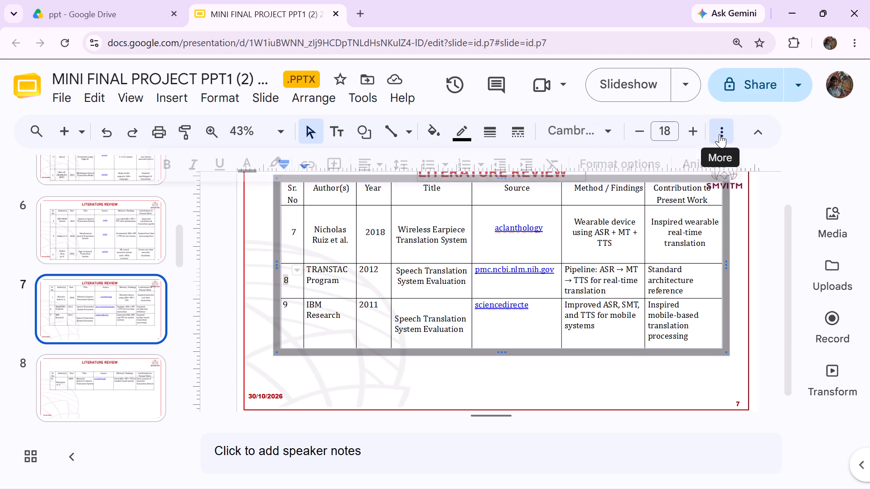
click(371, 163)
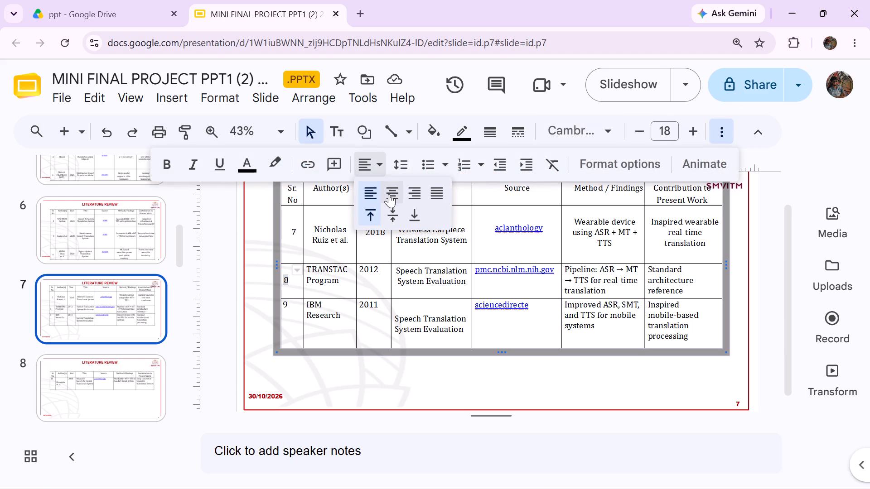
click(389, 194)
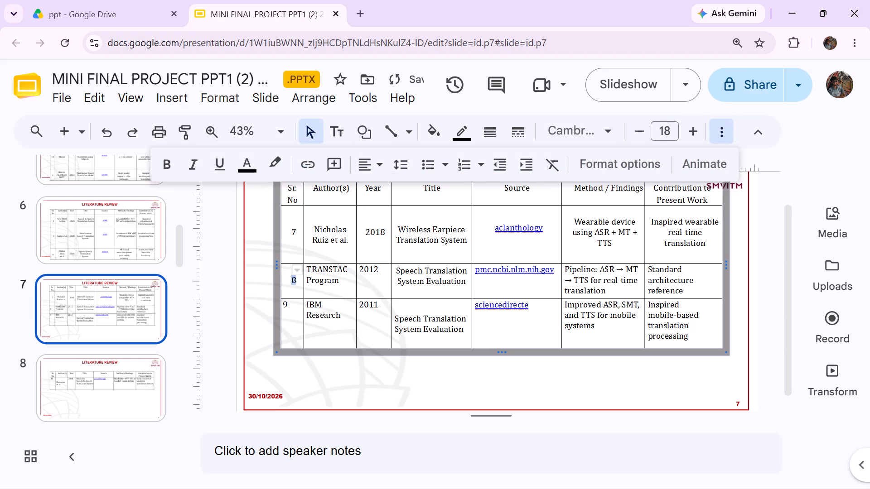
Add three blank lines below the row 8 serial number.
click(297, 281)
key(Return)
key(Return)
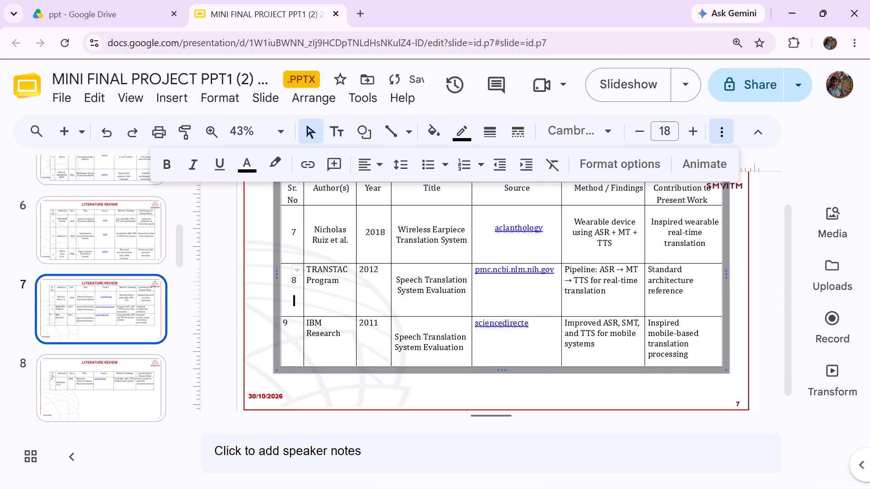
key(Return)
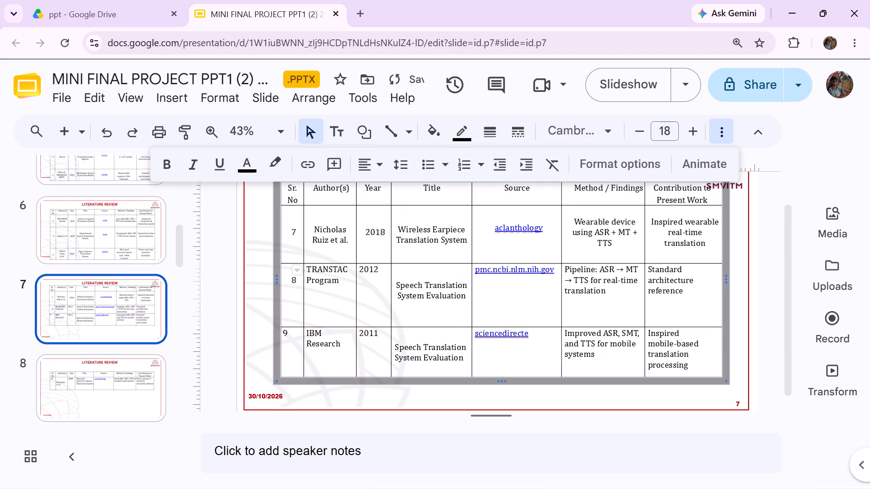
Move the row 8 author text "TRANSTAC Program" down one line and centre it horizontally.
click(307, 270)
key(Return)
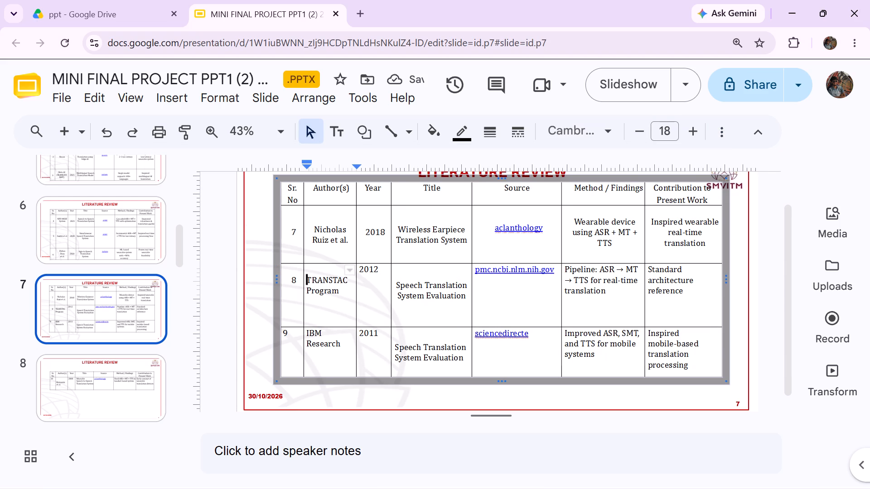
drag(308, 278, 344, 291)
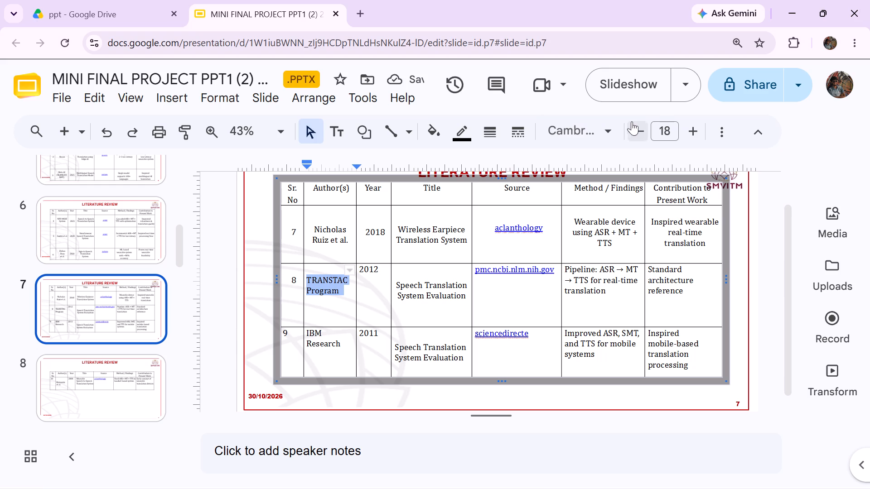
click(710, 131)
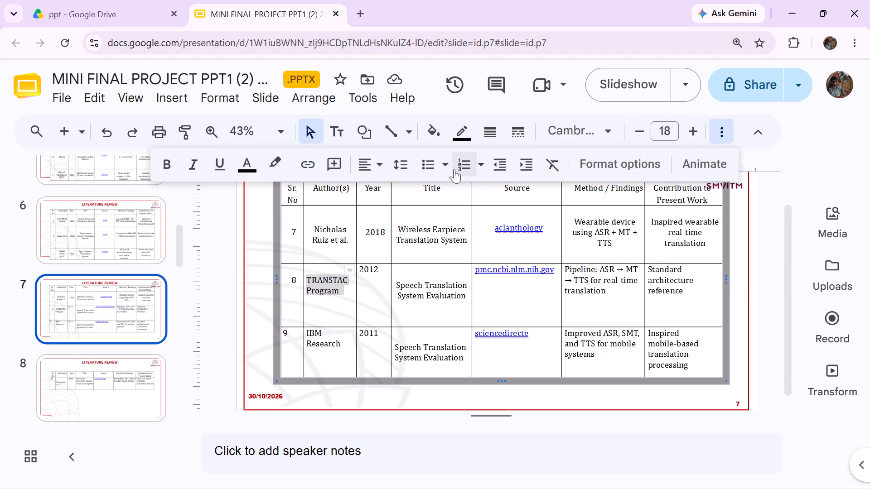
click(381, 167)
click(395, 191)
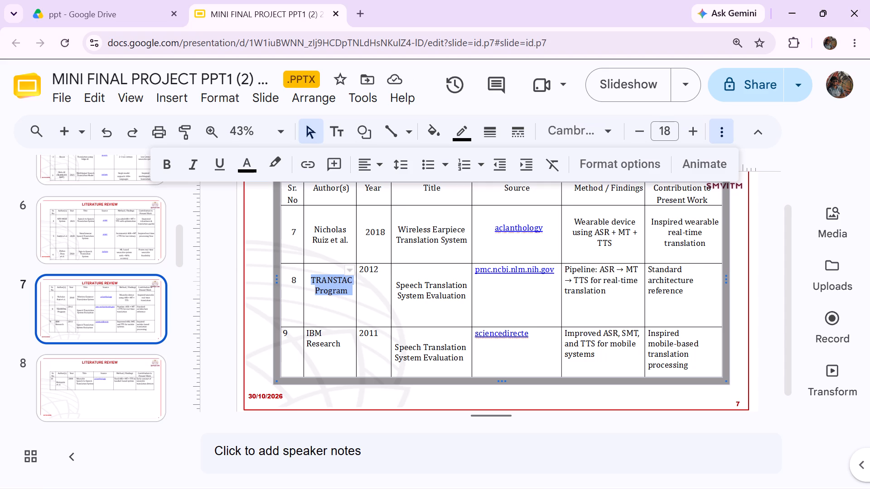
Move the row 8 year down one line and centre it horizontally in its cell.
click(362, 269)
key(Left)
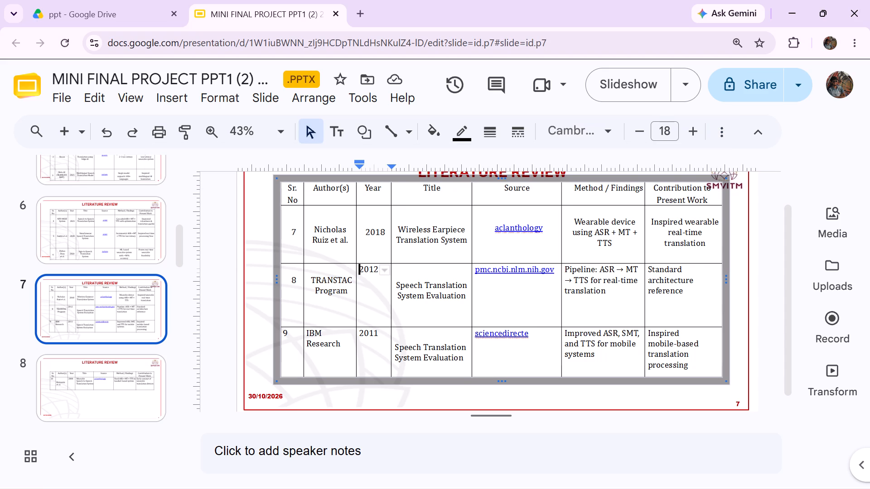
key(Return)
key(Return)
key(BackSpace)
key(BackSpace)
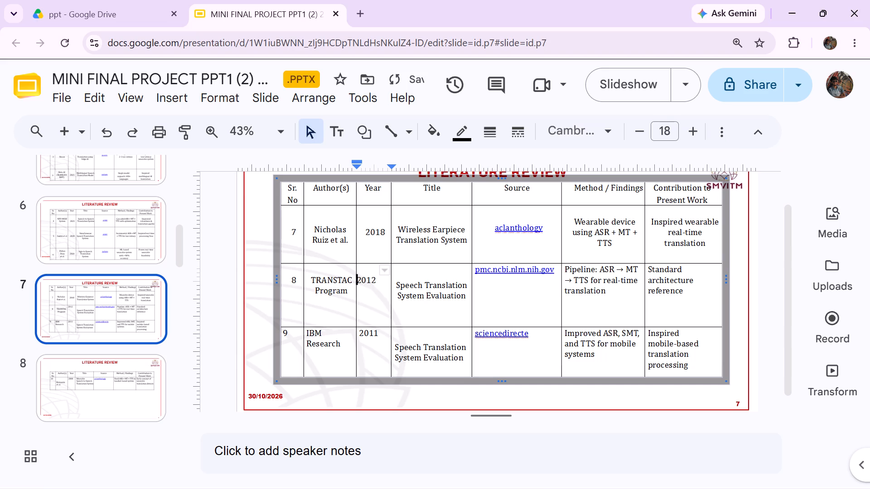
double_click(360, 278)
click(728, 132)
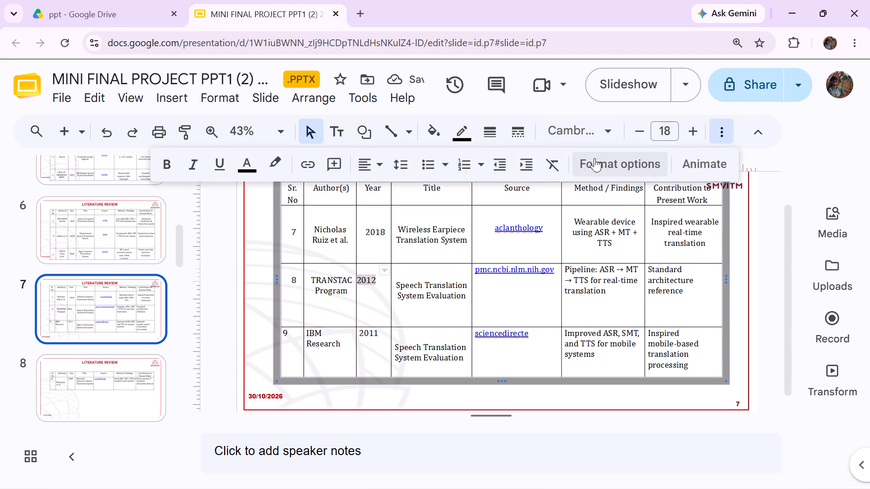
click(366, 158)
click(392, 188)
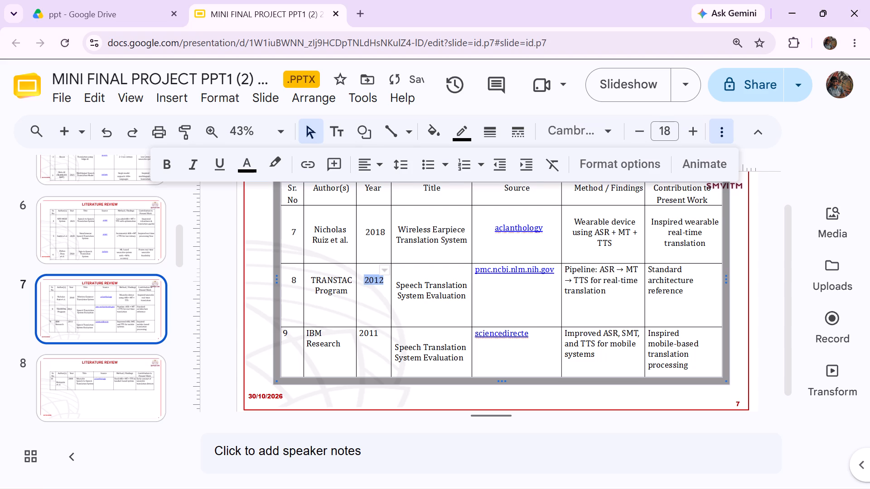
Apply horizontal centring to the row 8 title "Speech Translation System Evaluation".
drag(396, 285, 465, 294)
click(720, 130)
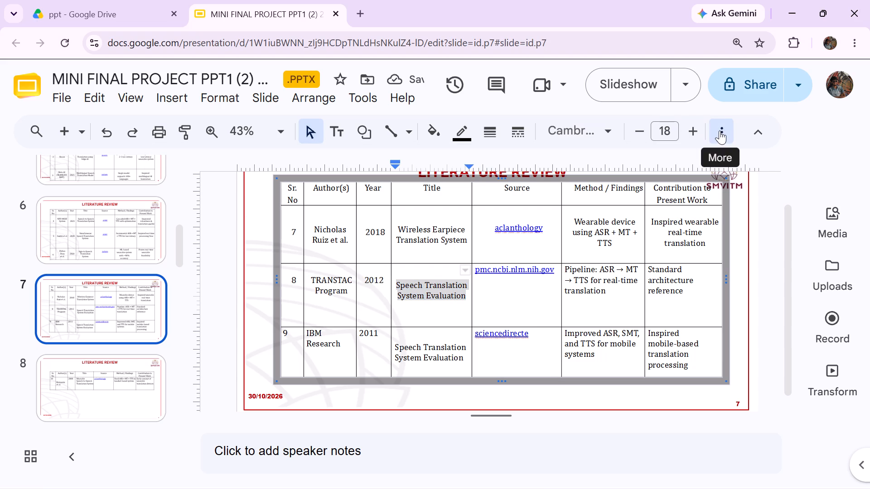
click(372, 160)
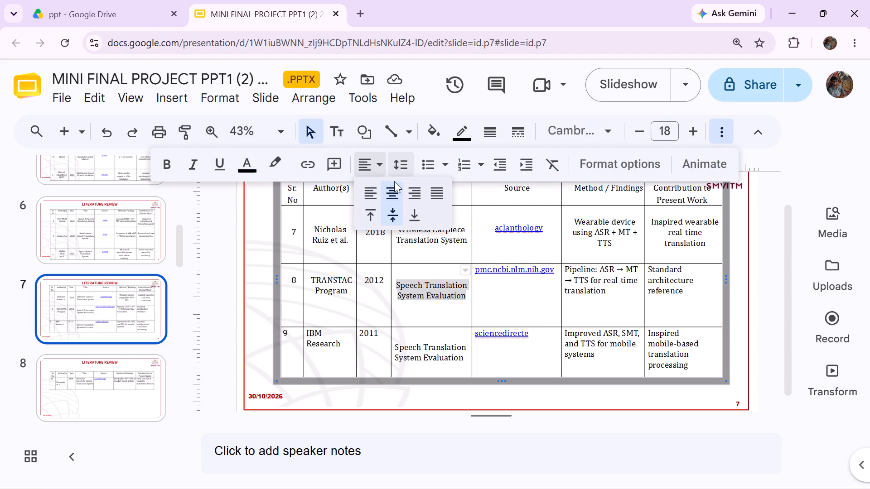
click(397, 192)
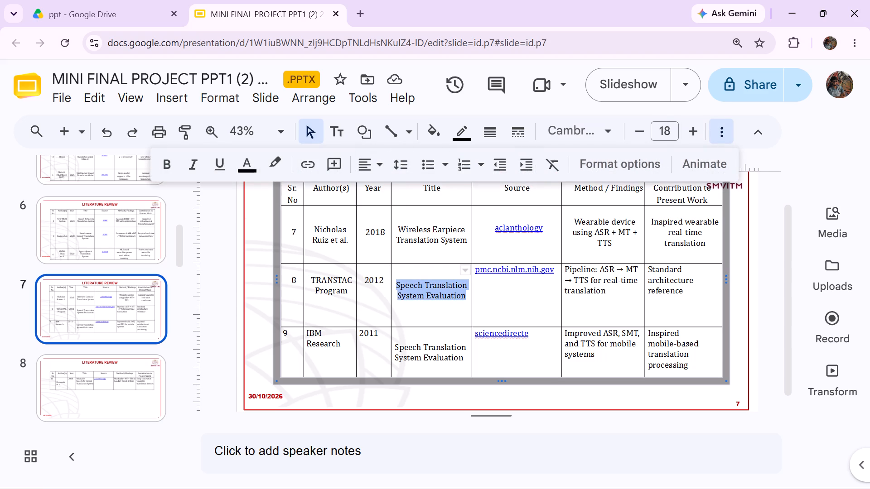
Delete the blank space before the row 8 title text in its cell.
click(395, 281)
key(BackSpace)
key(BackSpace)
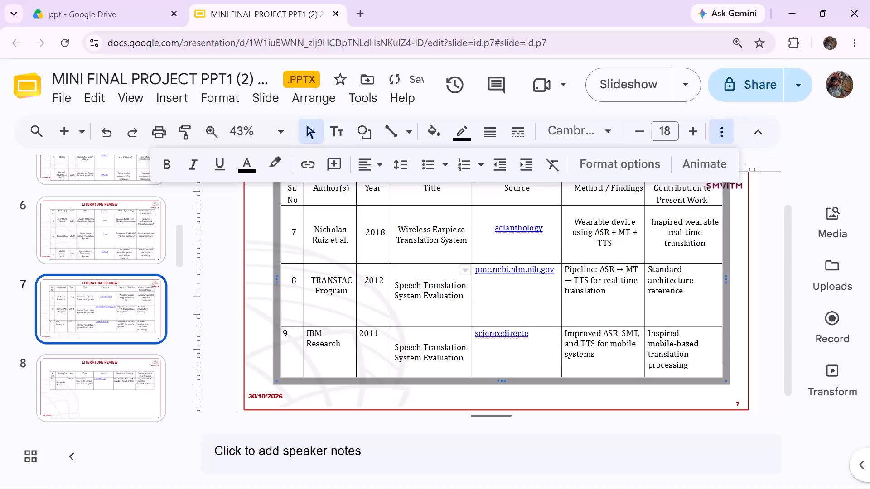
key(BackSpace)
key(BackSpace)
key(BackSpace)
key(BackSpace)
key(BackSpace)
key(BackSpace)
key(BackSpace)
key(BackSpace)
key(BackSpace)
key(BackSpace)
key(BackSpace)
key(BackSpace)
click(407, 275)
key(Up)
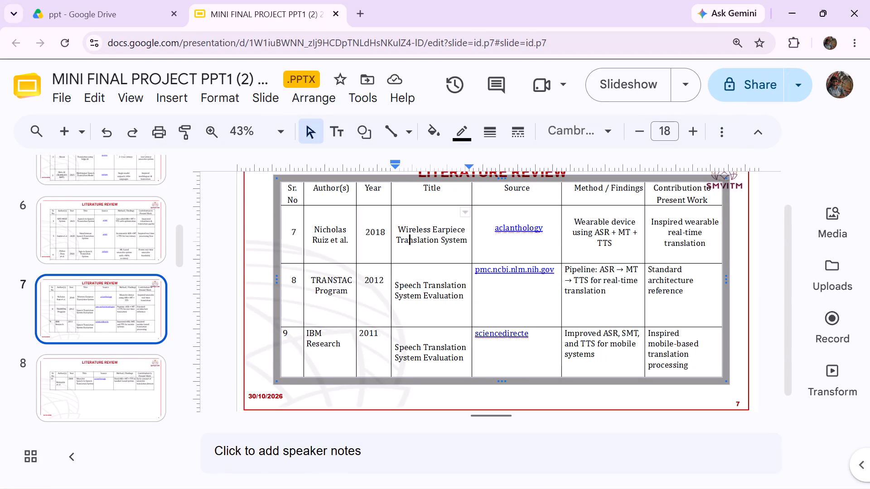
Move the row 8 author "TRANSTAC Program", the year 2012 and the serial number 8 each down one more line.
click(309, 280)
key(Return)
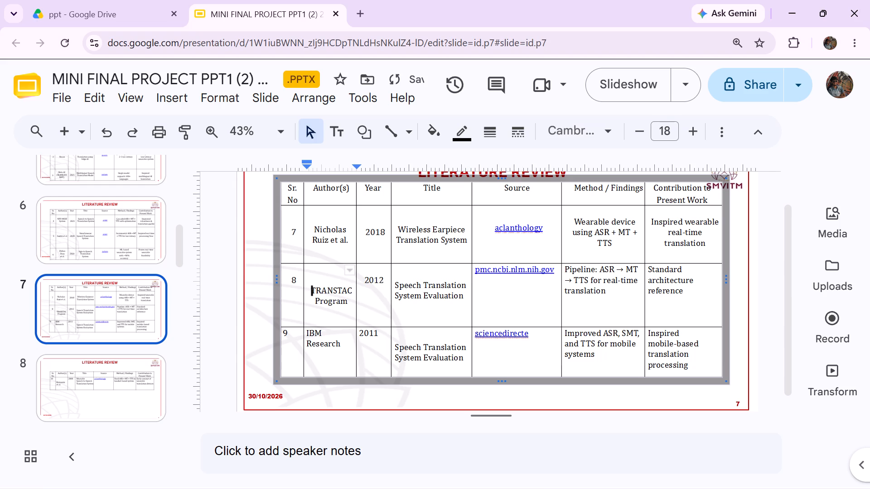
click(362, 280)
key(Return)
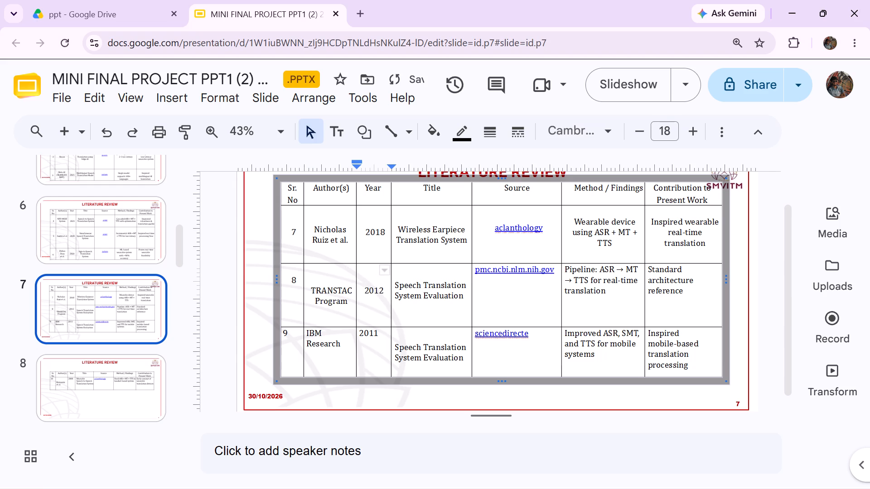
click(290, 281)
key(Return)
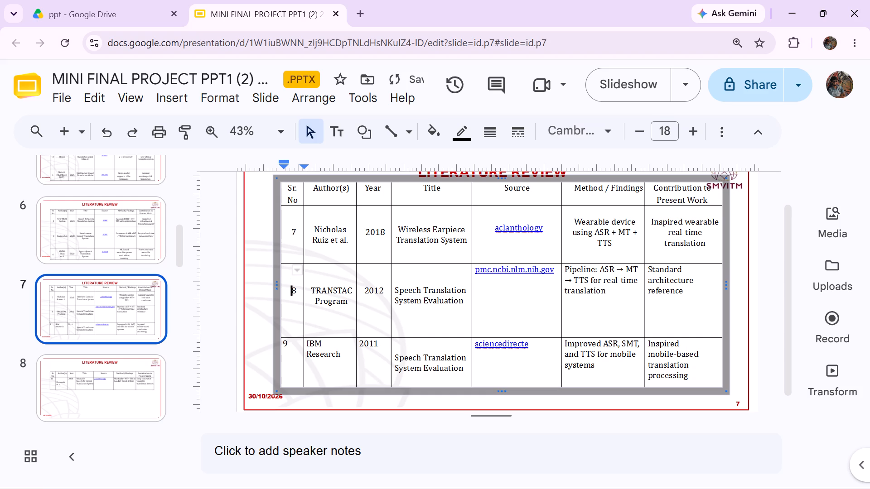
Move the row 8 source link "pmc.ncbi.nlm.nih.gov" down two lines and centre it horizontally in its cell.
click(476, 272)
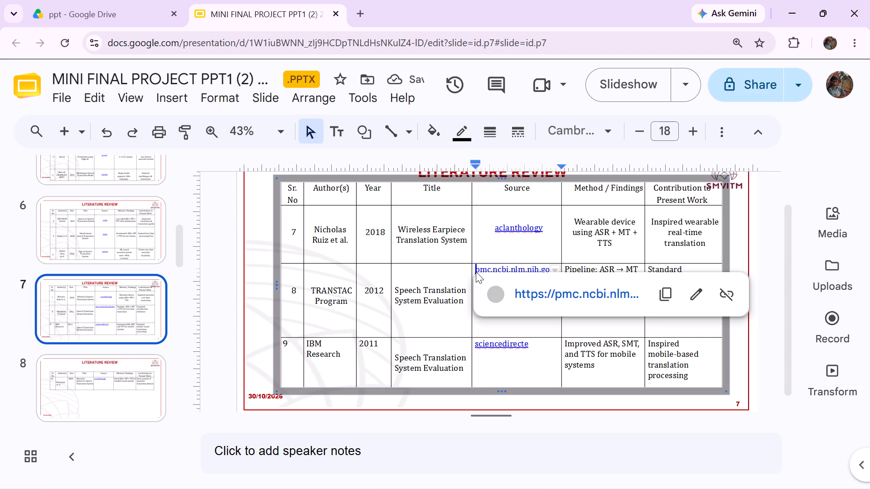
key(Return)
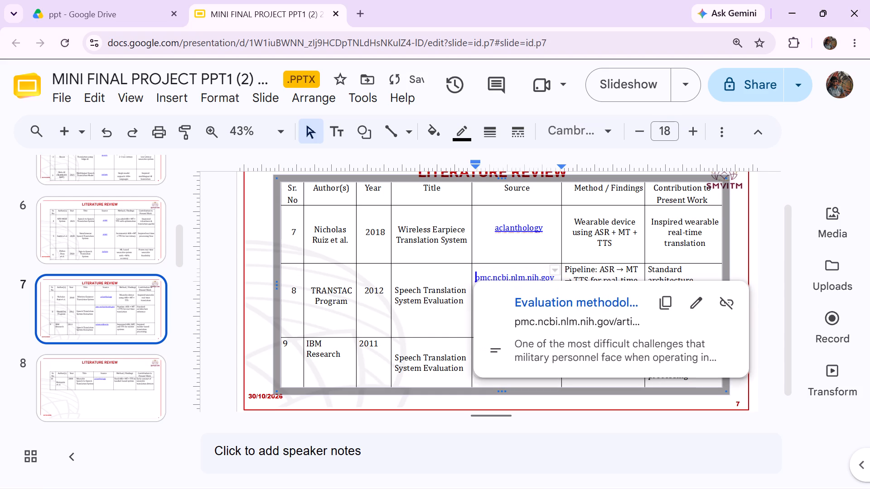
key(Return)
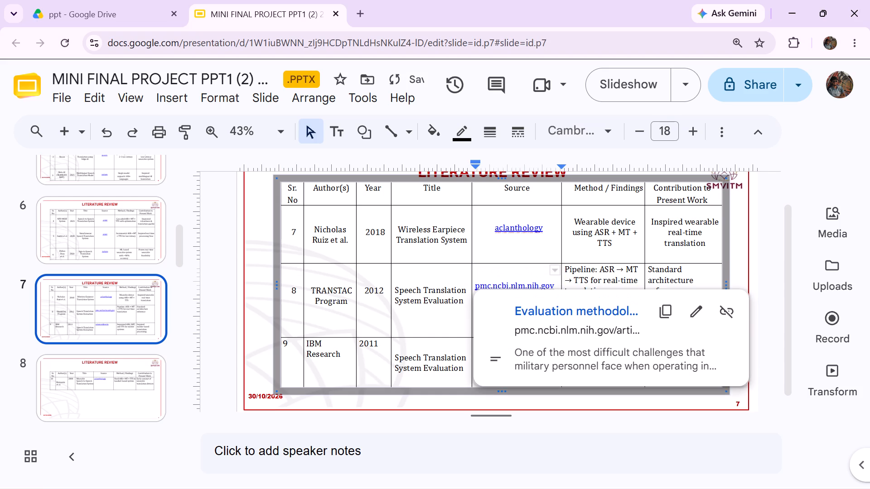
drag(475, 284, 542, 279)
drag(542, 279, 553, 284)
click(717, 137)
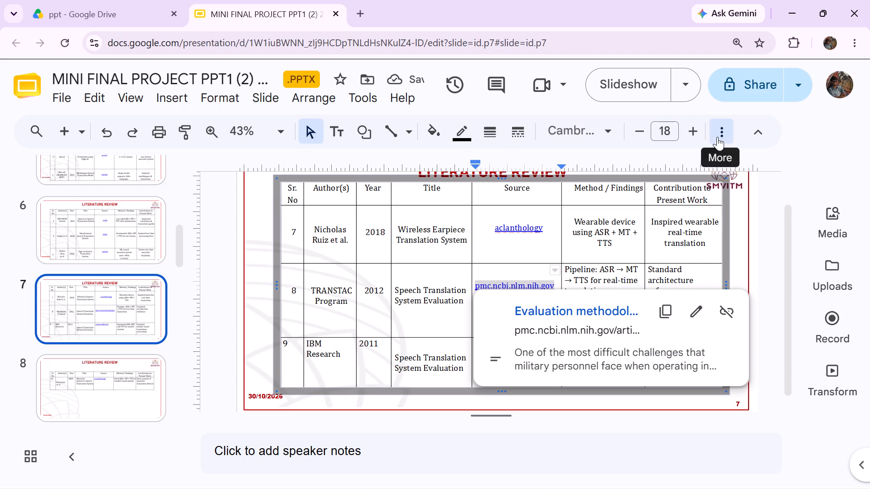
click(377, 167)
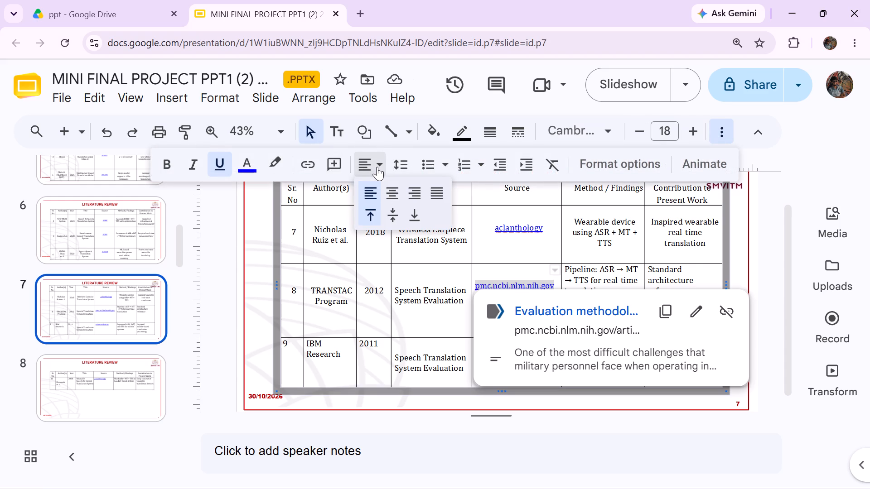
click(390, 186)
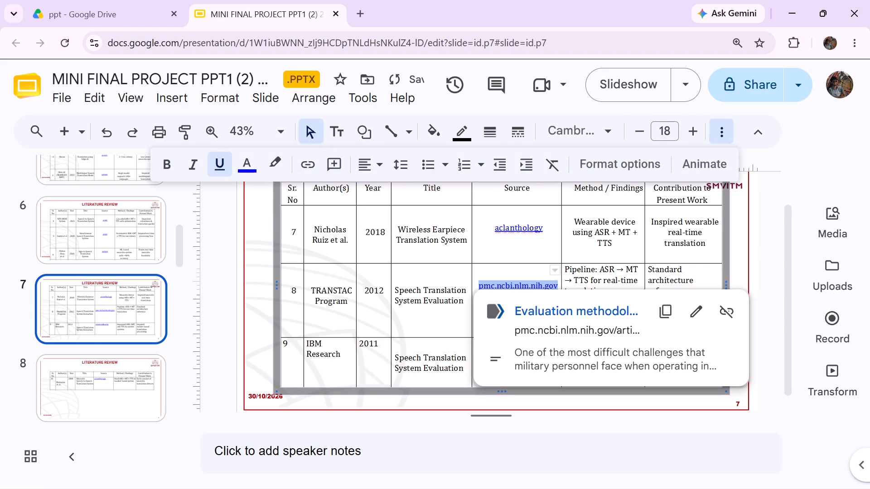
click(504, 262)
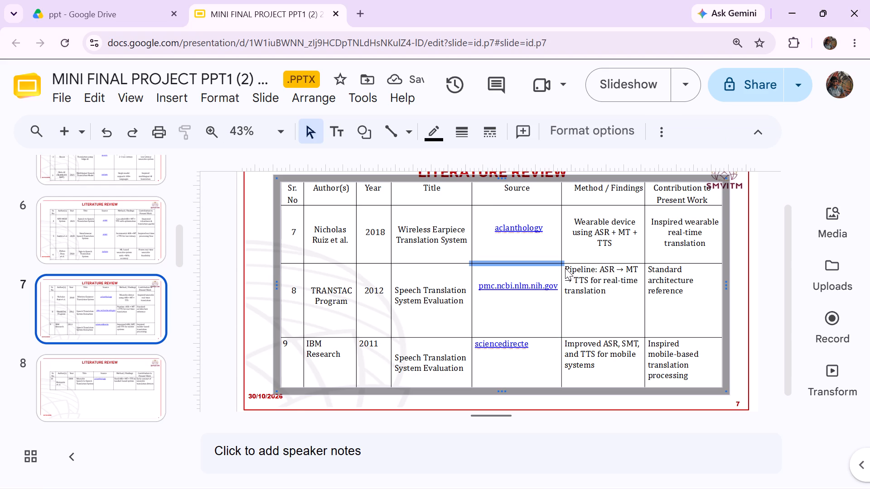
Centre the row 8 Method / Findings text horizontally and move it down two lines in its cell.
click(567, 268)
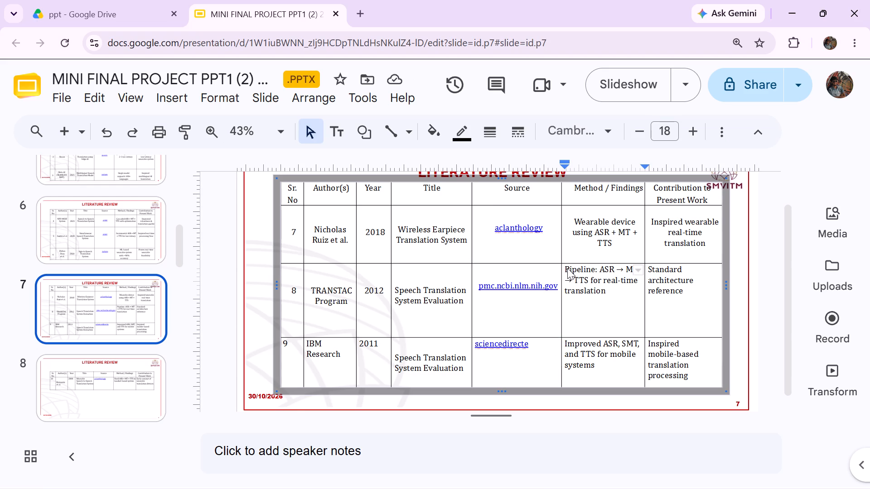
key(Left)
drag(564, 266, 612, 293)
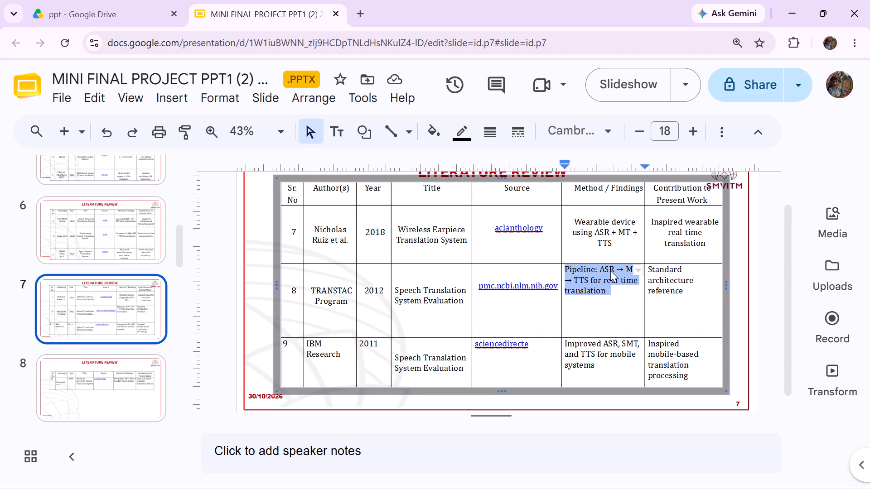
click(721, 126)
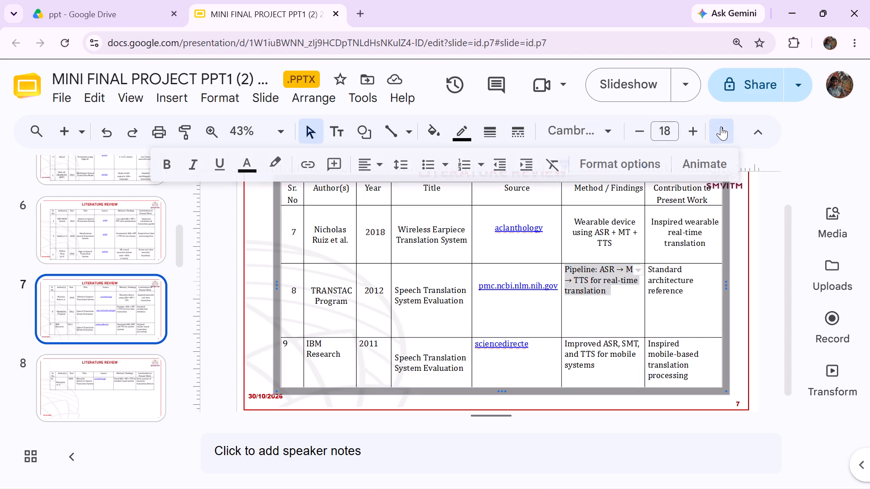
click(362, 156)
click(393, 197)
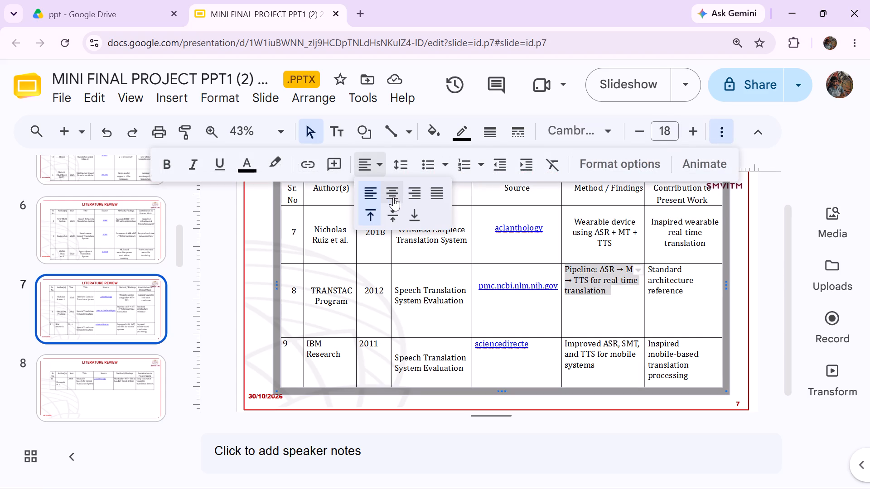
click(567, 271)
key(Return)
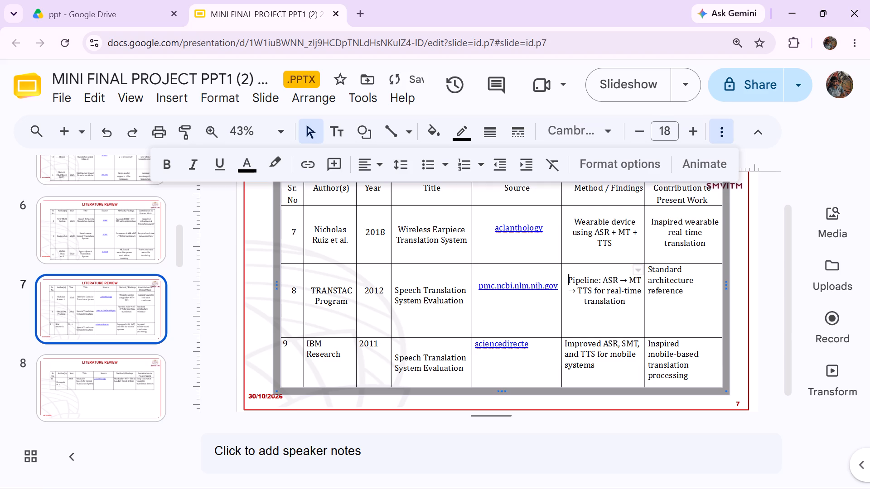
key(Return)
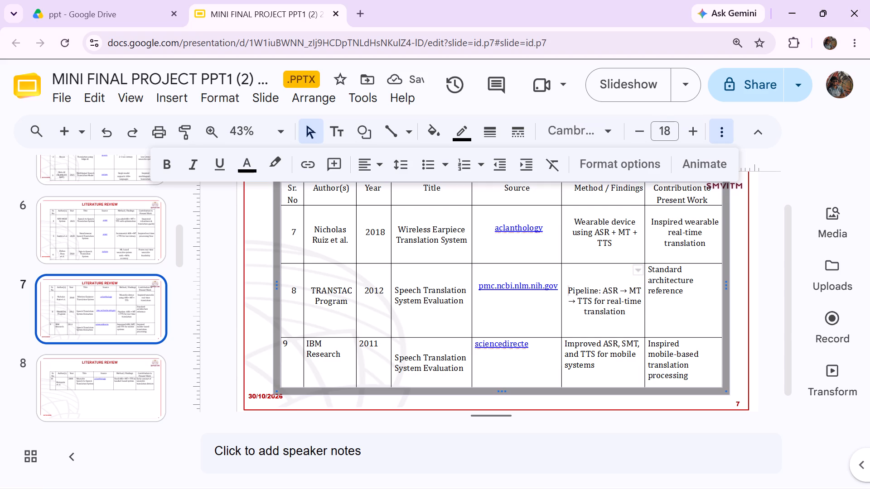
Move the row 8 source link down one more line in its cell.
click(478, 288)
key(Return)
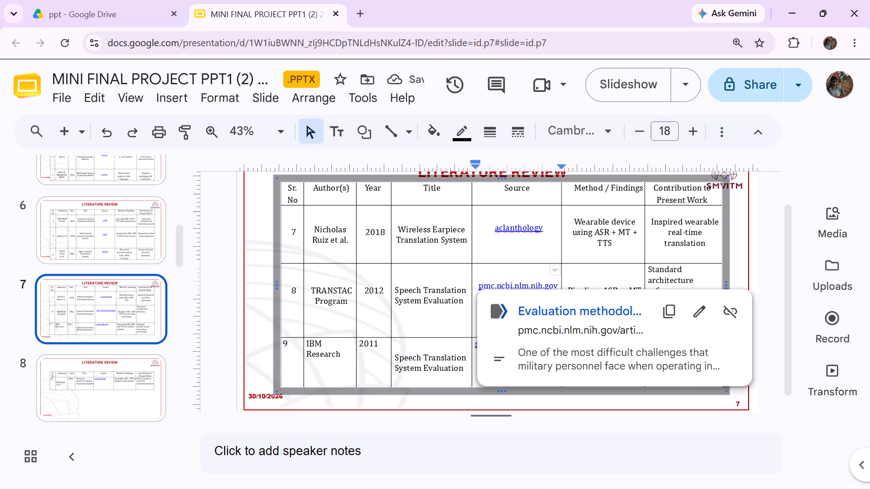
Move the row 8 contribution text "Standard architecture reference" down two lines and centre it horizontally.
click(648, 271)
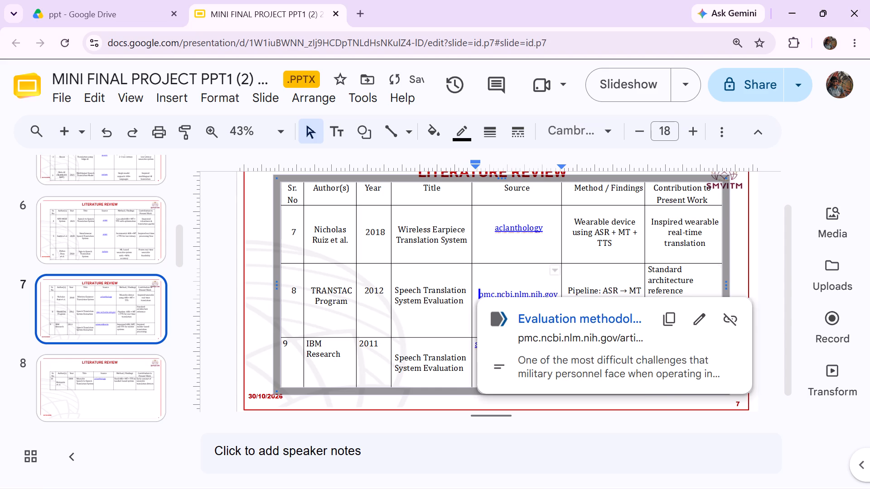
key(Return)
key(Return)
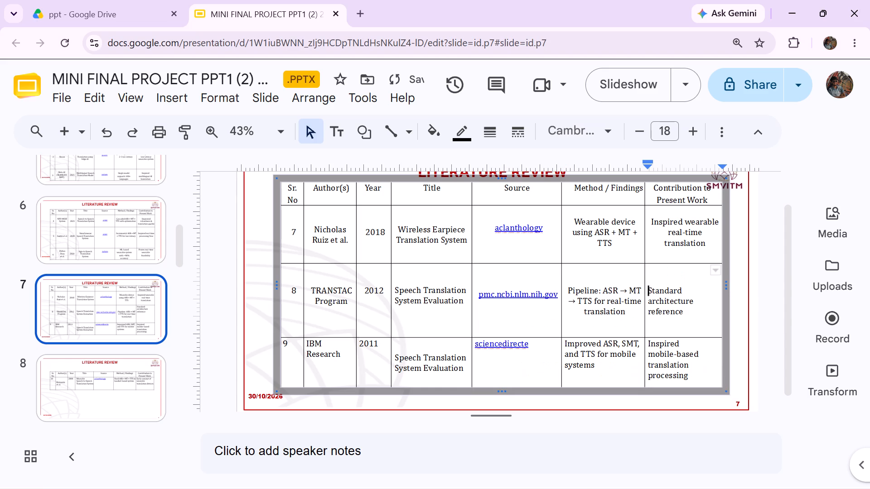
drag(648, 290, 686, 313)
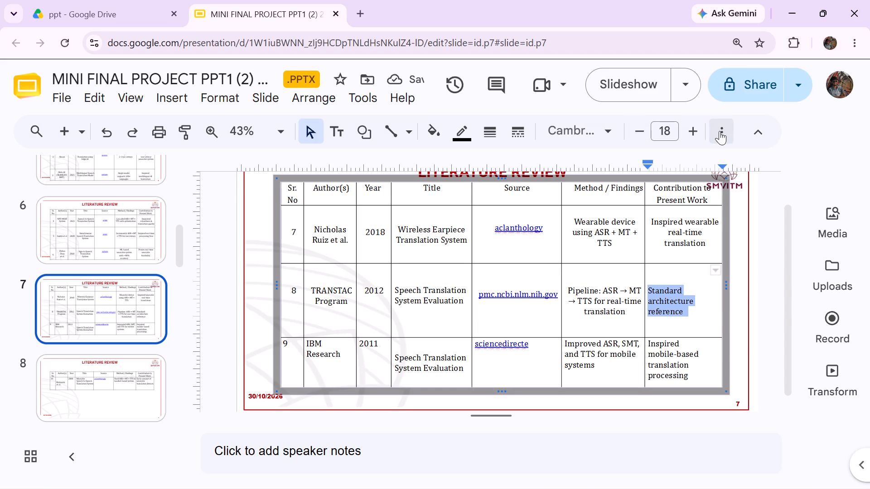
click(720, 131)
click(373, 163)
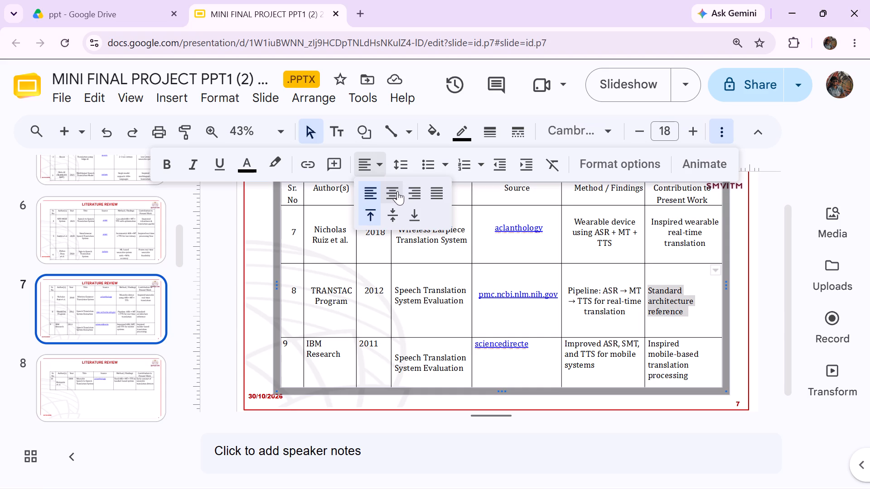
click(397, 191)
click(435, 325)
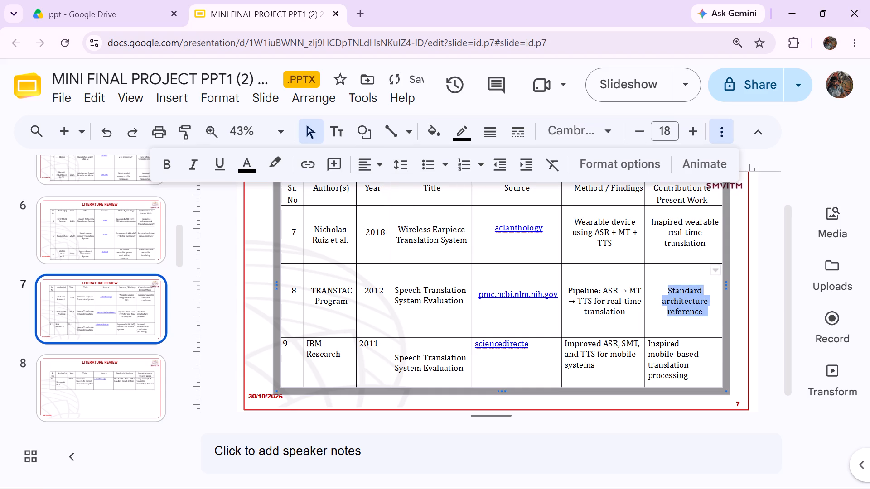
Move the row 9 serial number down one line and centre it horizontally in its cell.
drag(788, 292, 789, 304)
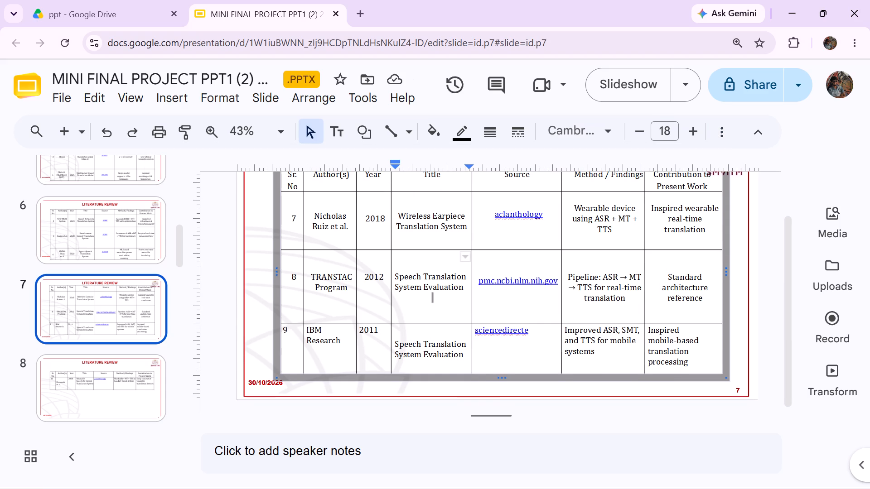
click(282, 332)
click(288, 351)
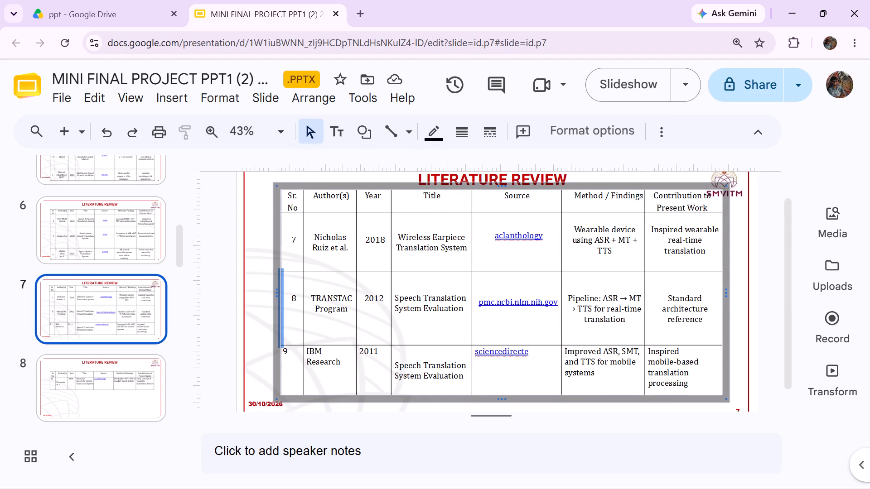
key(Left)
key(Return)
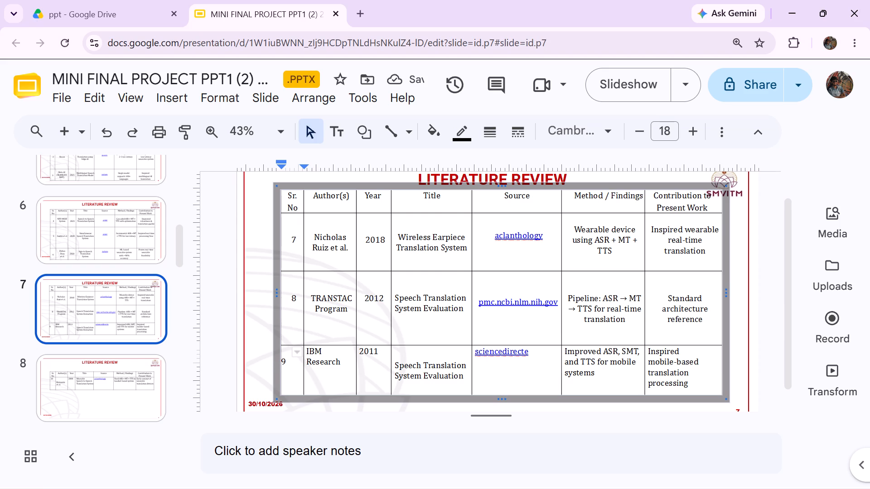
drag(288, 363, 280, 364)
click(725, 136)
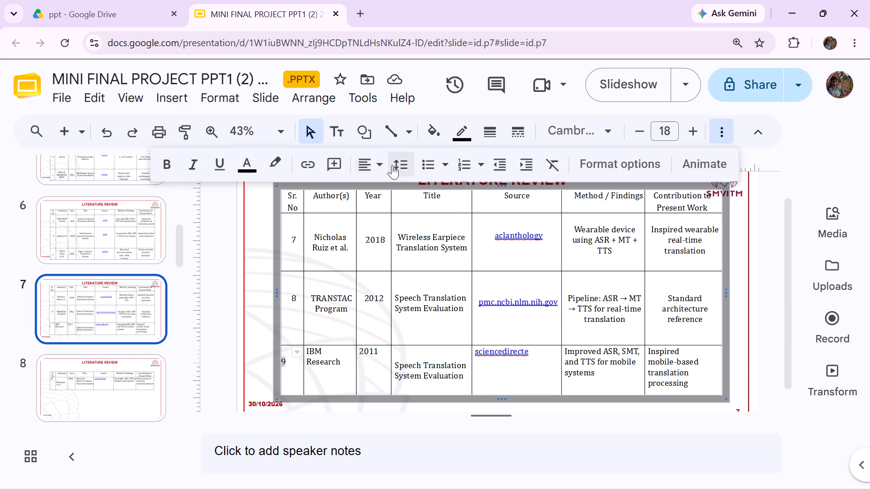
click(374, 165)
click(390, 188)
Move the row 9 author text "IBM Research" down one line and centre it horizontally in its cell.
click(308, 355)
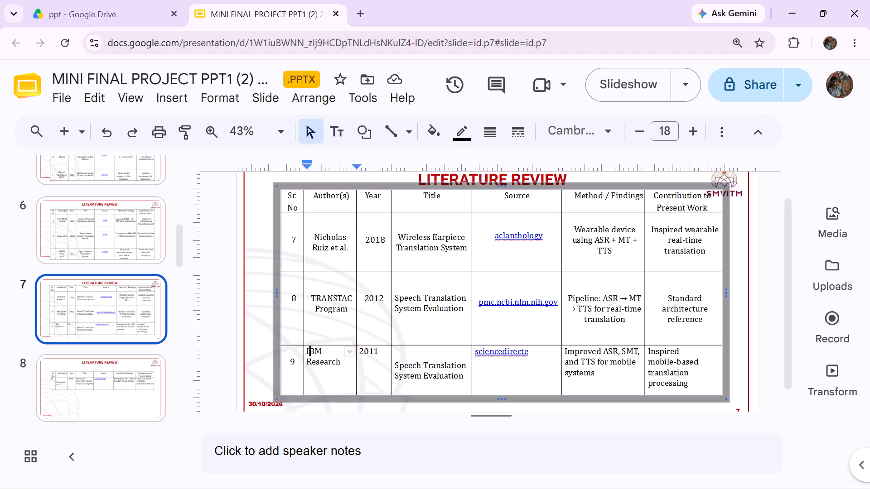
key(Left)
key(Return)
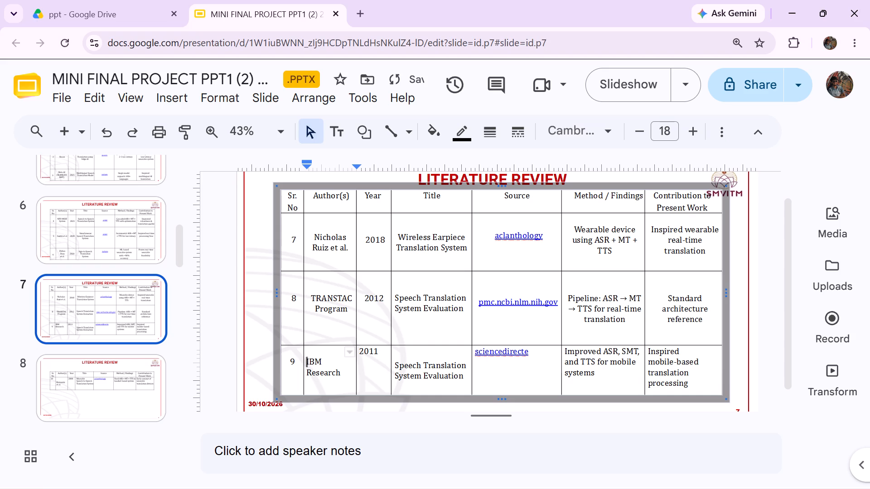
click(309, 360)
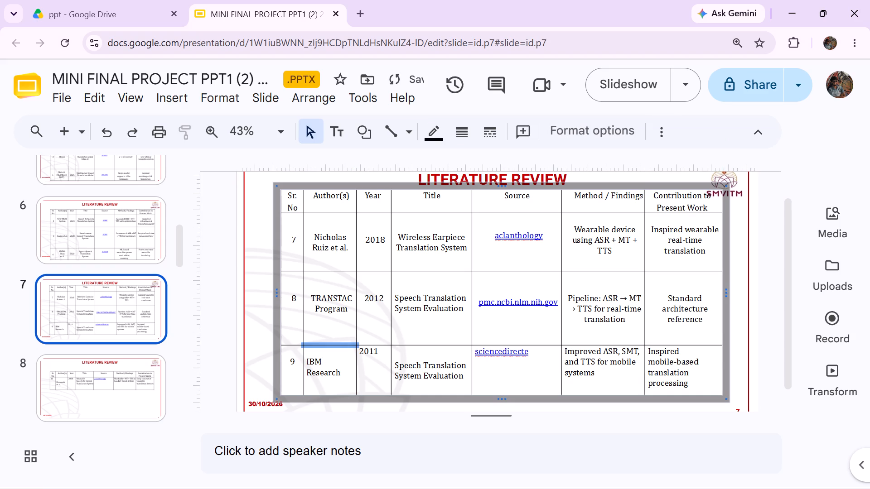
drag(307, 360, 341, 372)
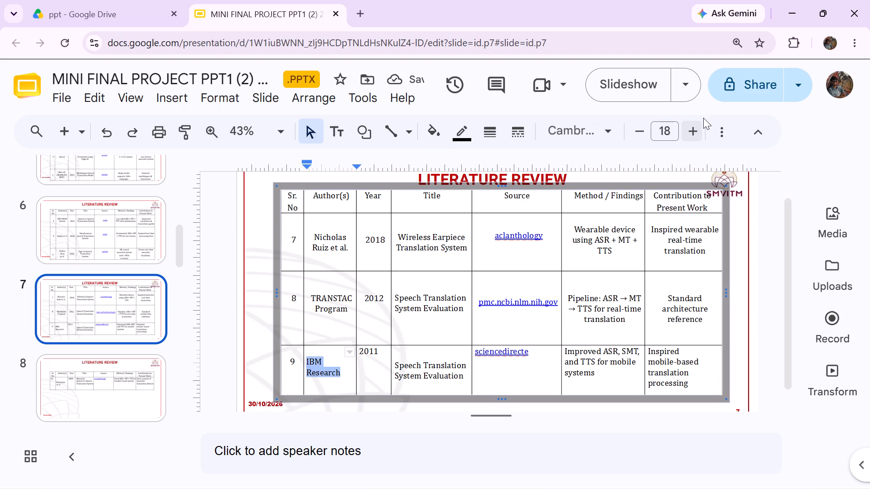
click(716, 136)
click(362, 168)
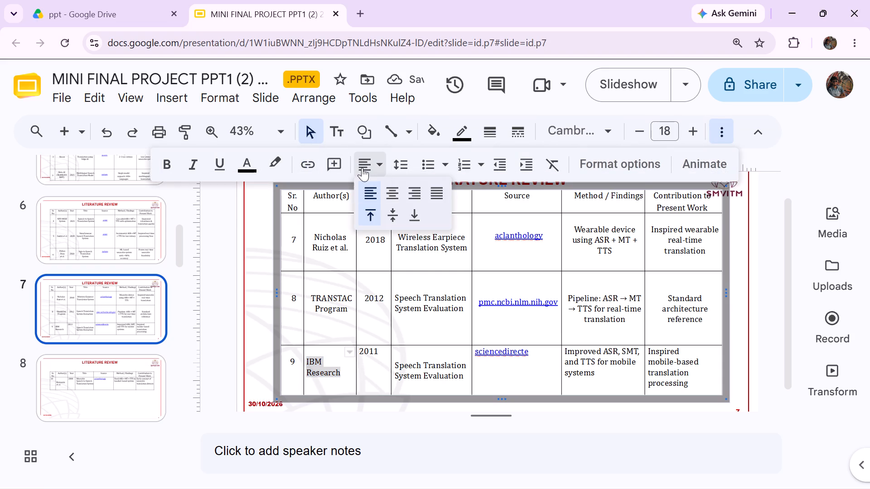
click(394, 189)
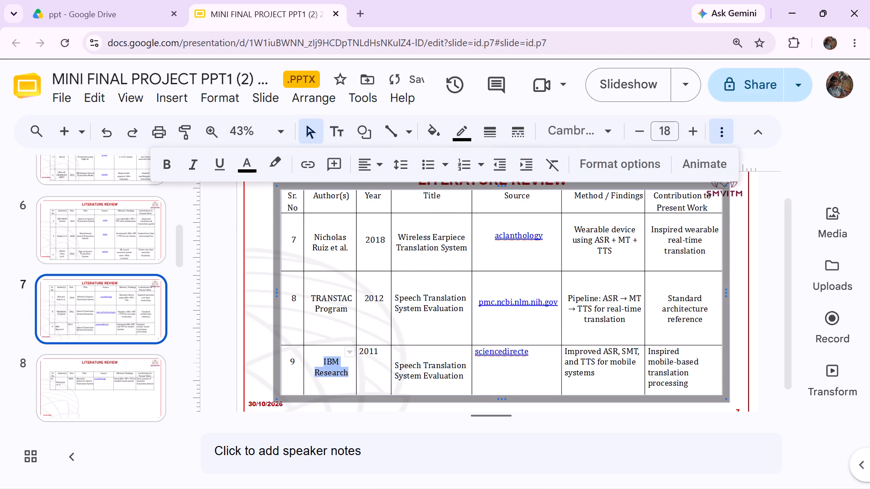
Move the row 9 year 2011 down one line and centre it horizontally in its cell.
drag(359, 353, 375, 352)
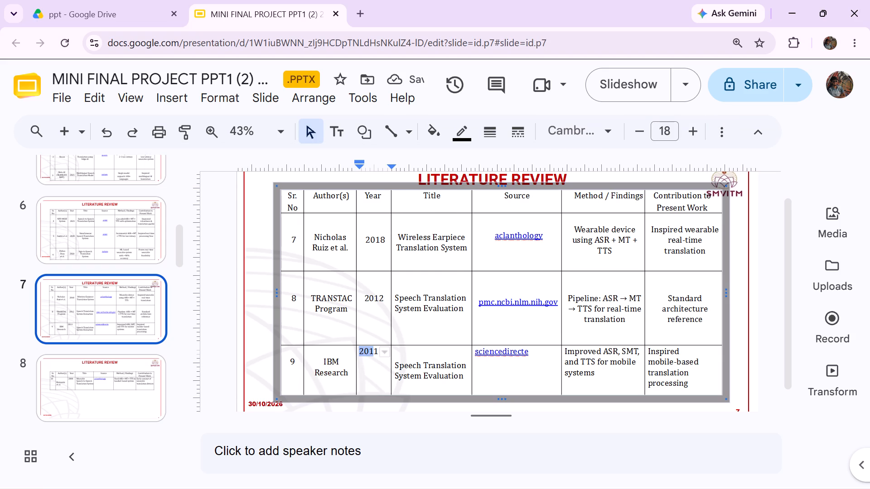
drag(375, 352, 382, 352)
click(549, 300)
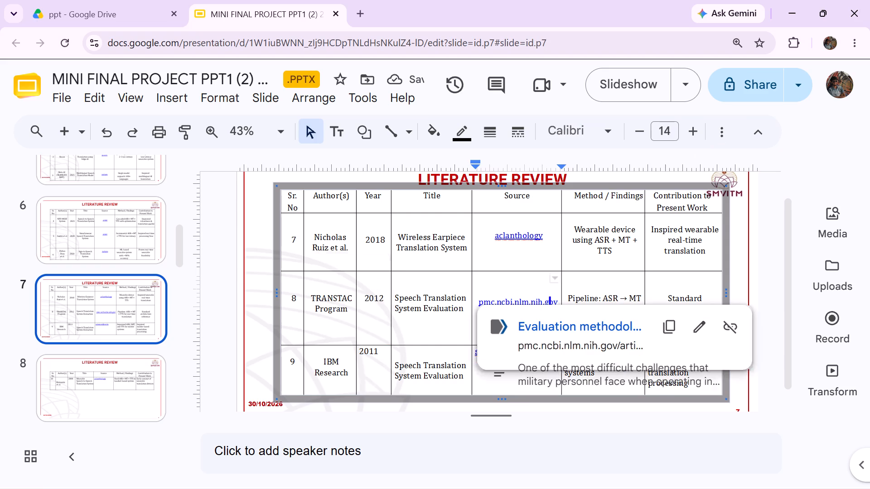
click(368, 355)
key(Left)
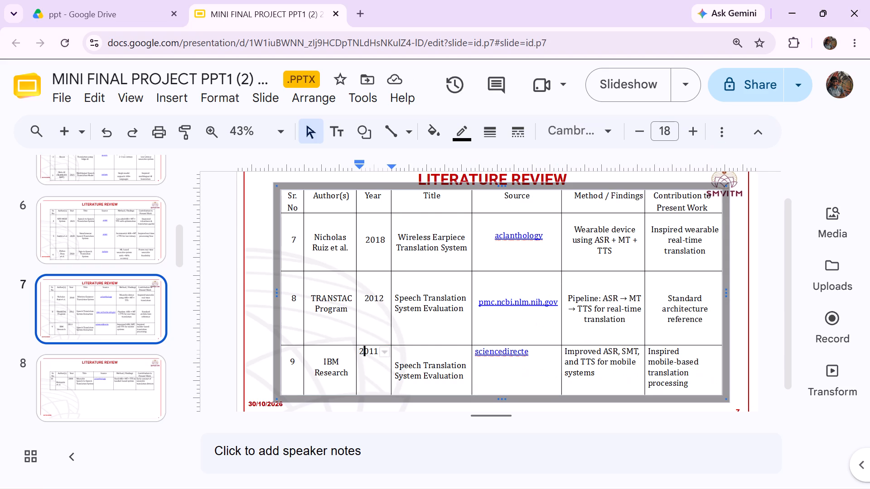
key(Left)
key(Return)
drag(361, 362, 378, 362)
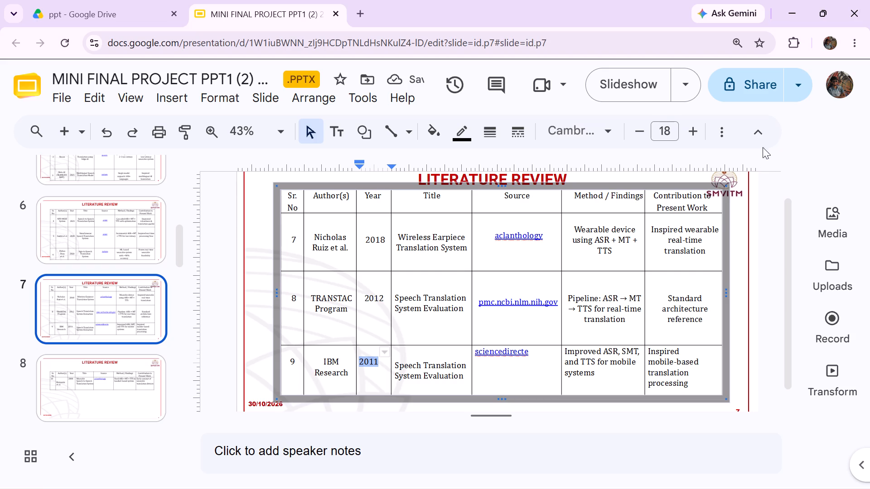
click(718, 136)
click(365, 167)
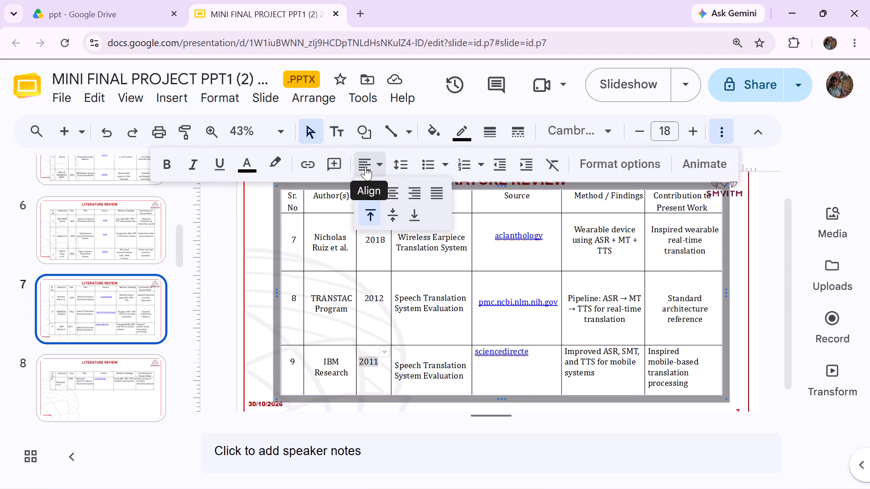
click(388, 197)
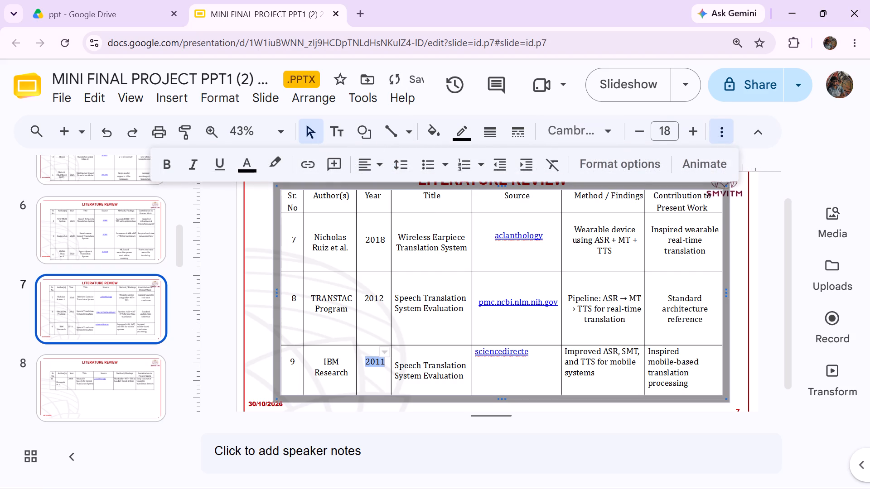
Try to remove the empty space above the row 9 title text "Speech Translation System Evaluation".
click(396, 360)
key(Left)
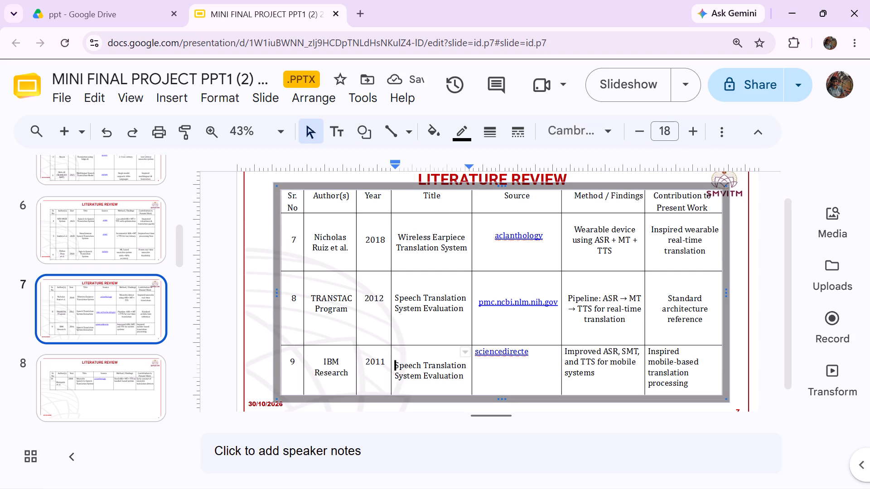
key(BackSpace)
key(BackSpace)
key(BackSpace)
Move the row 9 year, author text and serial number each down one more line in their cells.
click(363, 364)
key(Return)
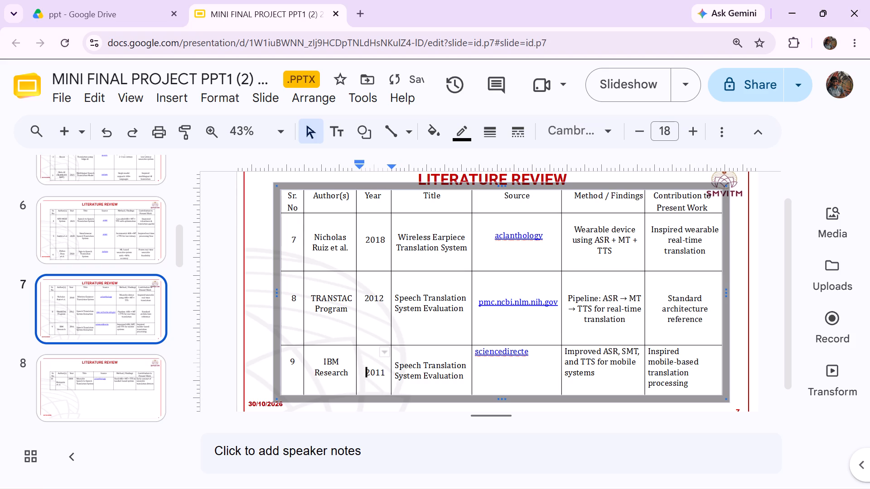
click(324, 359)
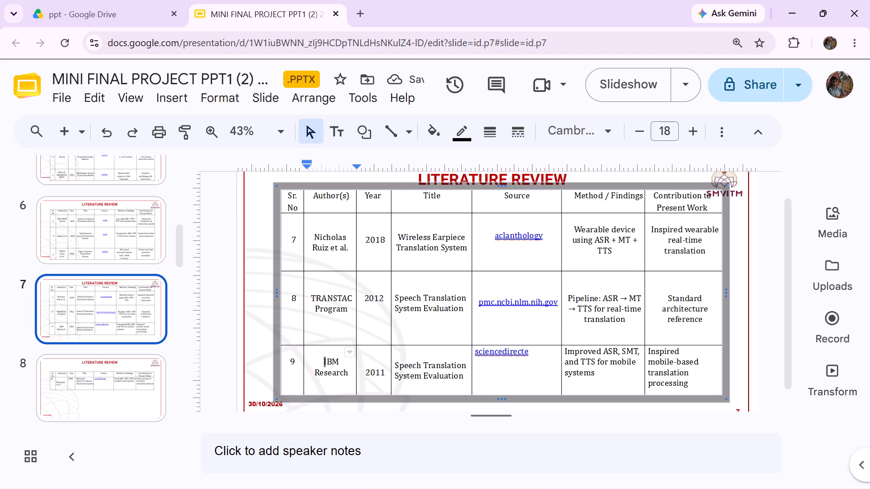
key(Return)
click(288, 360)
key(Return)
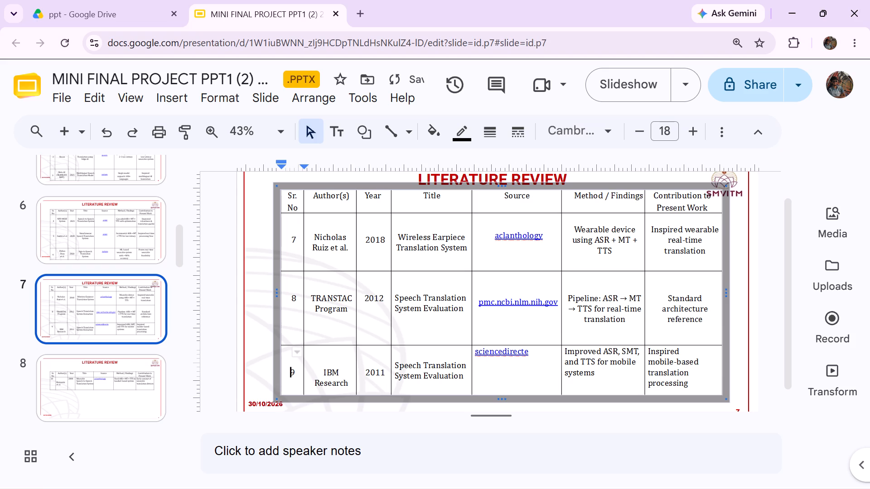
Reset the row 9 author text "IBM Research" to left alignment and remove its indent to fit it on one line.
click(323, 370)
key(BackSpace)
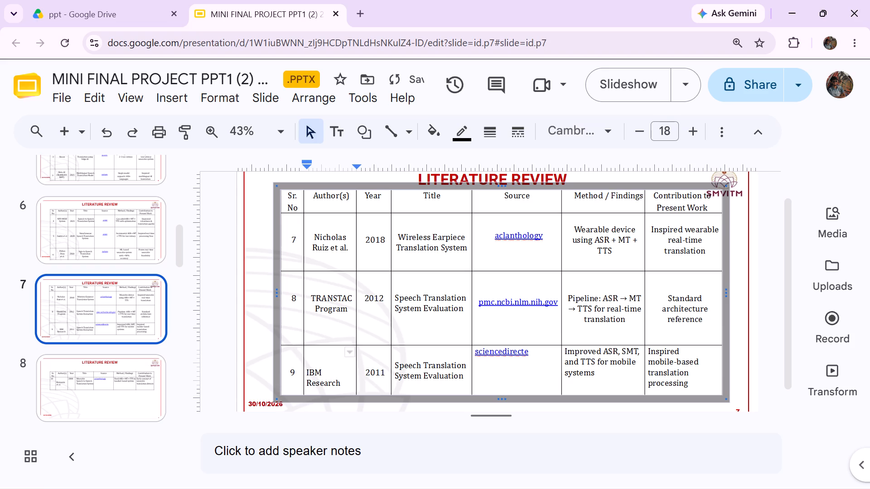
key(BackSpace)
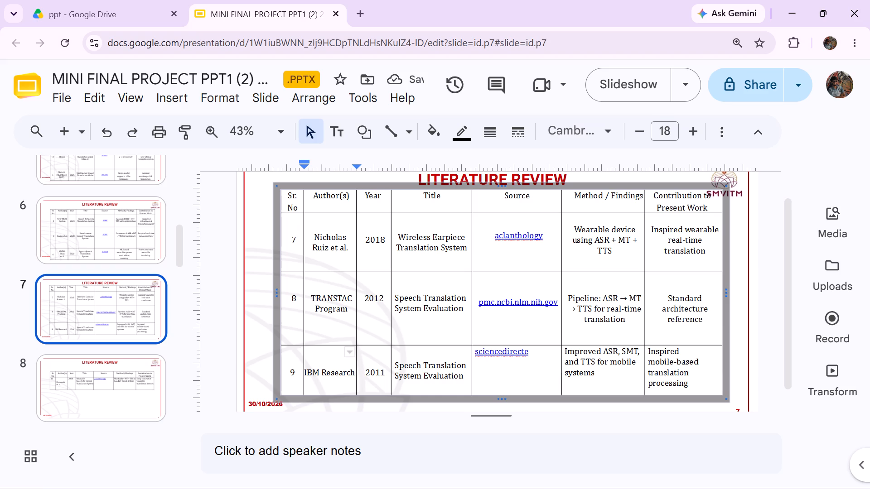
Move the row 9 source link "sciencedirecte" down two lines and centre it horizontally in its cell.
click(477, 350)
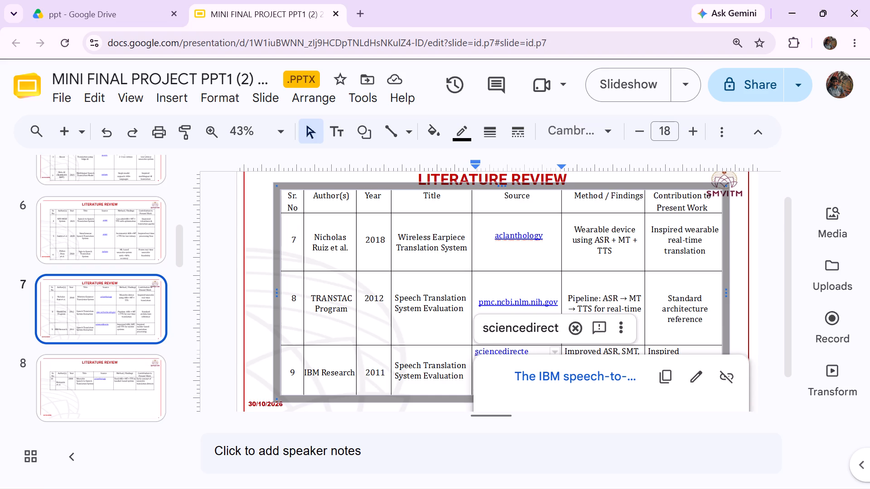
click(474, 350)
key(Return)
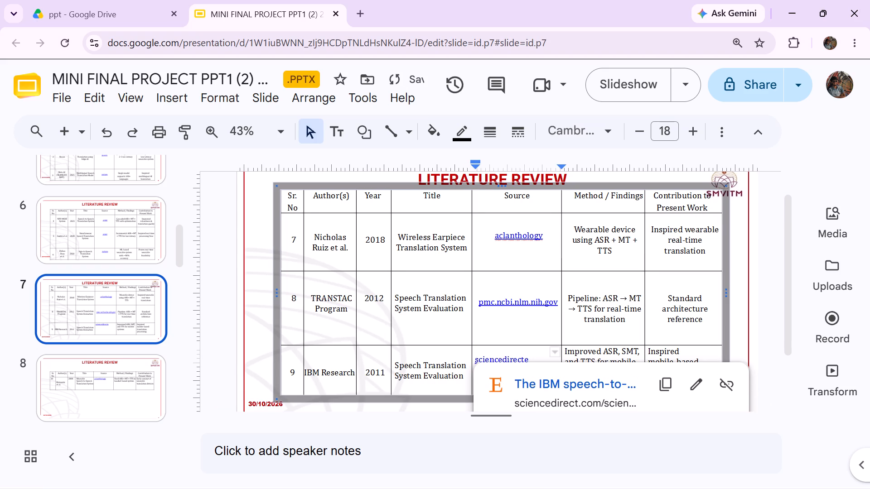
key(Return)
drag(474, 350, 491, 356)
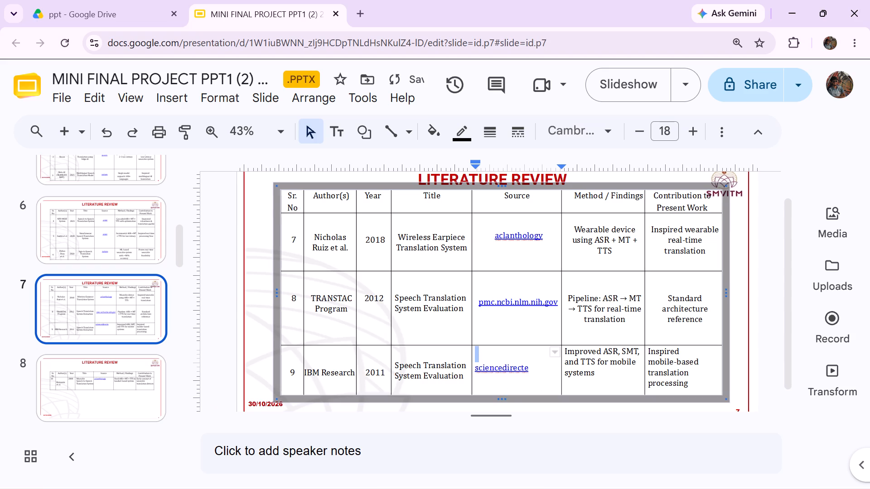
drag(491, 356, 491, 356)
click(491, 356)
drag(530, 372, 489, 374)
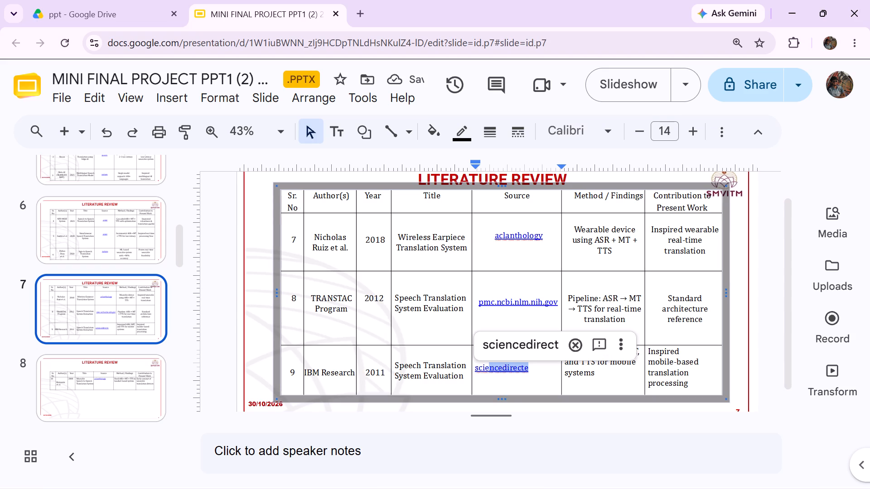
drag(489, 374, 475, 376)
click(726, 120)
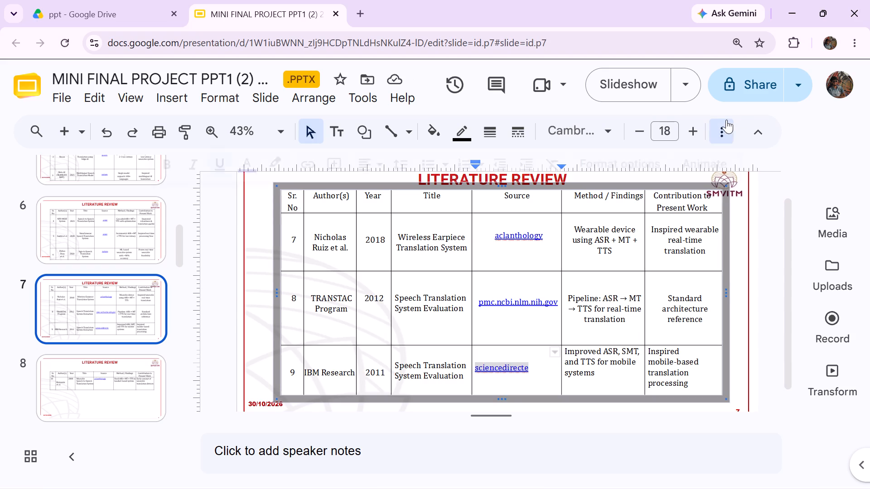
click(366, 157)
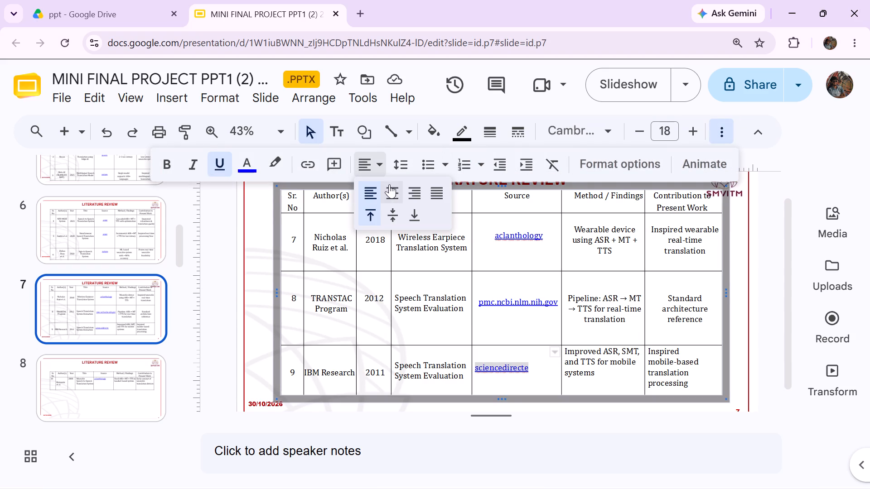
click(391, 186)
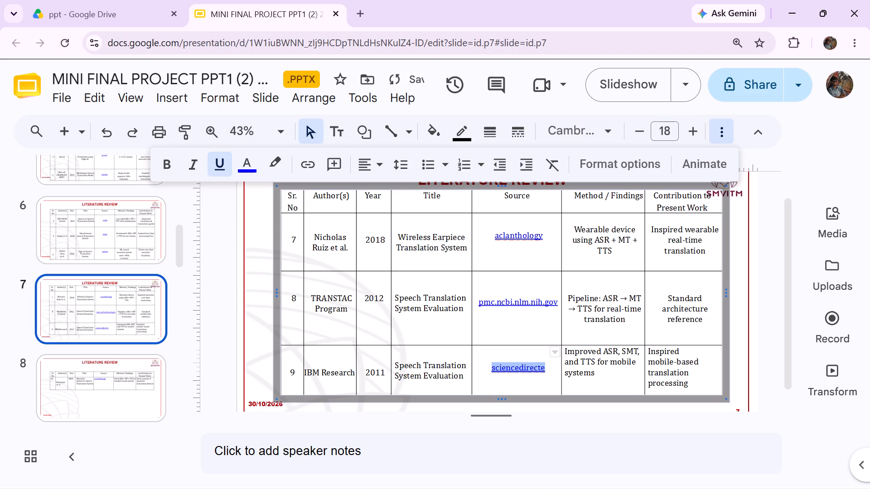
Centre the row 9 title text "Speech Translation System Evaluation" horizontally in its cell.
drag(464, 379, 399, 364)
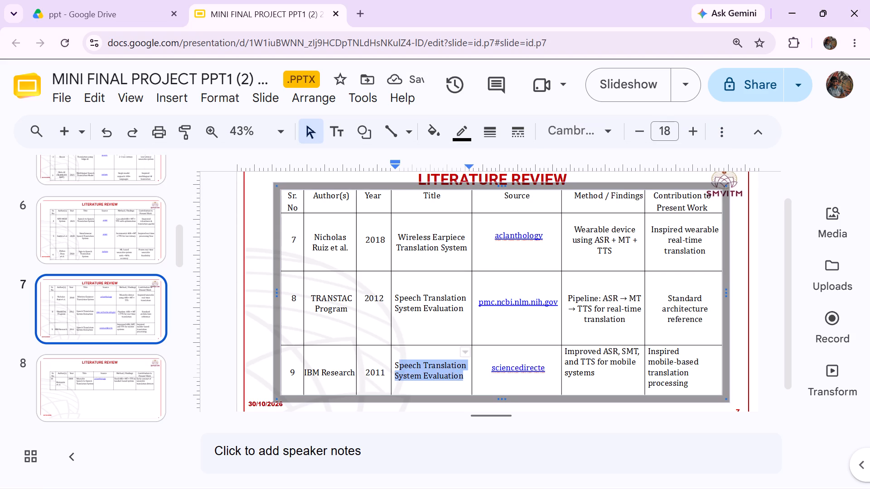
drag(399, 364, 396, 365)
click(715, 124)
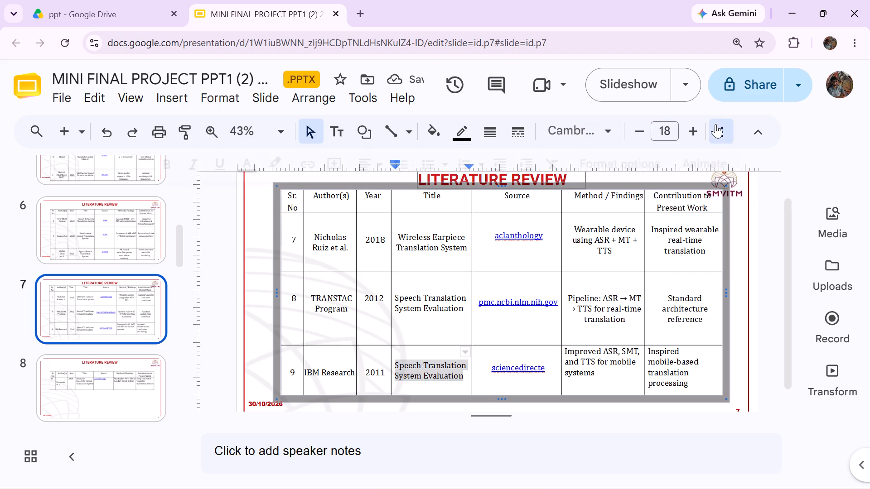
click(383, 168)
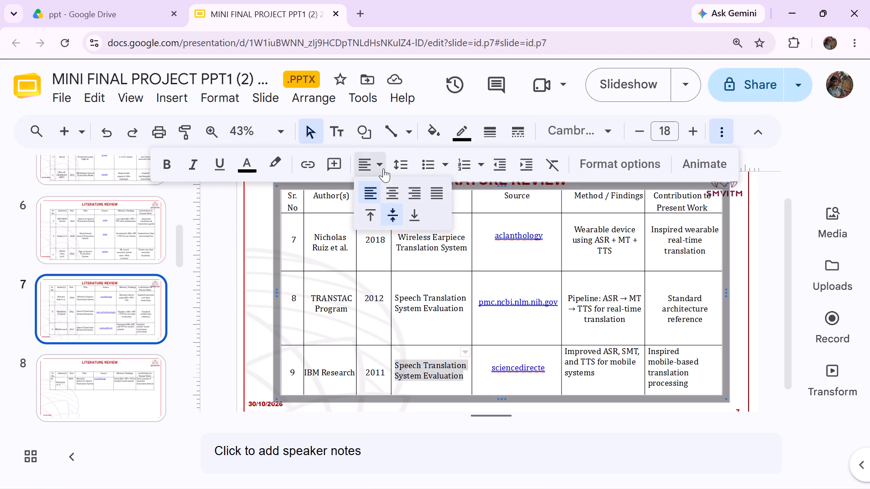
click(395, 188)
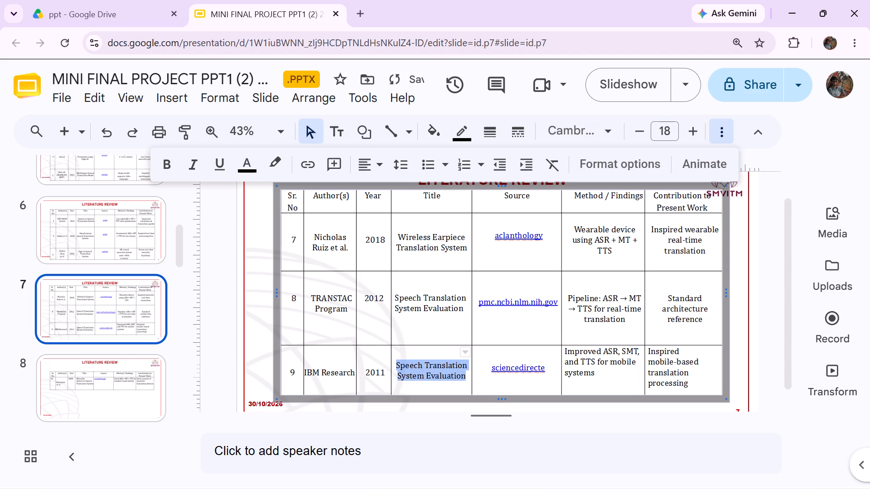
Move the row 9 method text "Improved ASR, SMT, and TTS for mobile systems" down one line and centre it horizontally in its cell.
click(563, 353)
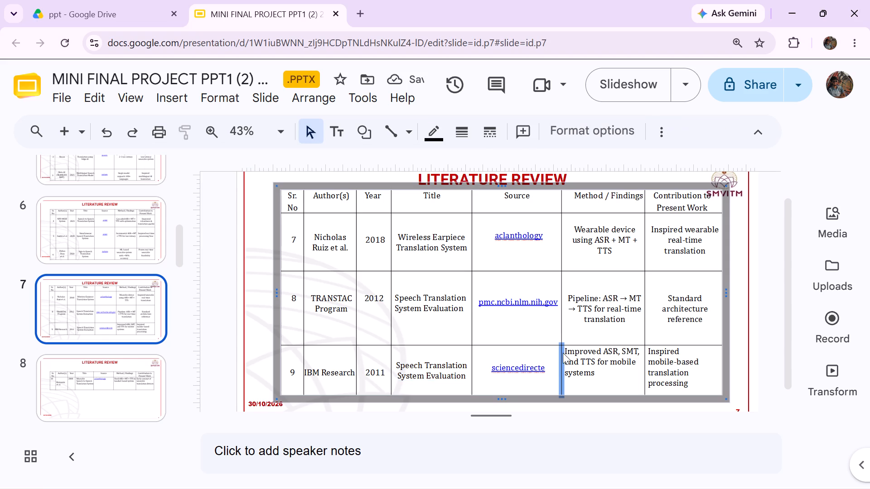
click(573, 352)
key(Left)
key(Left)
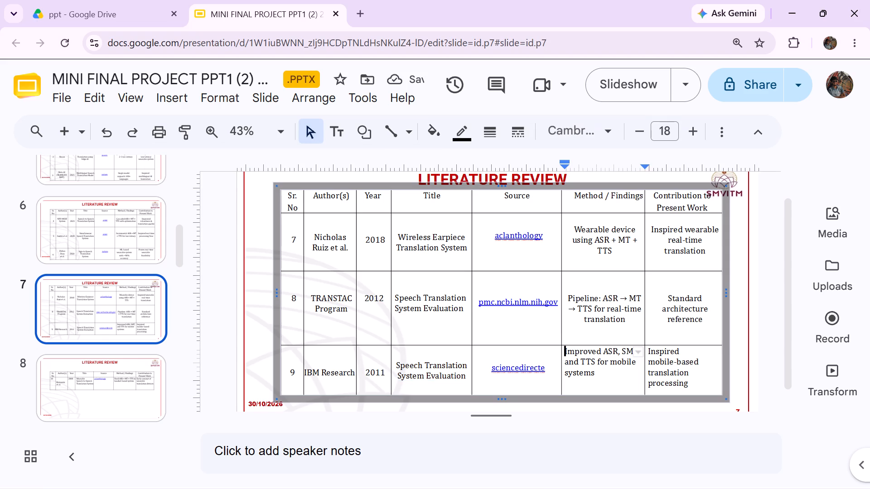
key(Return)
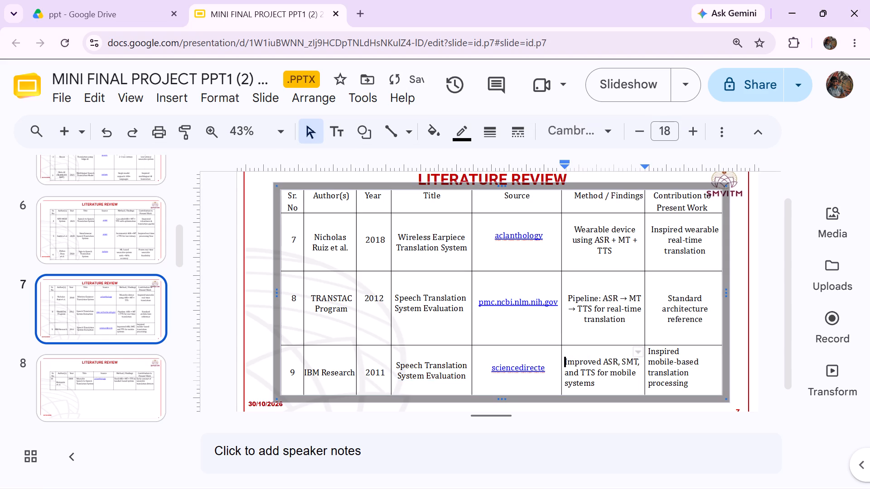
drag(565, 360, 599, 383)
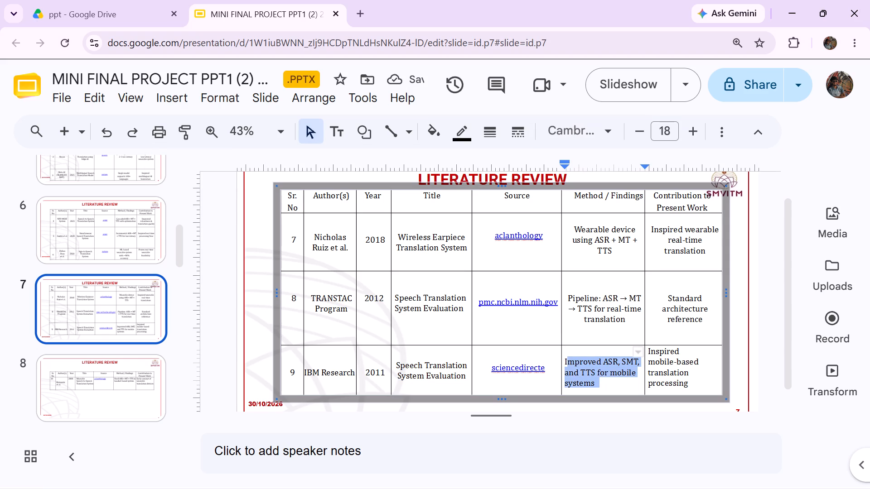
click(715, 122)
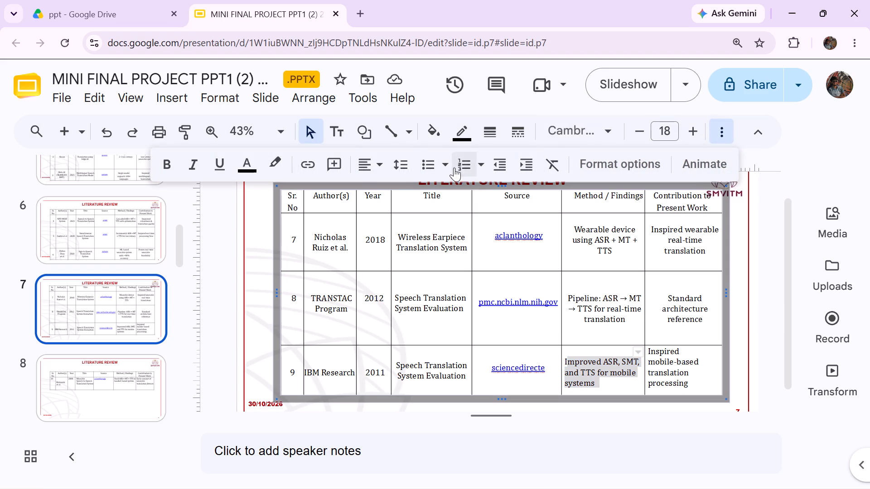
click(358, 161)
click(396, 193)
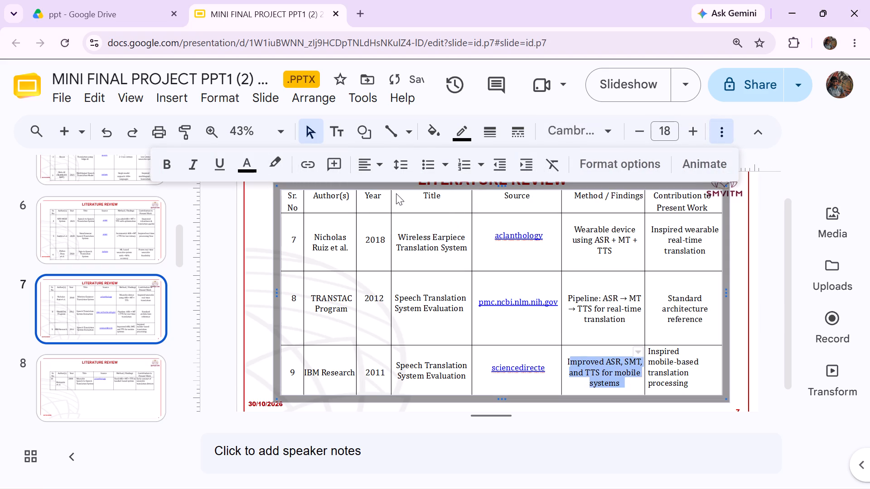
Move the row 9 contribution text "Inspired mobile-based translation processing" down one line and centre it horizontally in its cell.
click(647, 352)
key(Return)
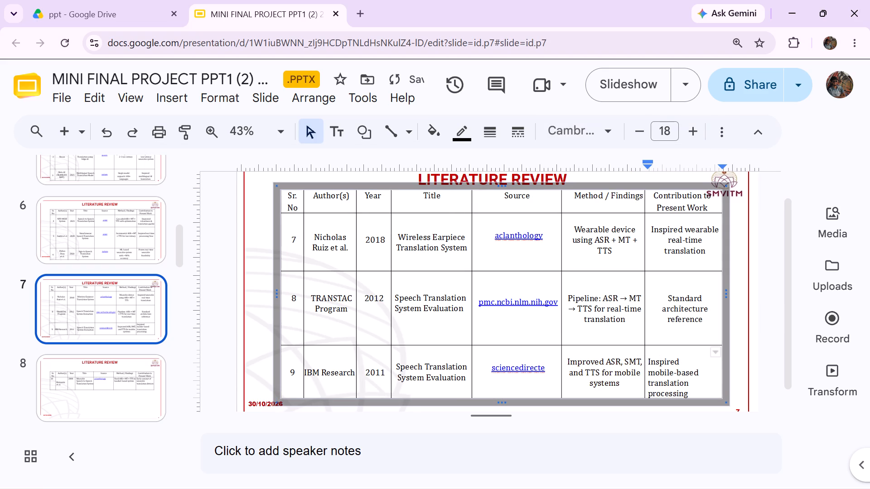
drag(649, 360, 693, 393)
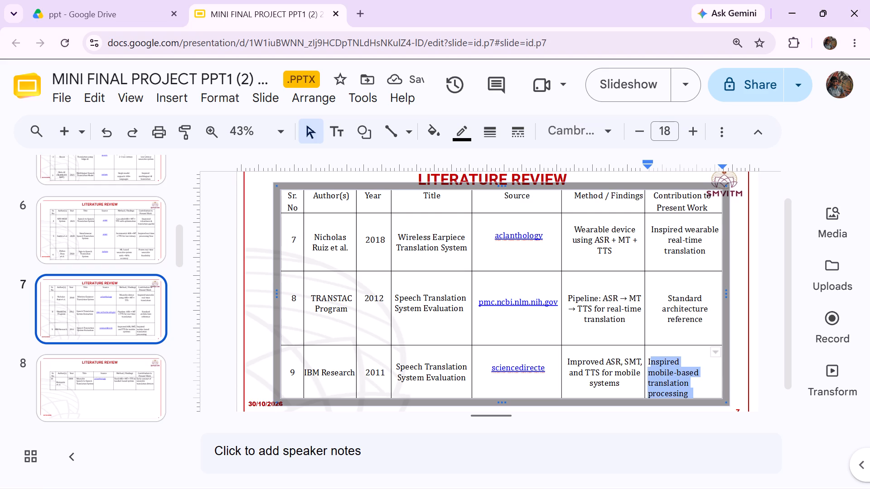
drag(693, 393, 693, 395)
click(719, 133)
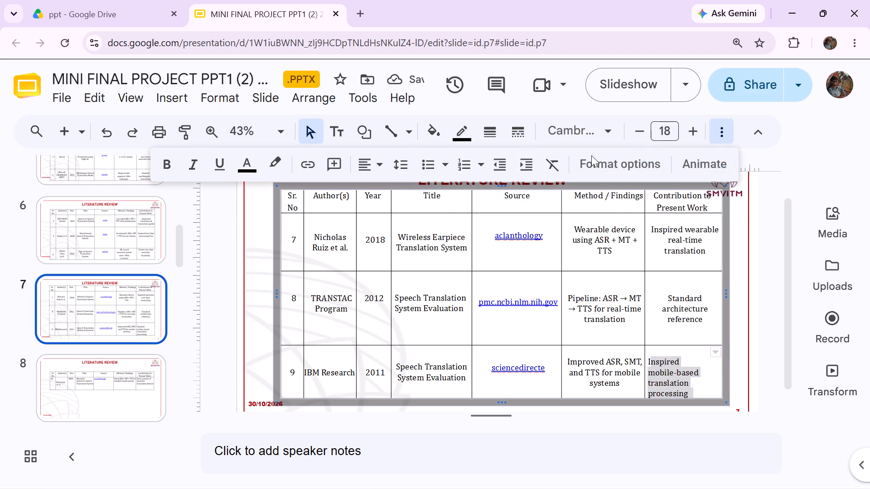
click(371, 157)
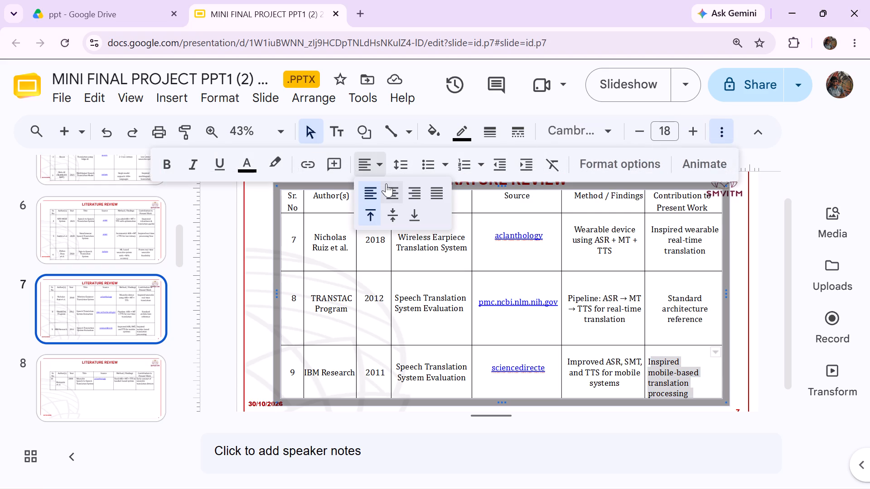
click(386, 183)
click(452, 361)
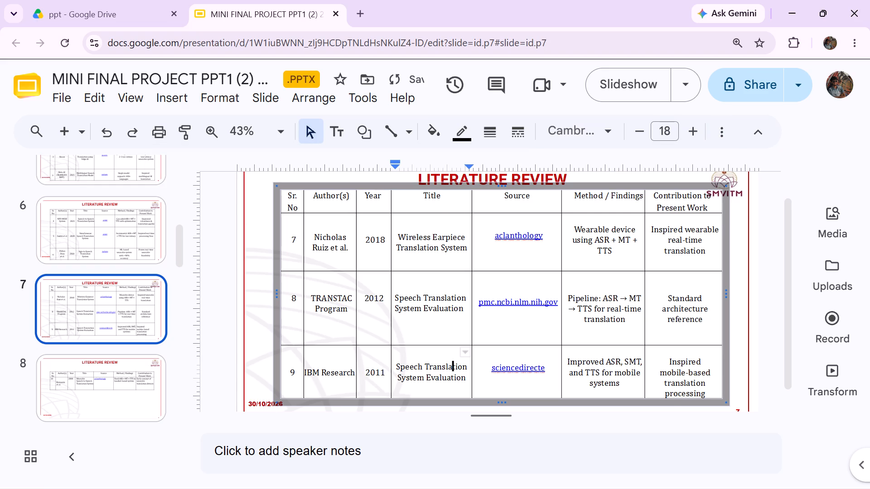
drag(783, 287, 783, 302)
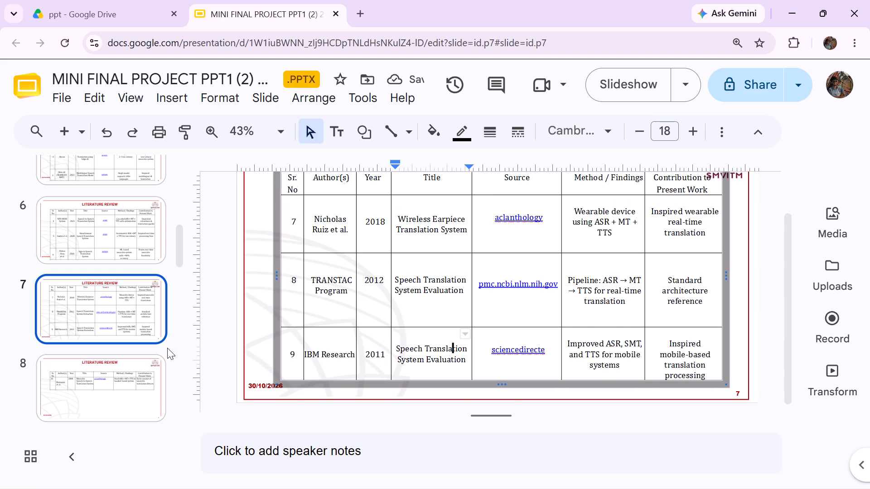
On slide 8, move the serial number 10 down two lines and centre it horizontally in its cell.
click(140, 369)
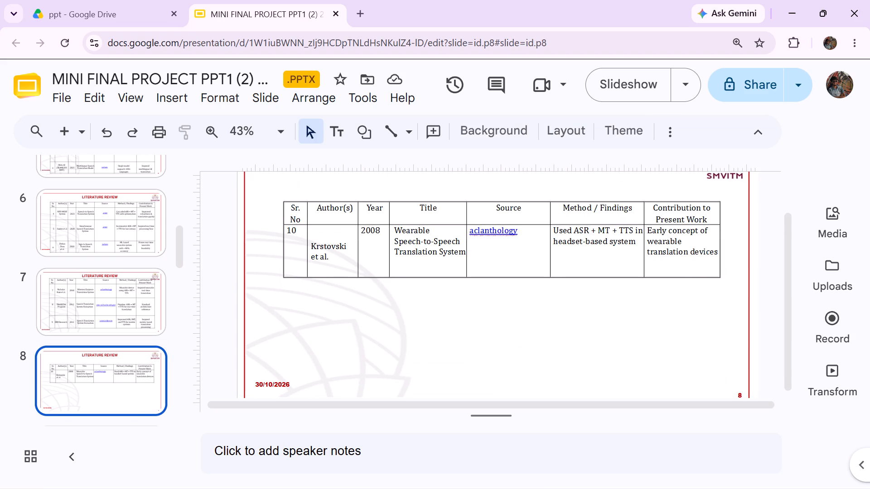
click(288, 232)
key(Left)
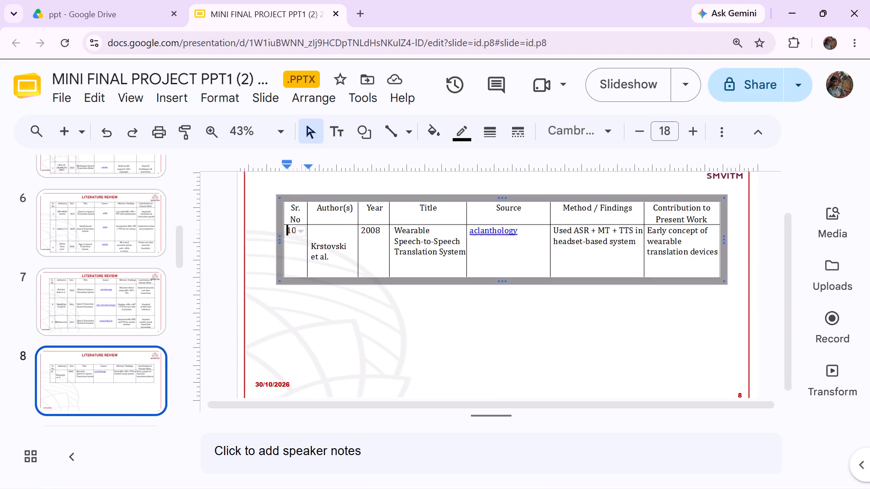
key(Return)
key(Return)
drag(288, 250, 299, 250)
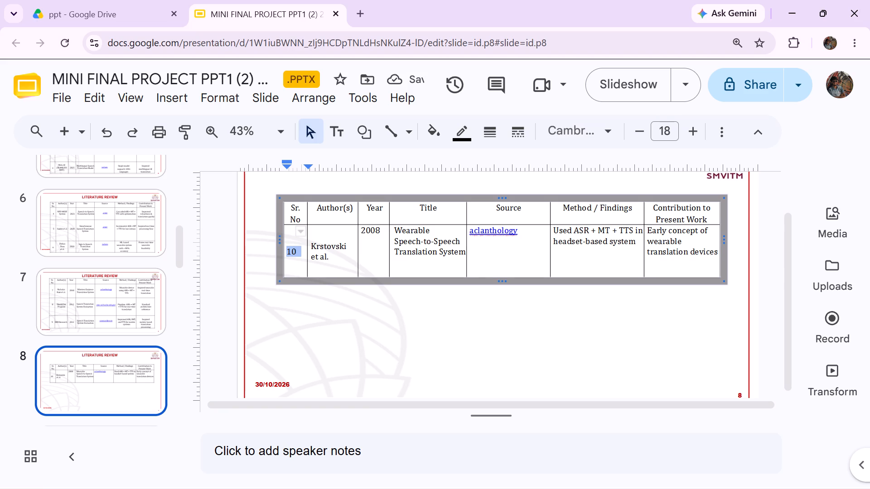
click(720, 129)
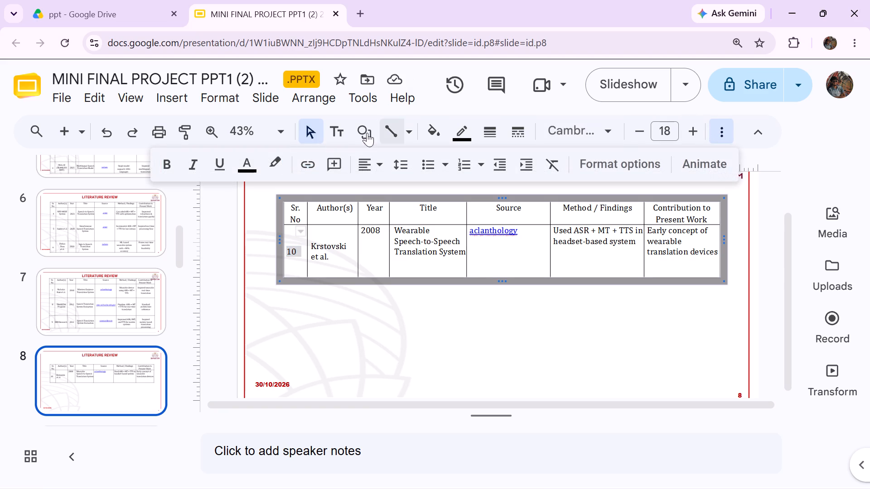
click(363, 162)
click(386, 189)
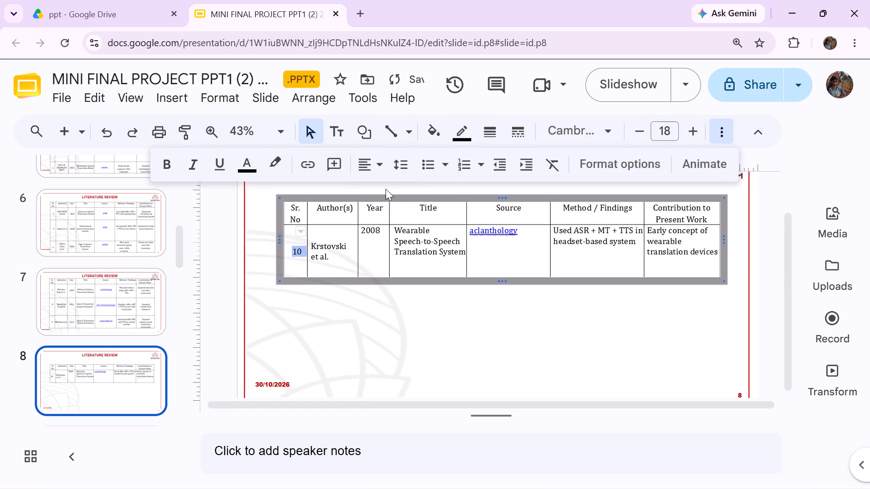
Centre the row 10 author text horizontally in its cell.
drag(310, 246, 330, 259)
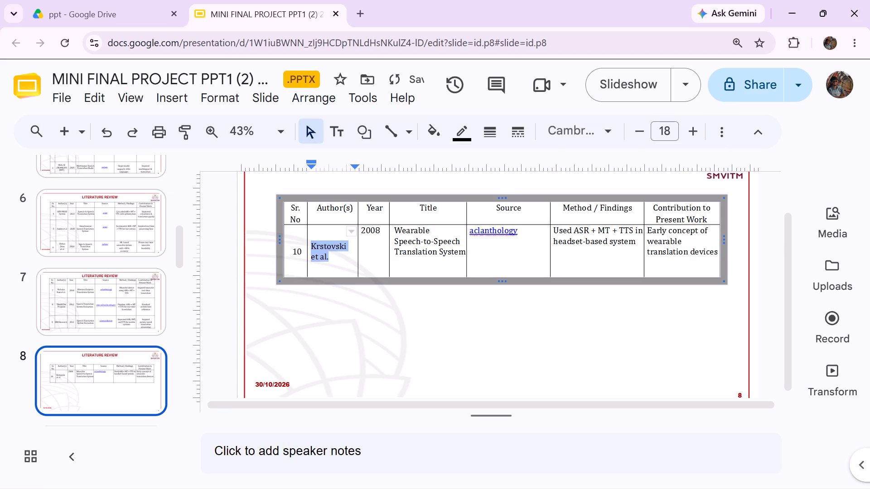
drag(330, 259, 330, 260)
click(714, 127)
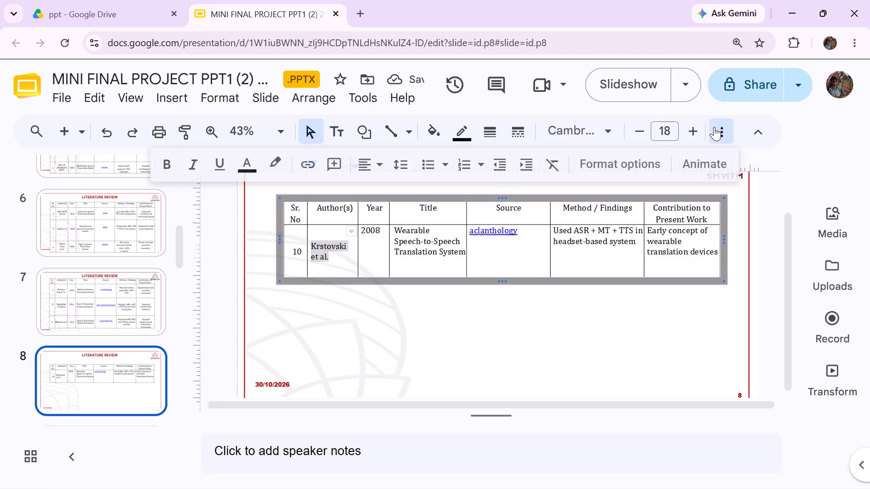
drag(376, 168, 391, 186)
click(391, 186)
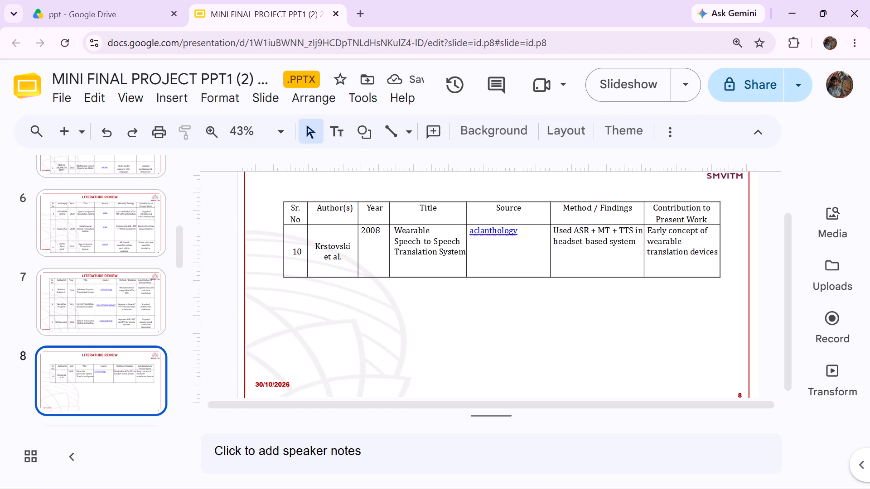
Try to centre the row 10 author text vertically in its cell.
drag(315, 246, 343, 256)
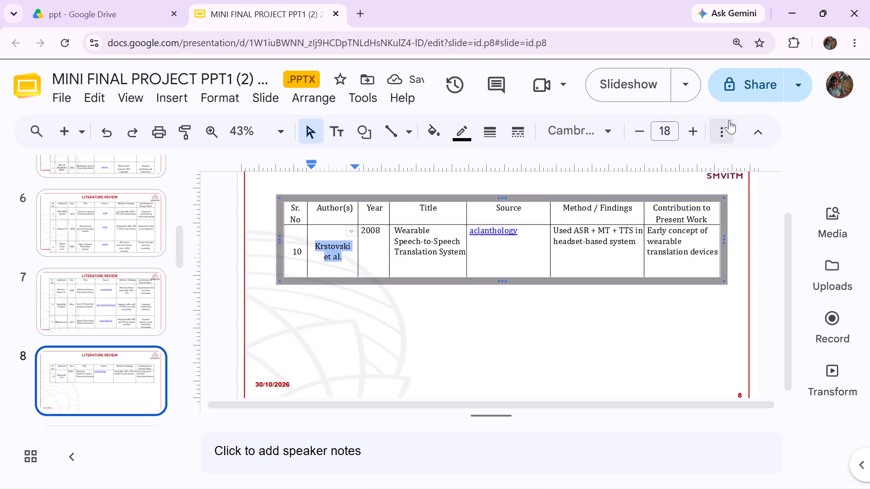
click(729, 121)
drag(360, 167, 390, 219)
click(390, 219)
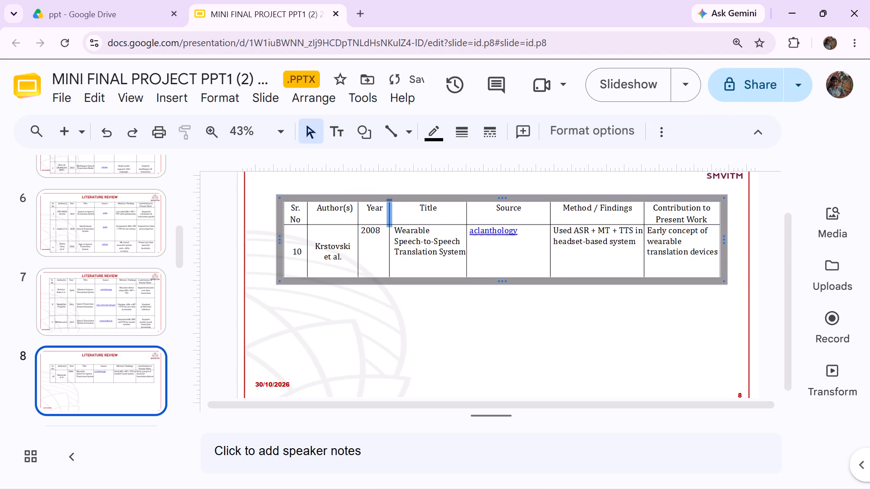
Move the row 10 year 2008 down two lines and centre it horizontally in its cell.
click(362, 230)
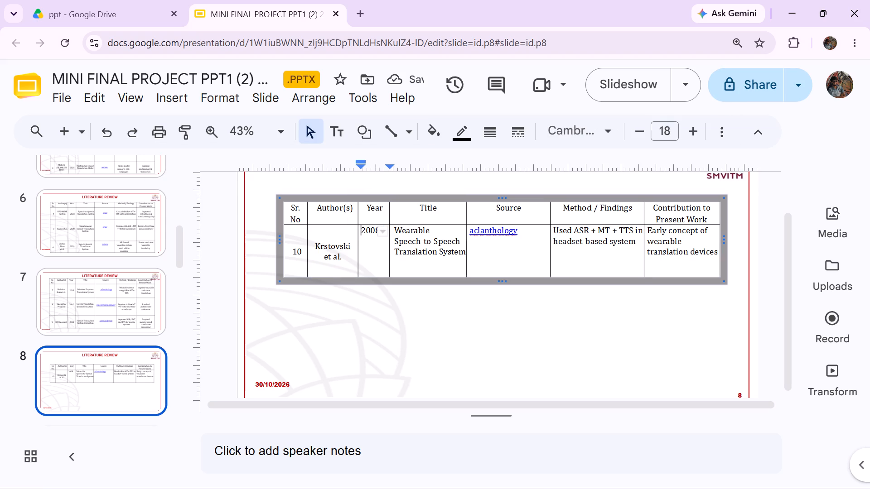
key(Return)
key(Return)
double_click(359, 249)
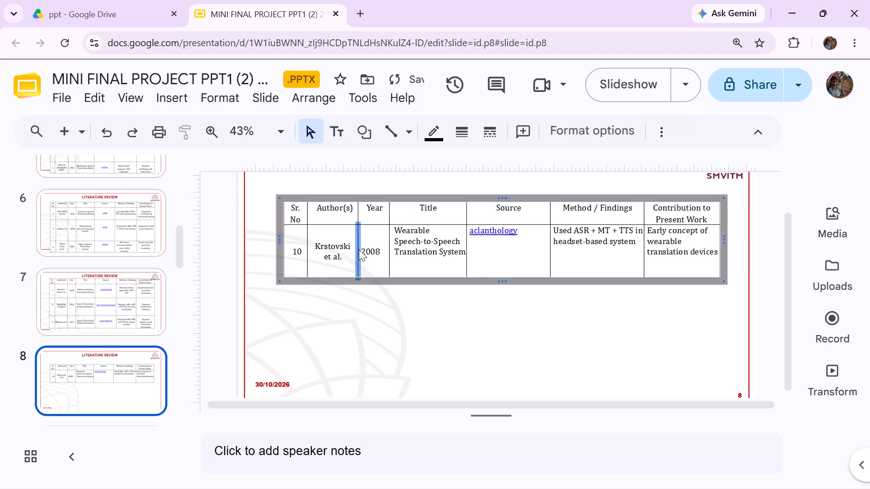
click(366, 249)
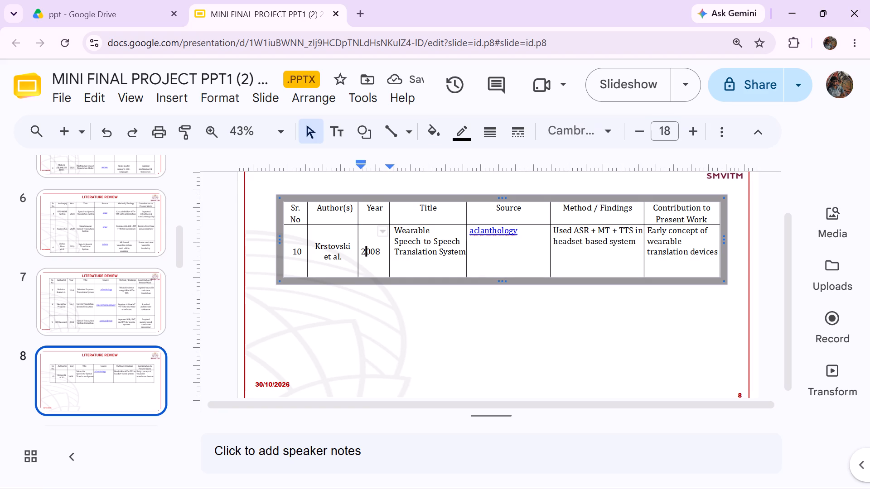
click(361, 250)
drag(361, 250, 383, 248)
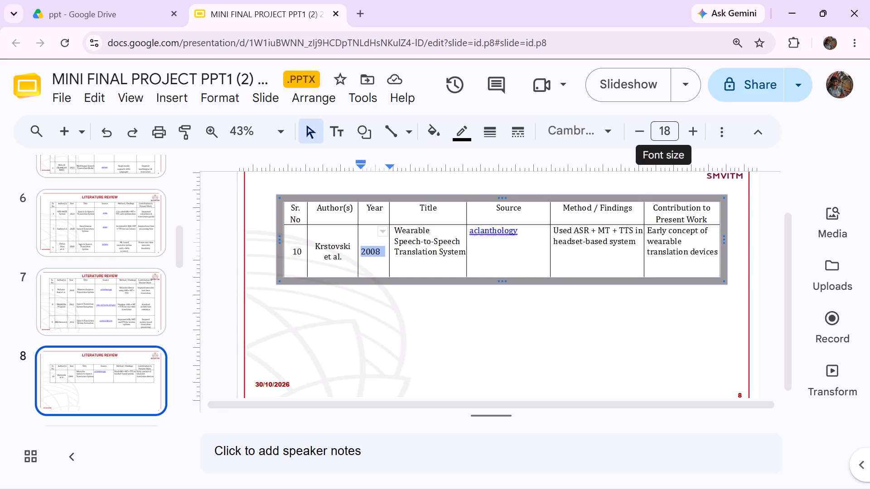
click(717, 130)
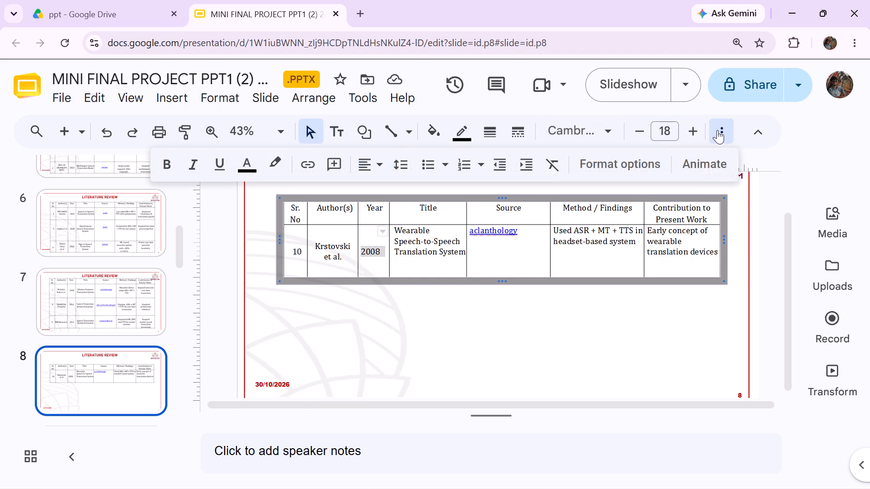
click(368, 163)
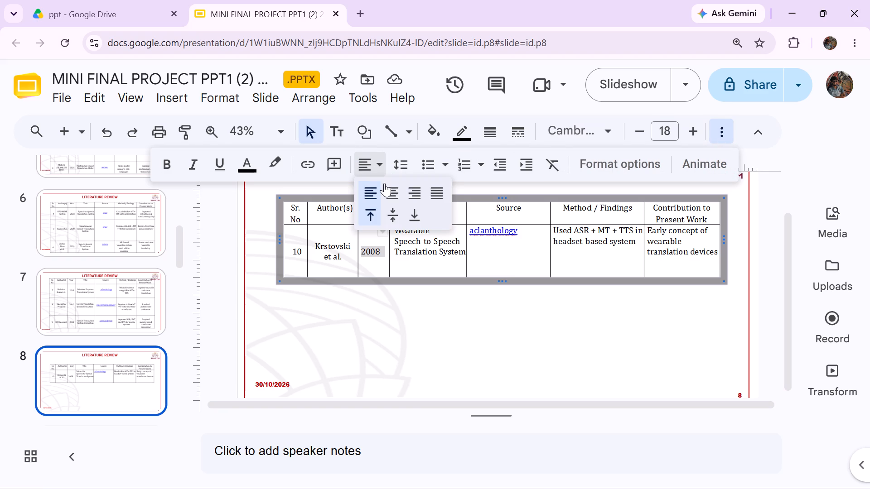
click(390, 189)
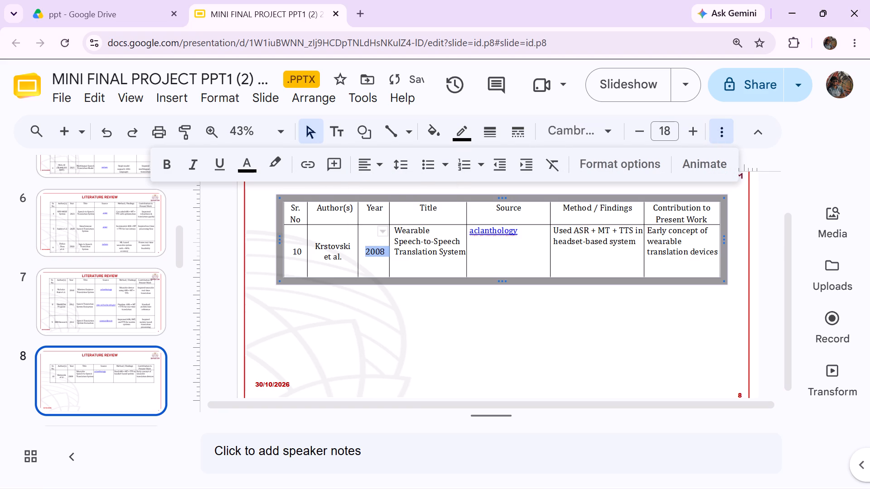
Move the row 10 title text in slide 8's table down one line and centre it horizontally in its cell.
click(398, 231)
key(Left)
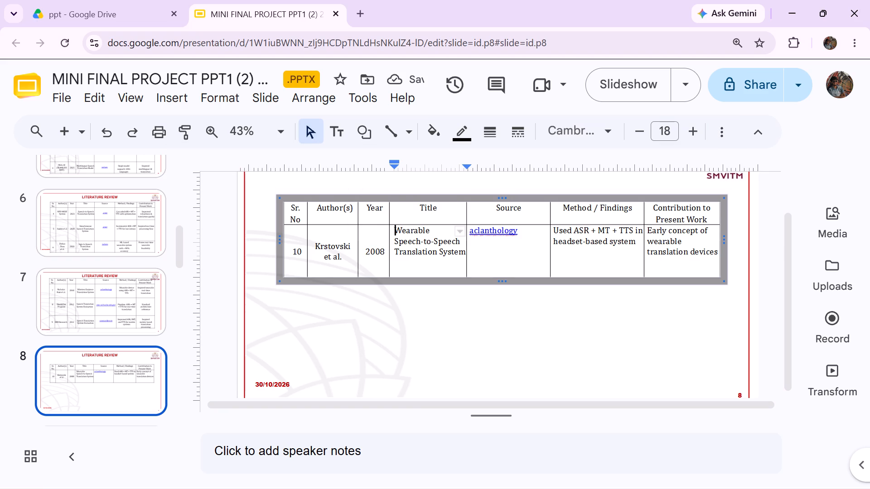
key(Return)
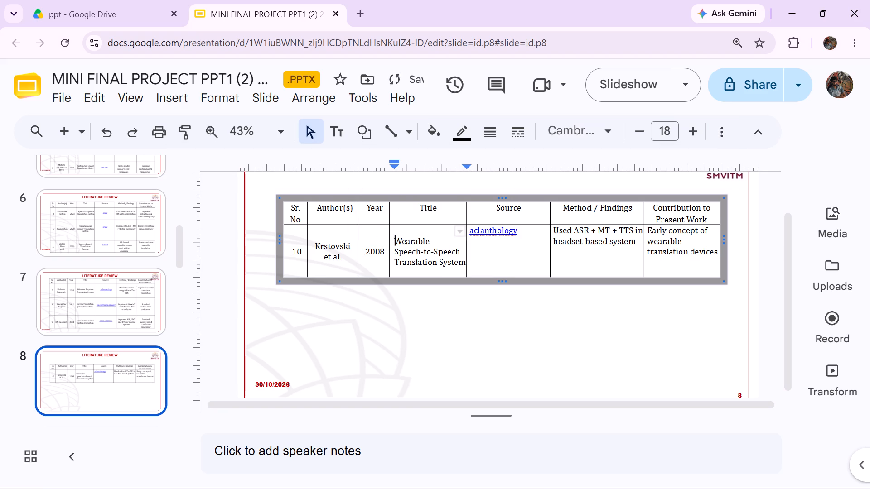
drag(395, 240, 463, 268)
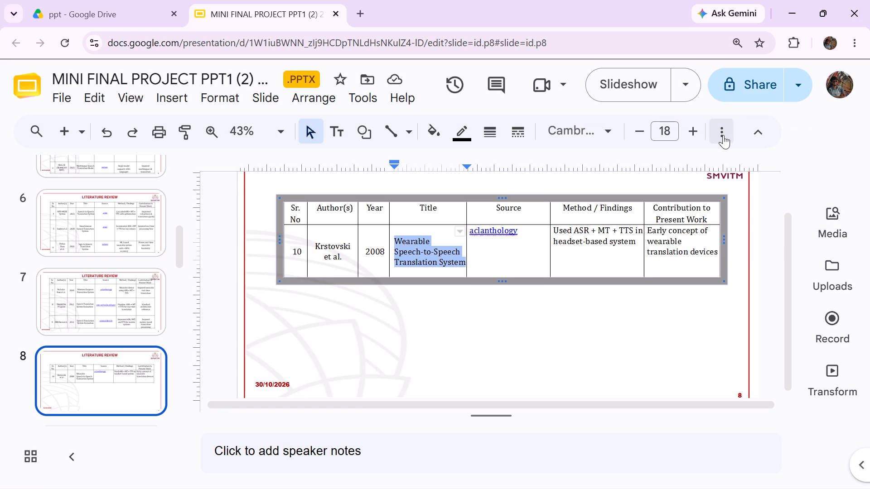
click(723, 135)
click(374, 163)
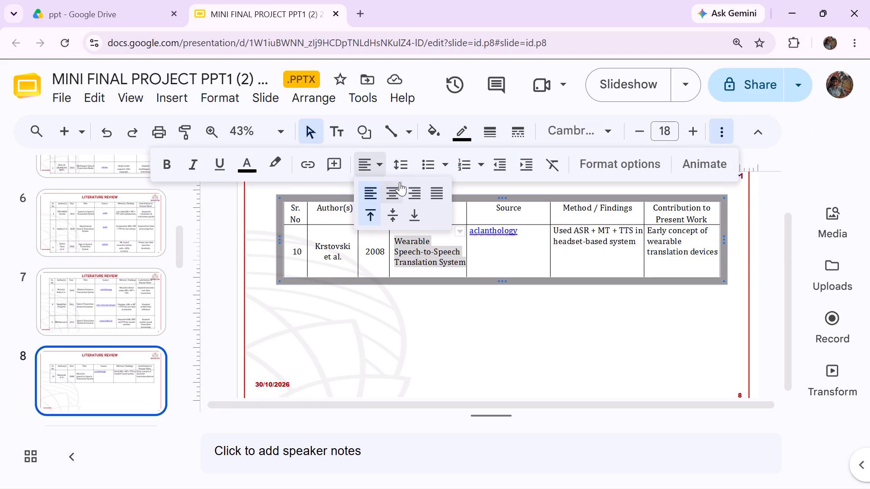
click(398, 188)
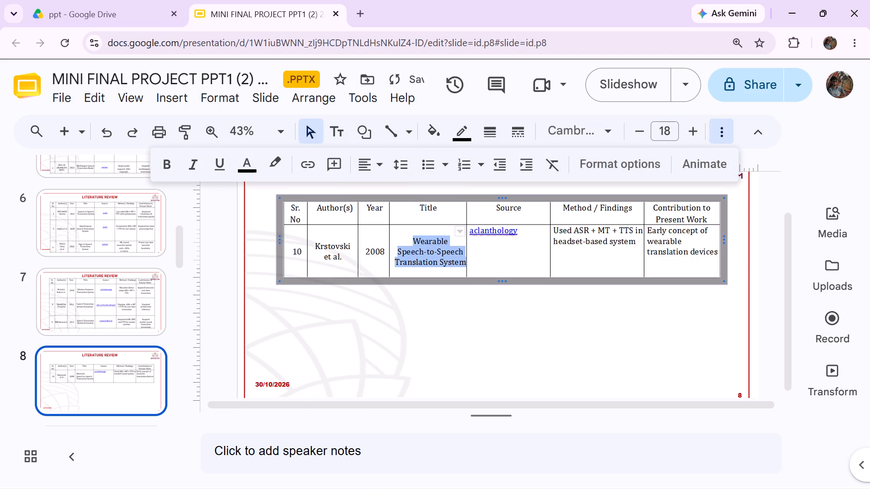
Move the row 10 aclanthology source link down two lines and centre it horizontally in its cell.
click(469, 231)
key(Return)
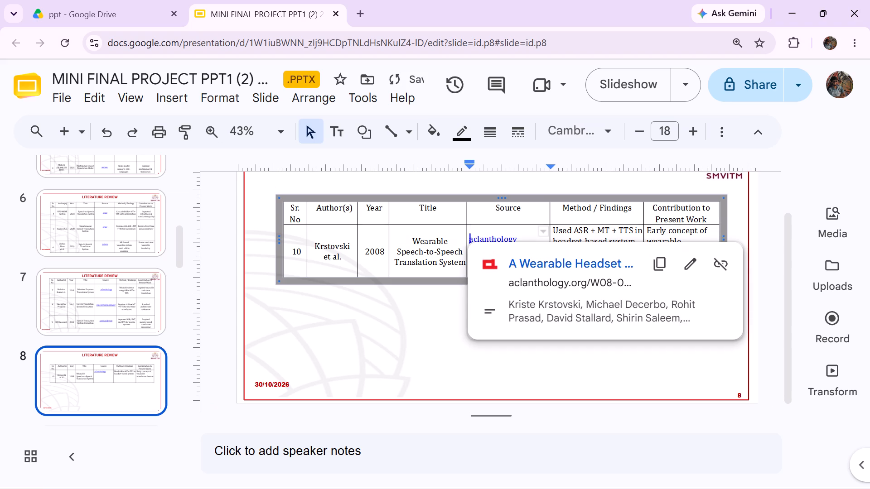
key(Return)
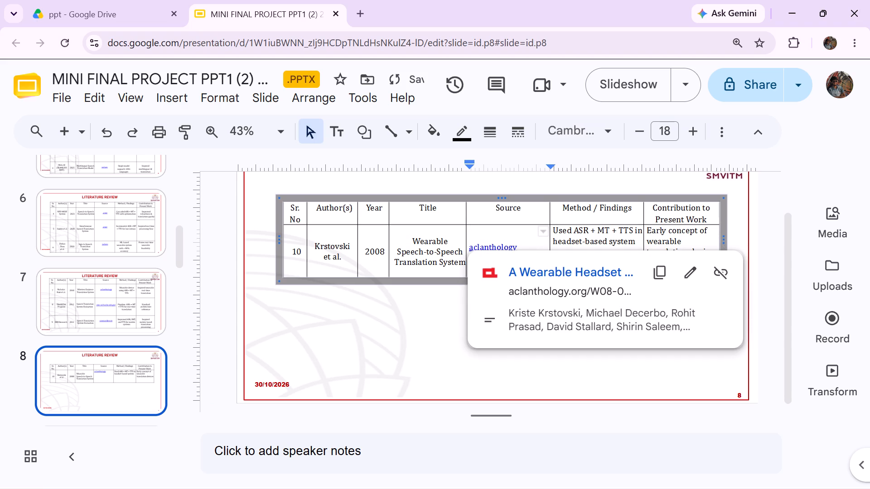
drag(469, 248, 519, 247)
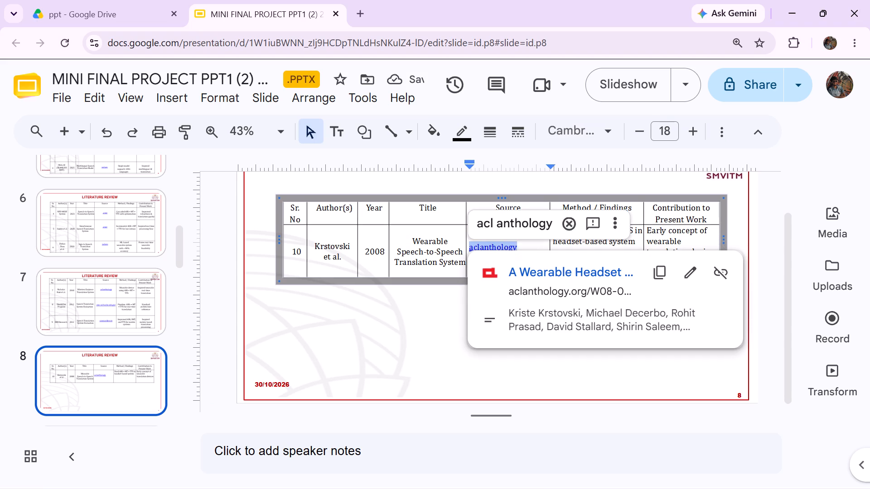
drag(519, 247, 520, 246)
click(710, 139)
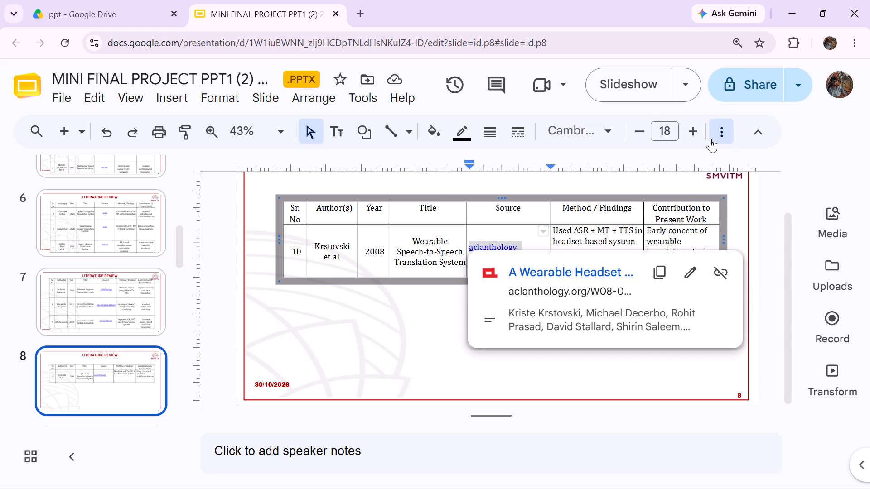
drag(367, 164, 394, 194)
click(394, 194)
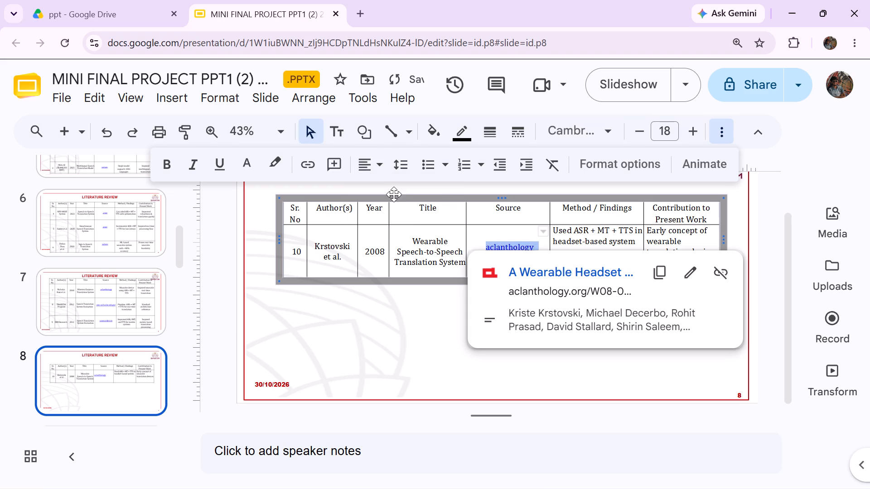
Move the row 10 Method / Findings text down one line and centre it horizontally in its cell.
click(554, 228)
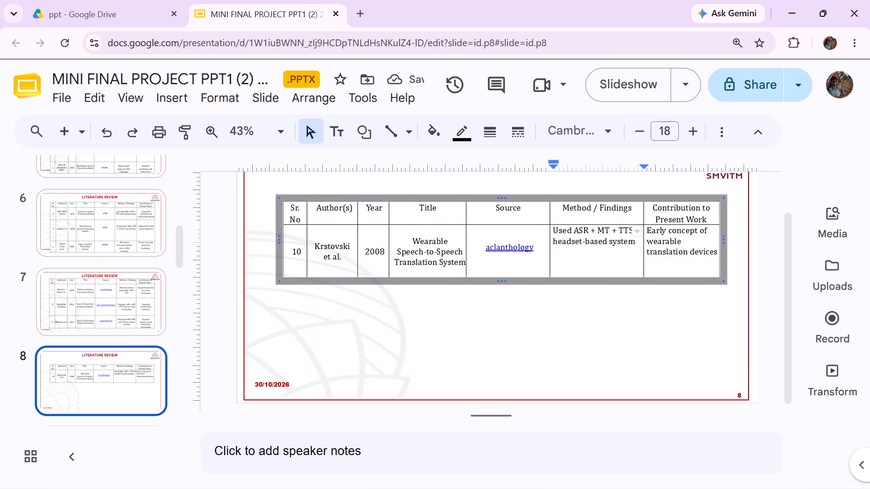
key(Return)
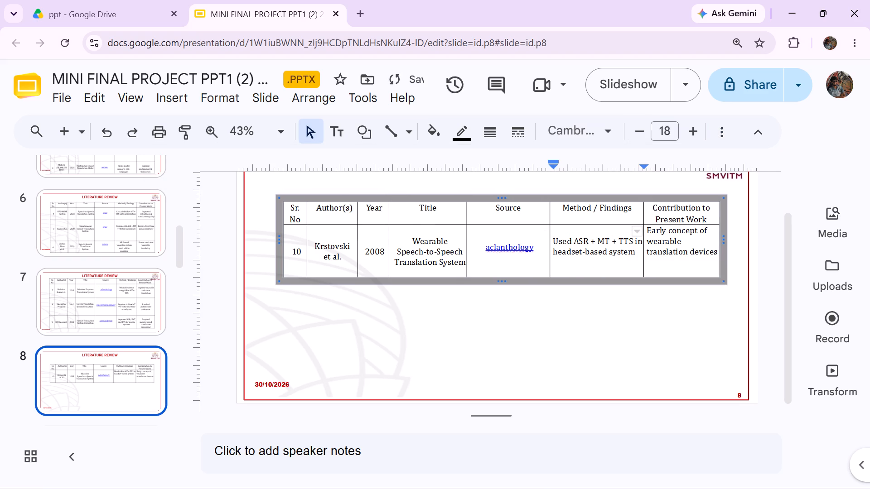
drag(554, 239, 666, 245)
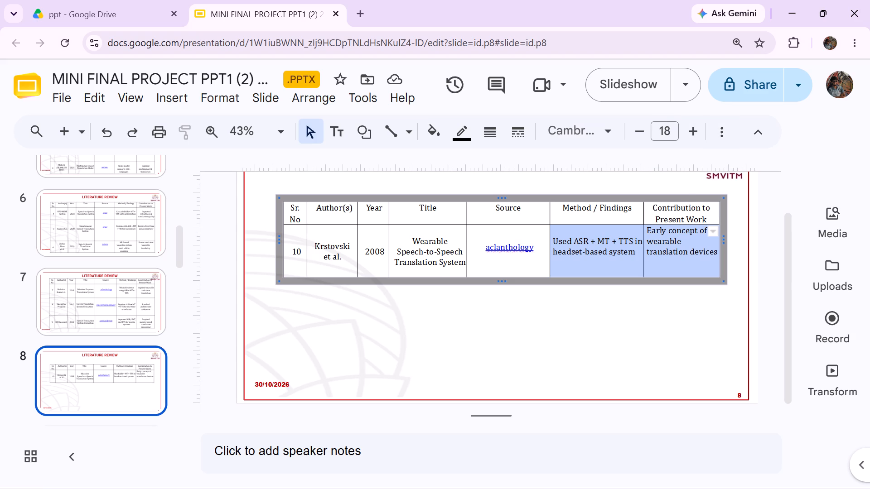
drag(635, 254, 592, 247)
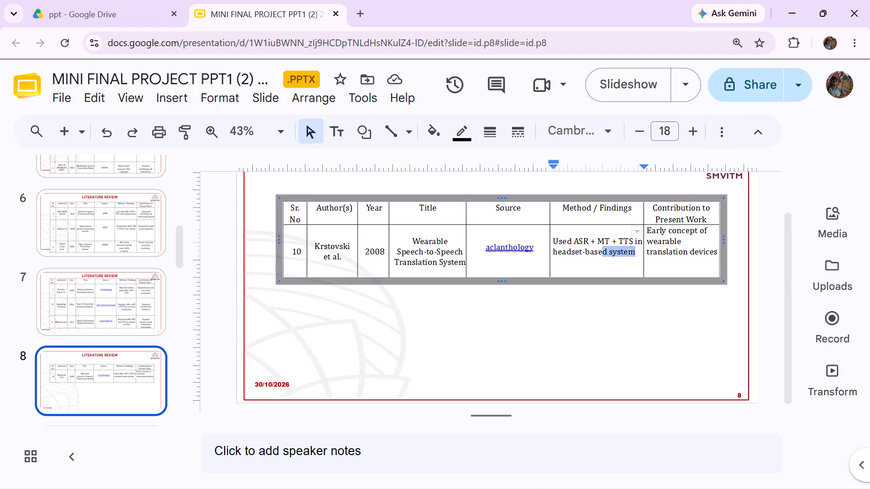
drag(592, 247, 555, 237)
click(725, 134)
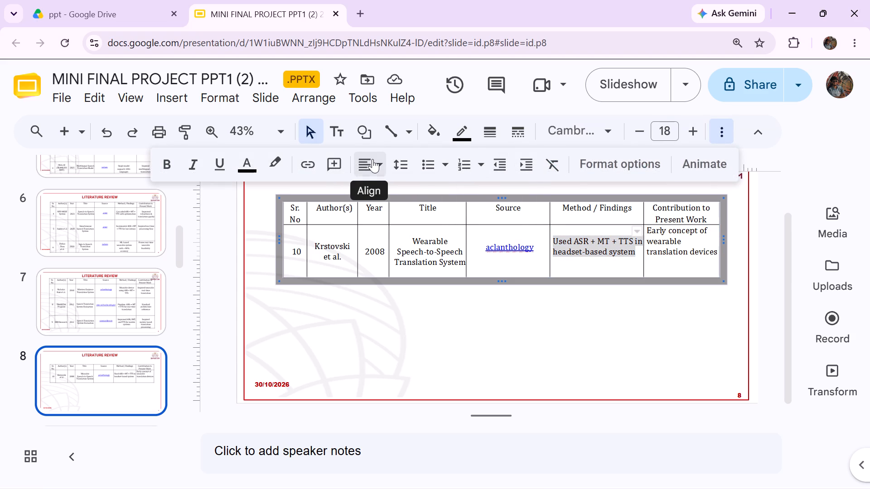
click(372, 159)
click(392, 196)
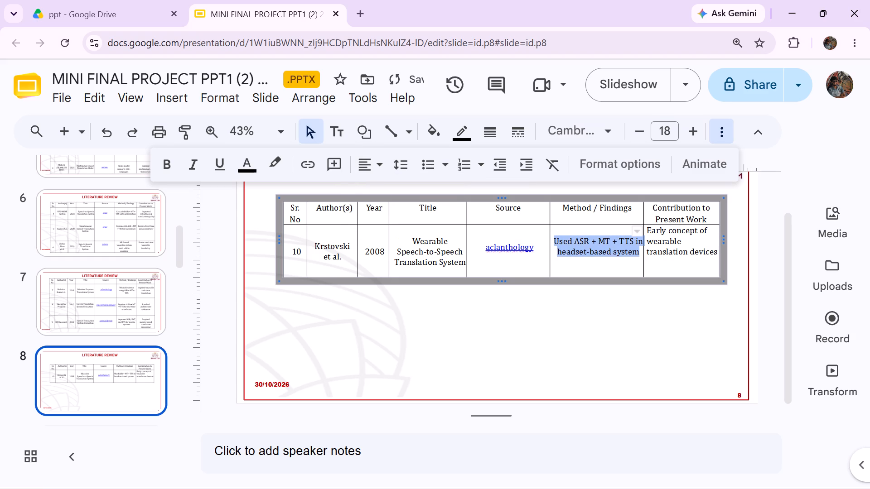
Move the row 10 Contribution to Present Work text down one line and centre it horizontally in its cell.
click(647, 232)
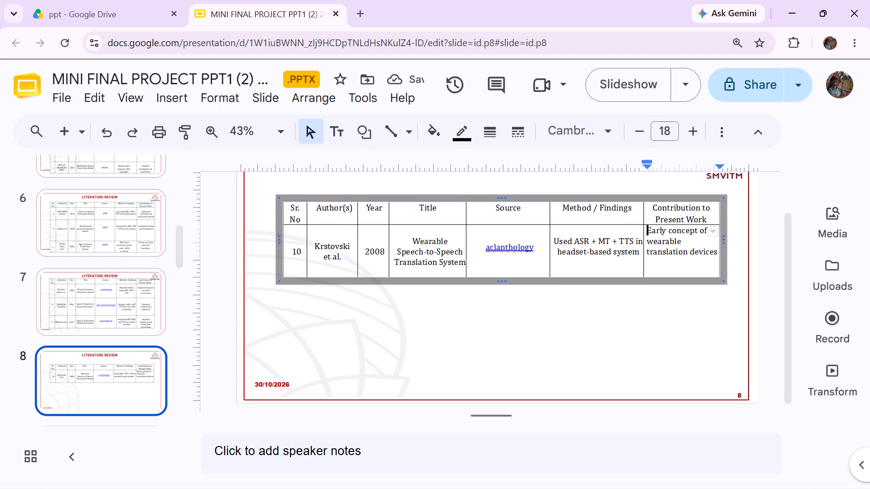
key(Return)
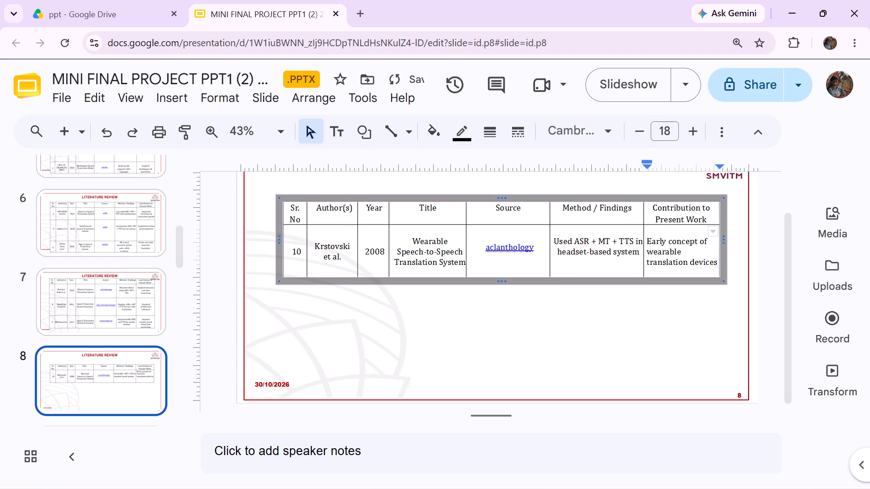
drag(648, 240, 717, 263)
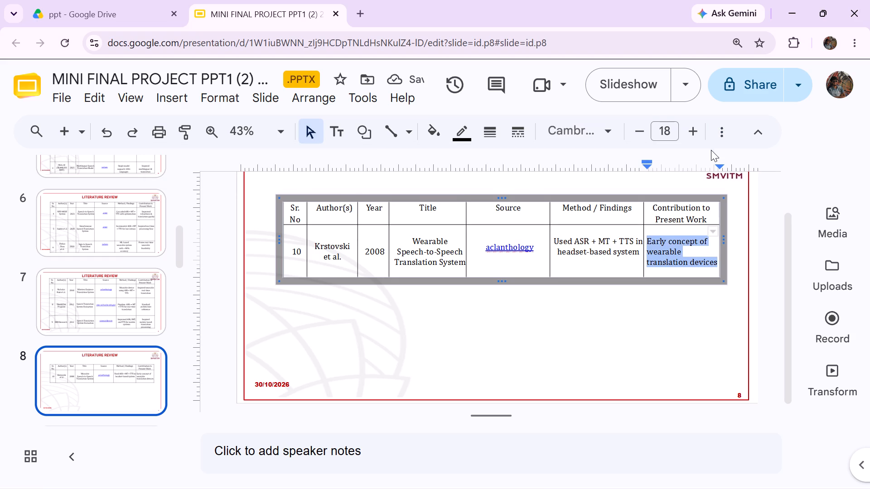
click(715, 136)
click(367, 167)
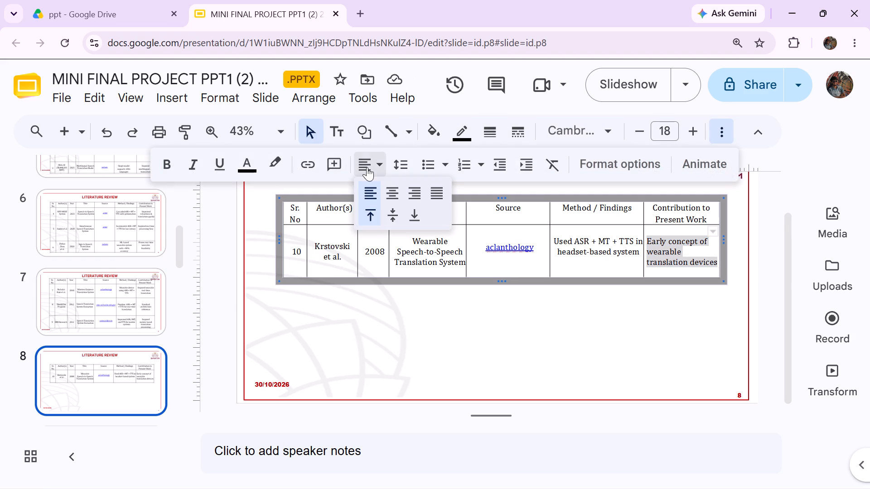
click(387, 187)
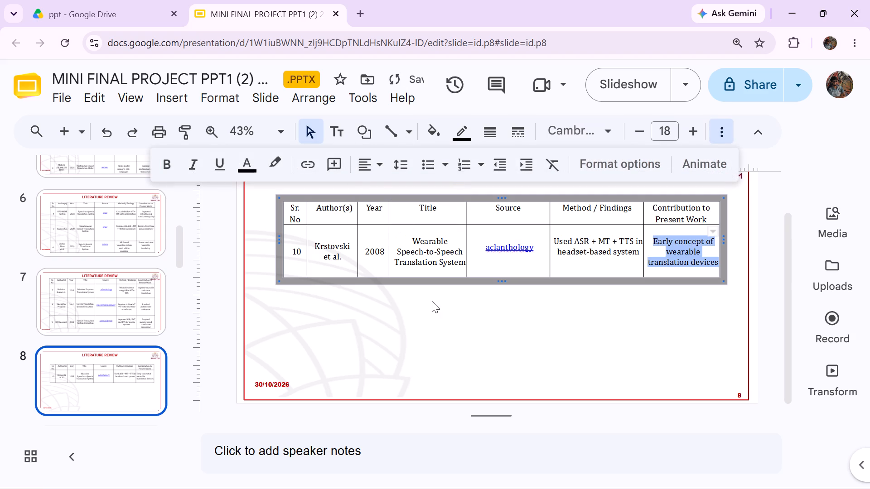
click(406, 360)
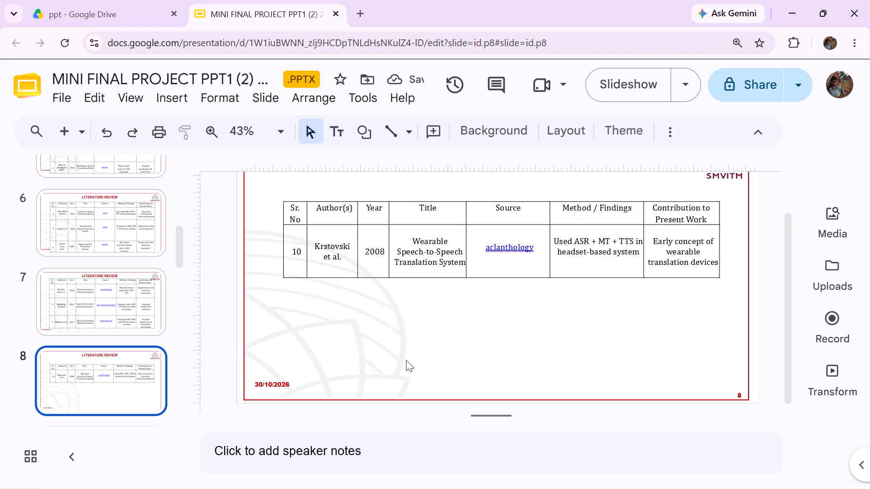
Insert a new slide directly after slide 15, Progress Done So Far.
drag(178, 250, 194, 305)
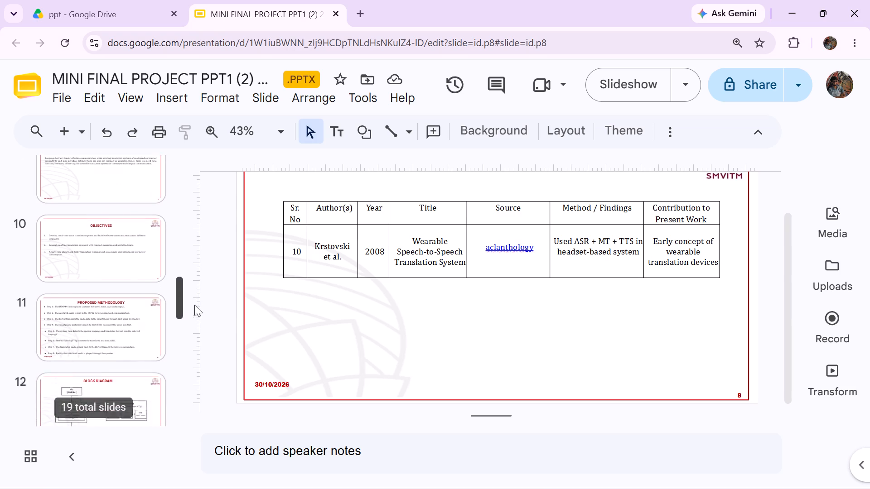
drag(194, 305, 217, 384)
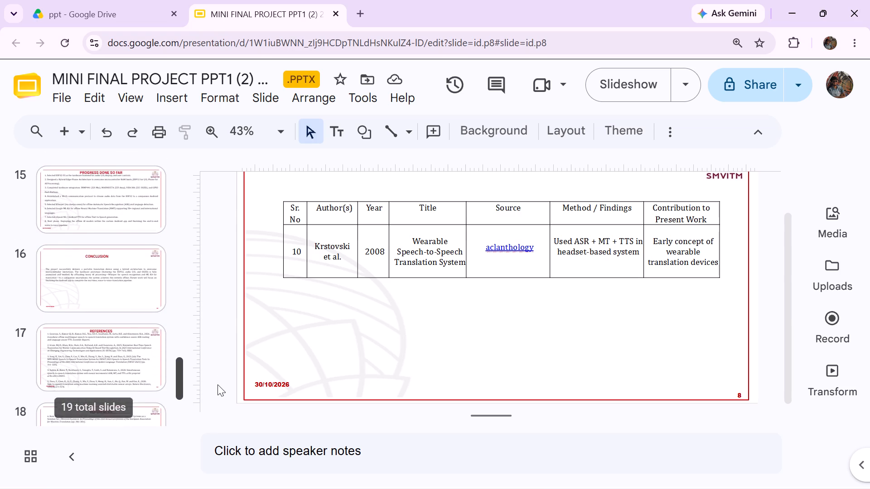
drag(217, 384, 231, 410)
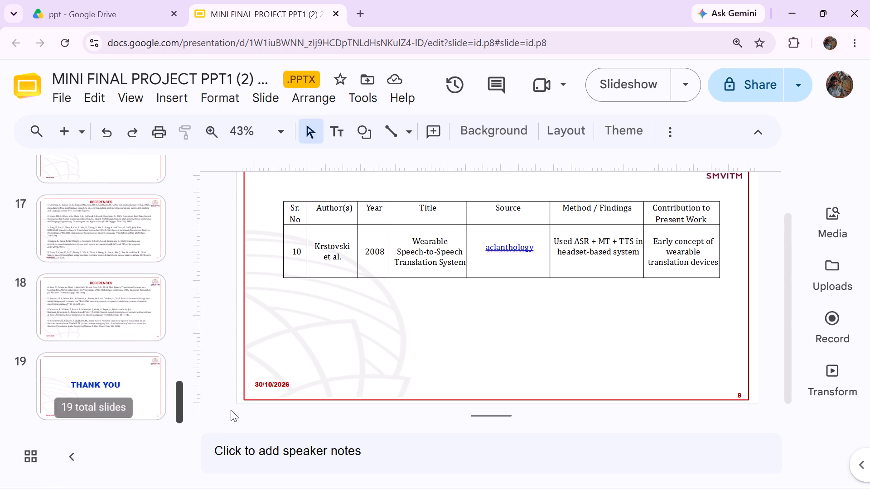
drag(231, 410, 233, 368)
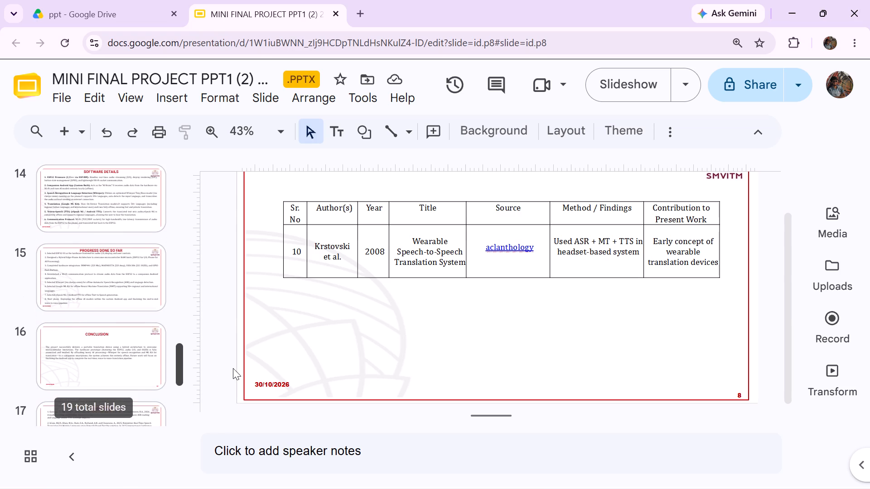
drag(233, 368, 235, 356)
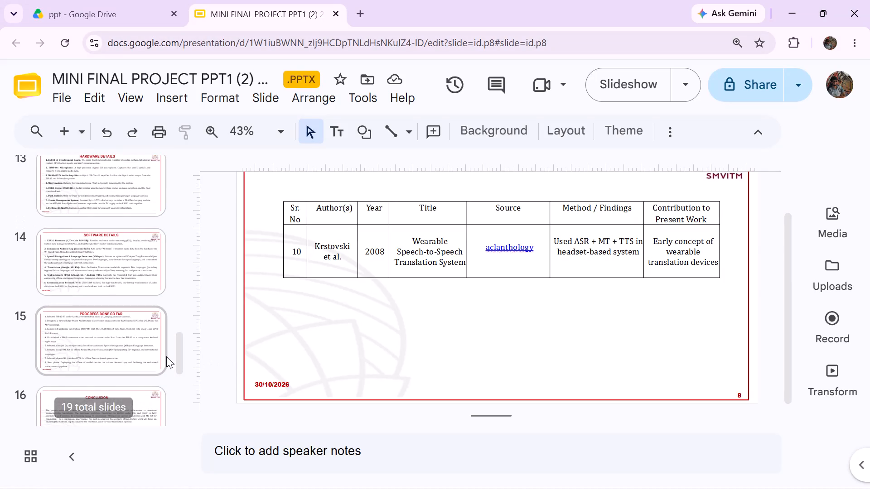
click(152, 356)
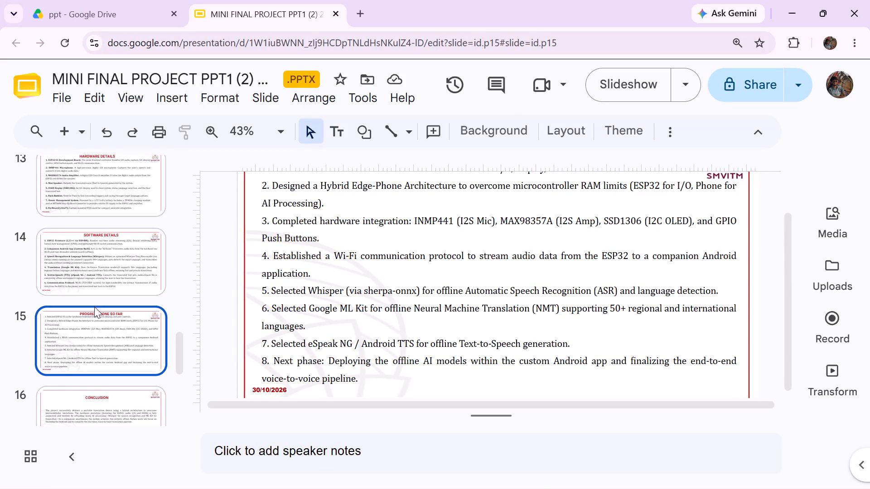
click(66, 131)
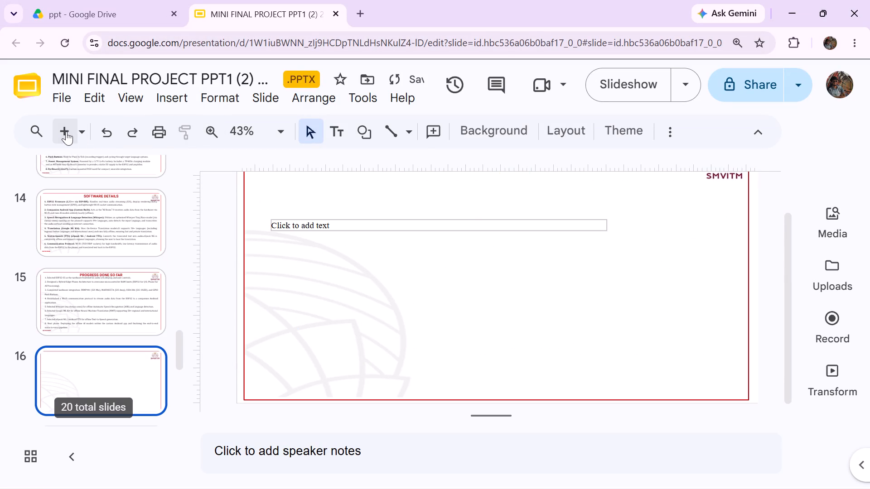
Copy the heading PROGRESS DONE SO FAR from slide 15 into the title placeholder of the new slide 16.
click(126, 297)
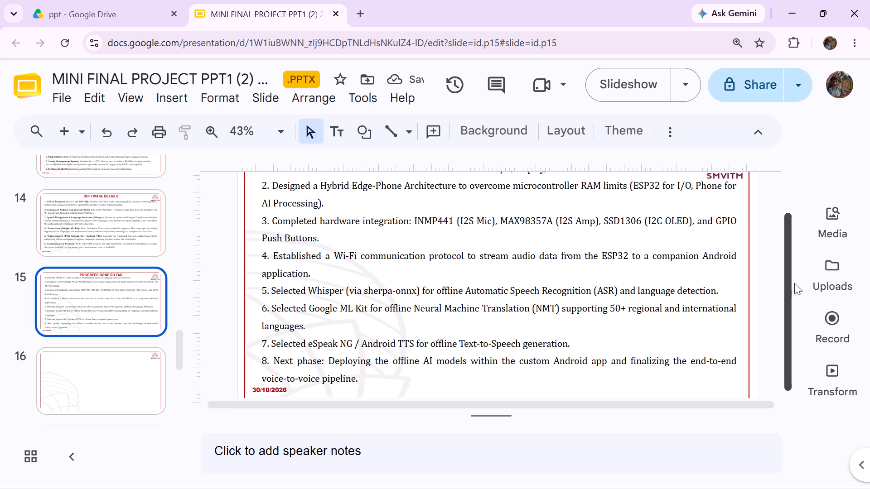
drag(791, 289, 791, 256)
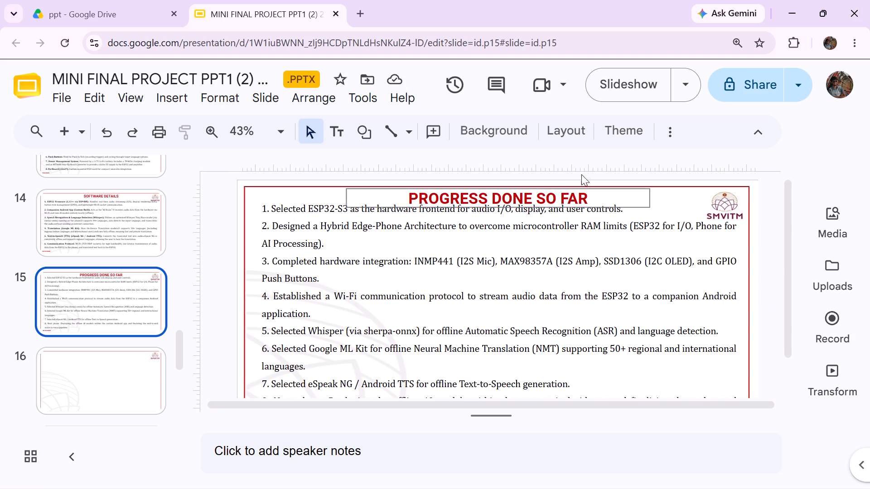
drag(587, 196, 418, 196)
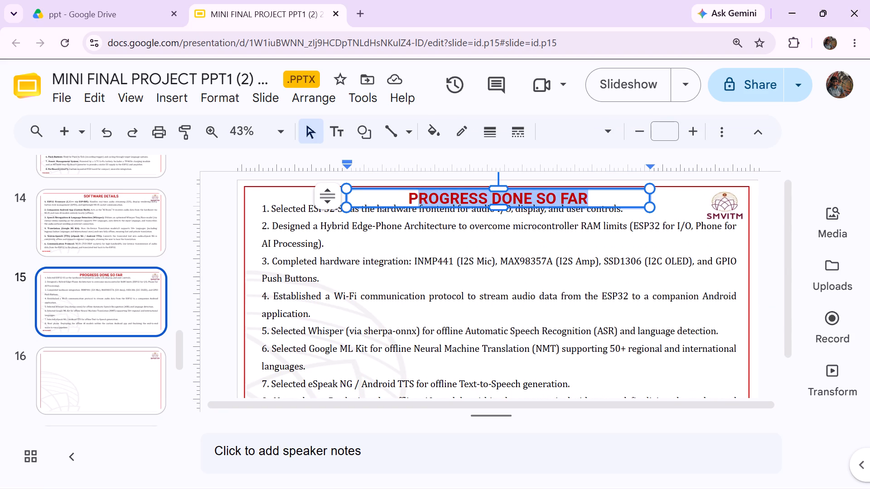
drag(418, 196, 409, 194)
key(ctrl+c)
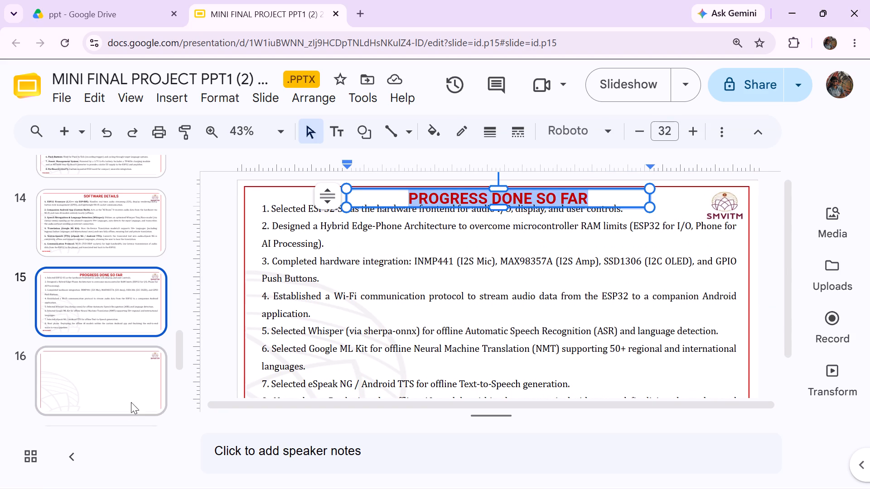
click(116, 389)
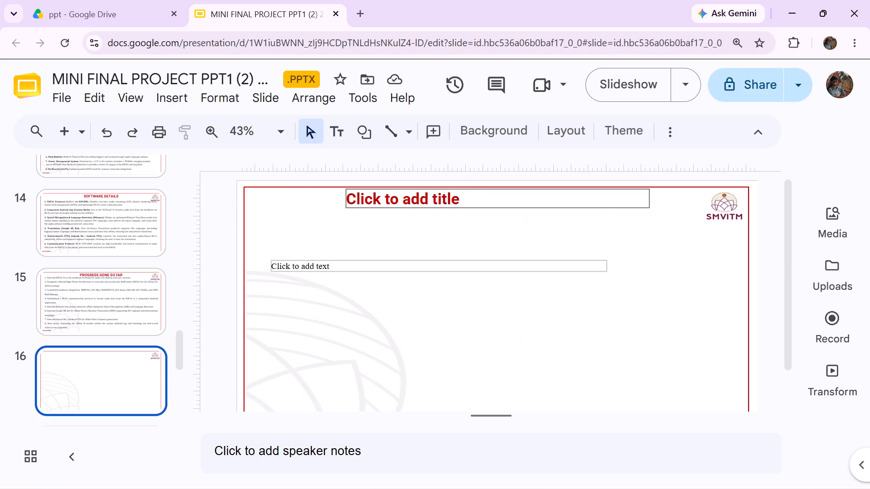
drag(476, 199, 367, 203)
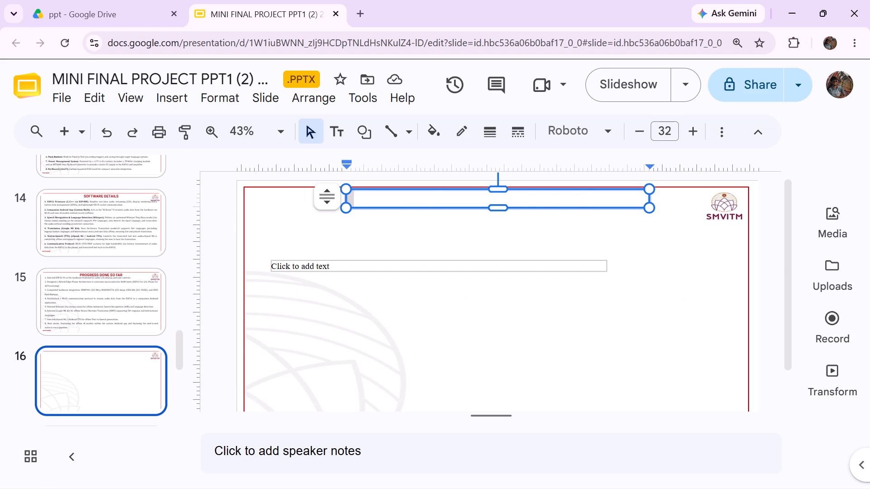
key(ctrl+v)
click(409, 278)
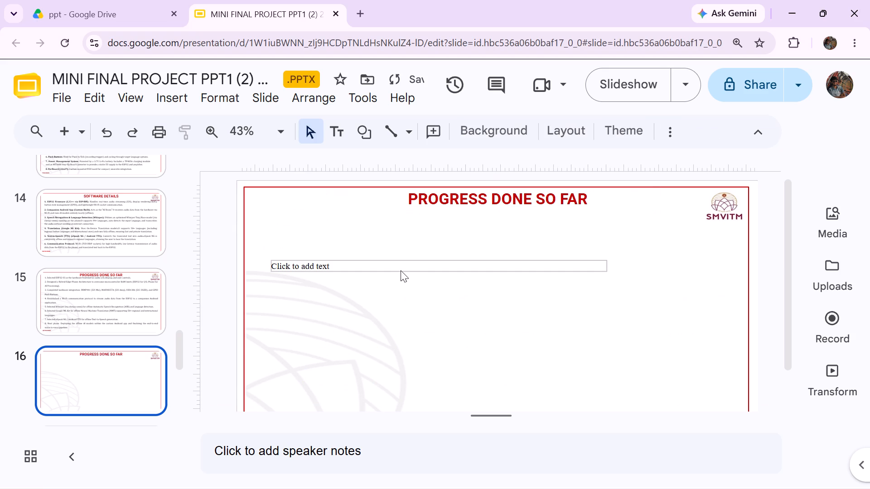
Remove the empty body text placeholder from slide 16.
click(399, 268)
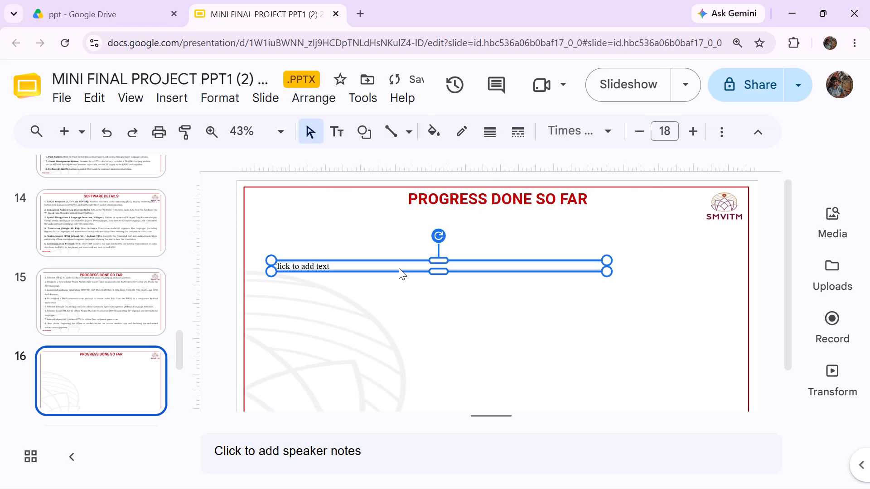
key(ctrl+x)
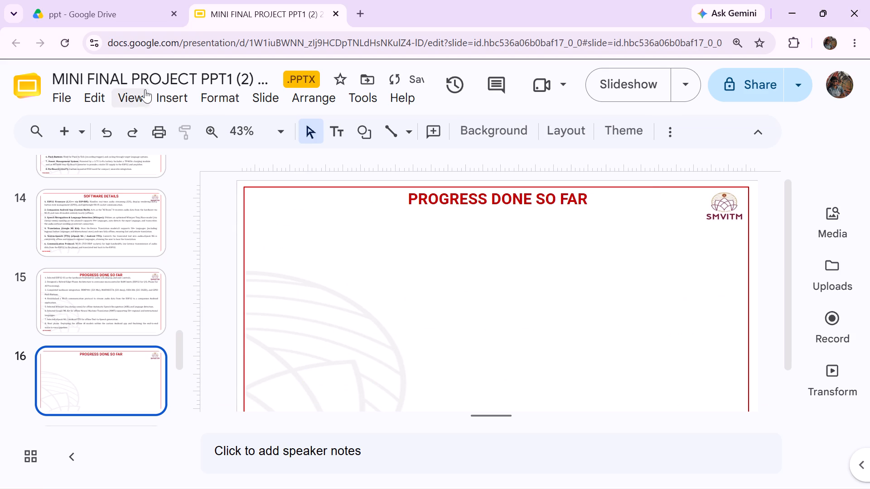
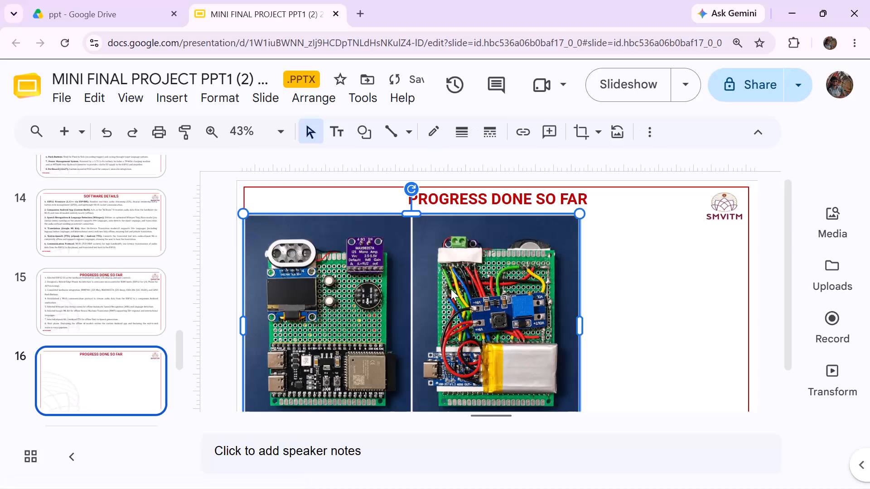
Move the circuit board photo on slide 16 to sit roughly centred beneath the PROGRESS DONE SO FAR heading.
drag(394, 274, 434, 282)
drag(434, 282, 466, 283)
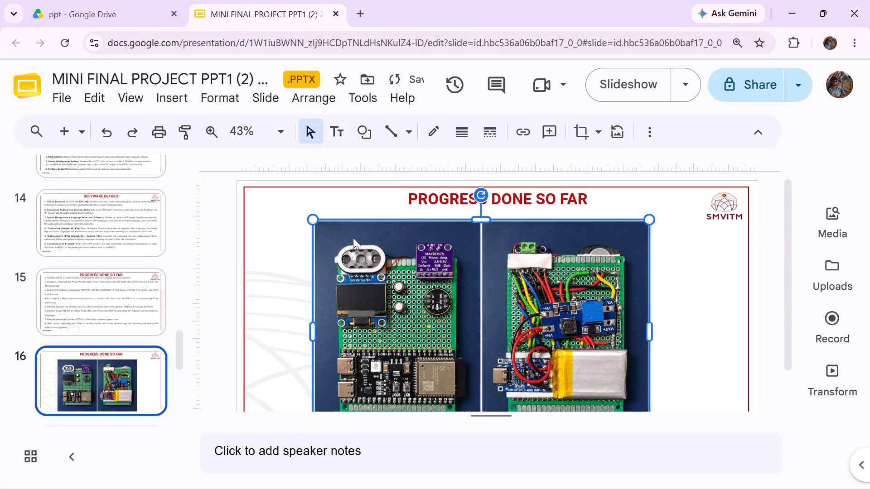
click(298, 249)
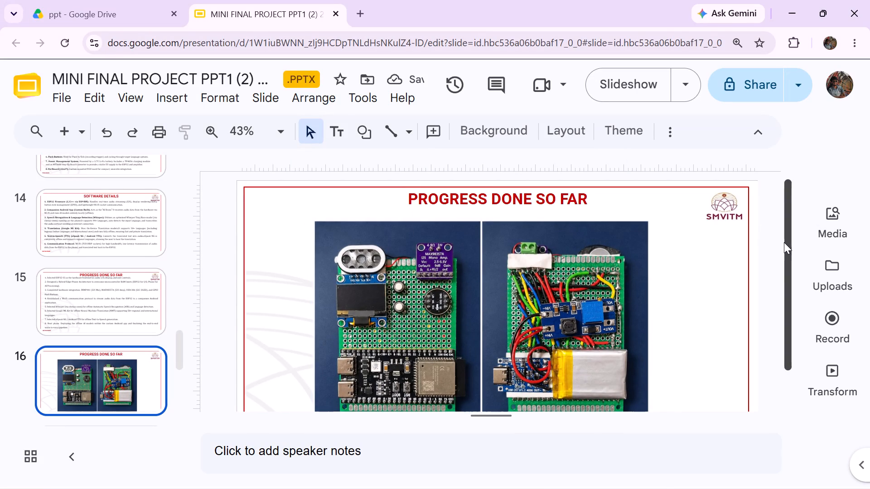
Shrink the circuit board photo proportionally from its lower-left corner so it fits inside the slide's red border with space below.
drag(784, 242, 797, 275)
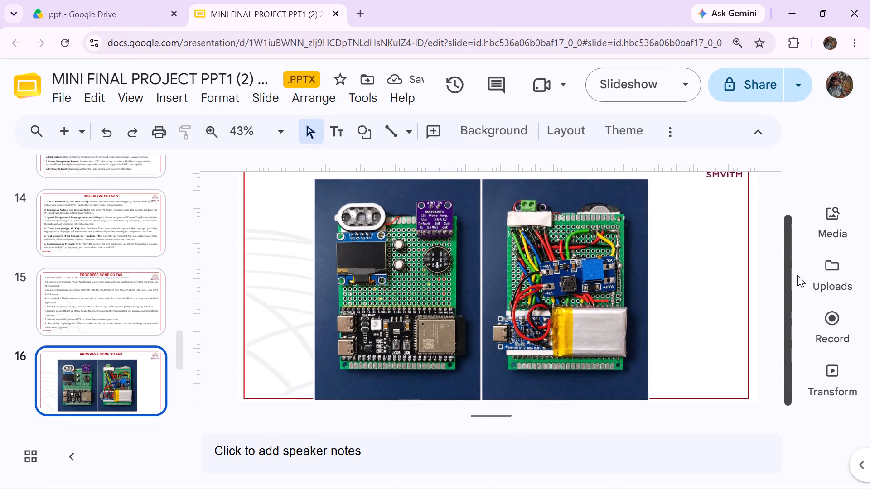
drag(797, 275, 797, 274)
click(450, 236)
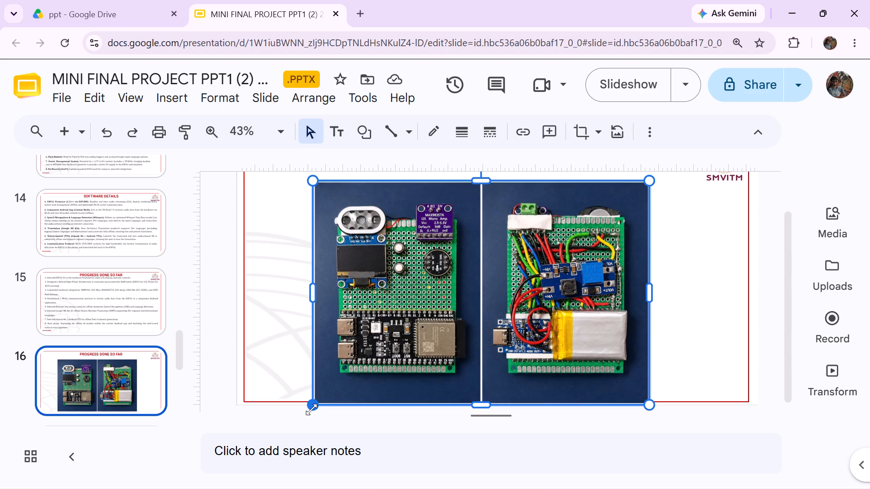
drag(311, 409, 329, 371)
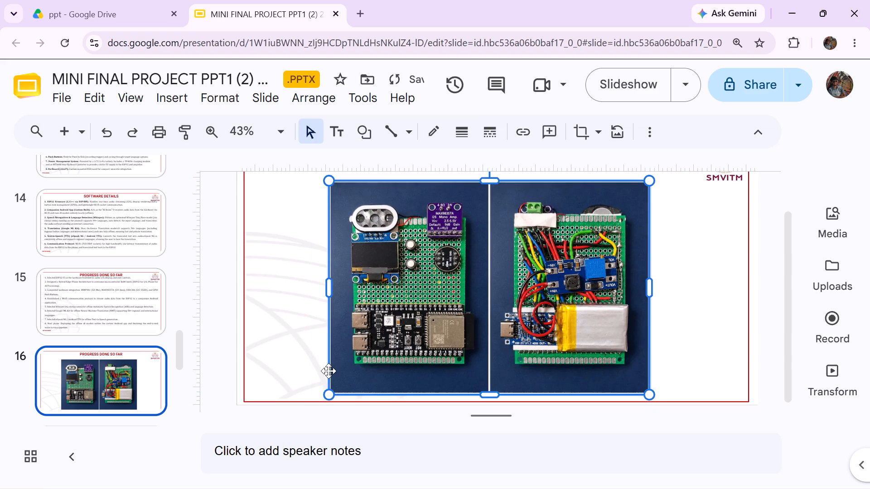
drag(329, 393, 340, 369)
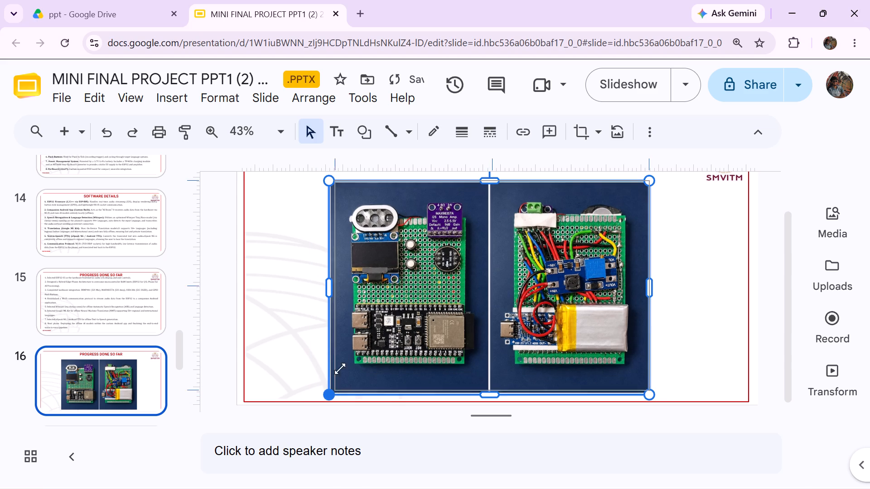
drag(340, 369, 358, 349)
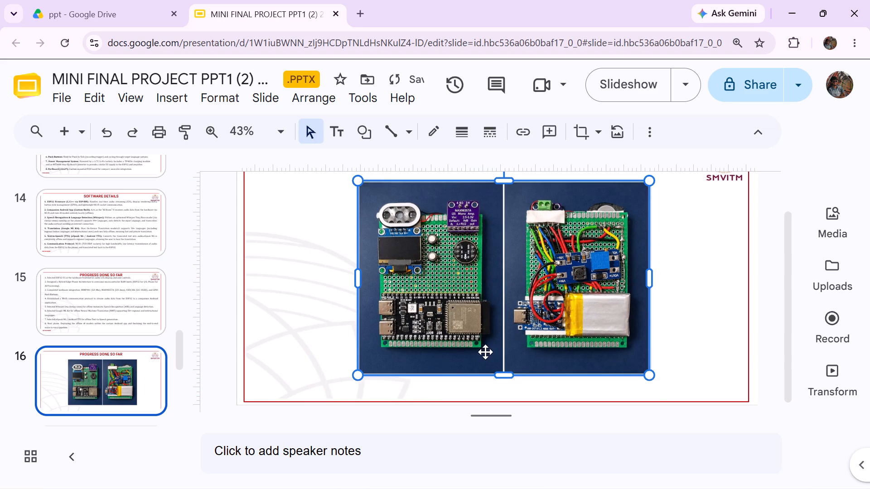
drag(793, 328, 795, 298)
click(695, 272)
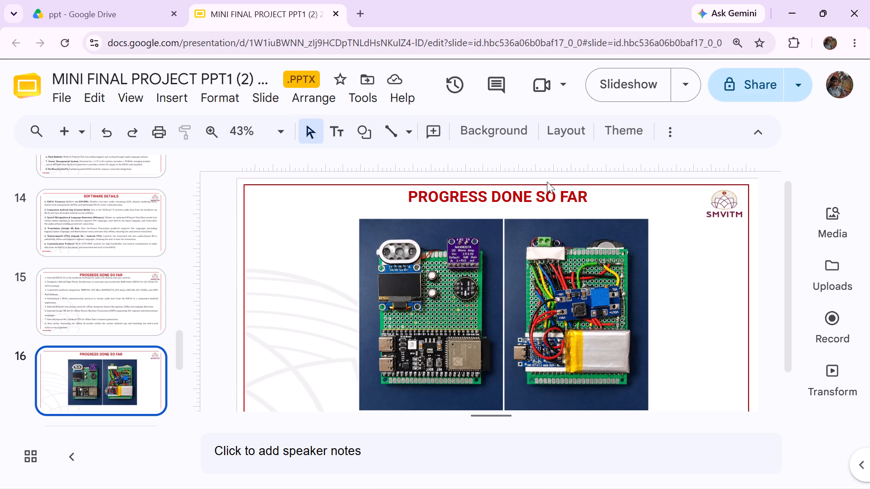
Present the deck full screen from slide 16 and go back through the slides to the opening title slide.
click(638, 96)
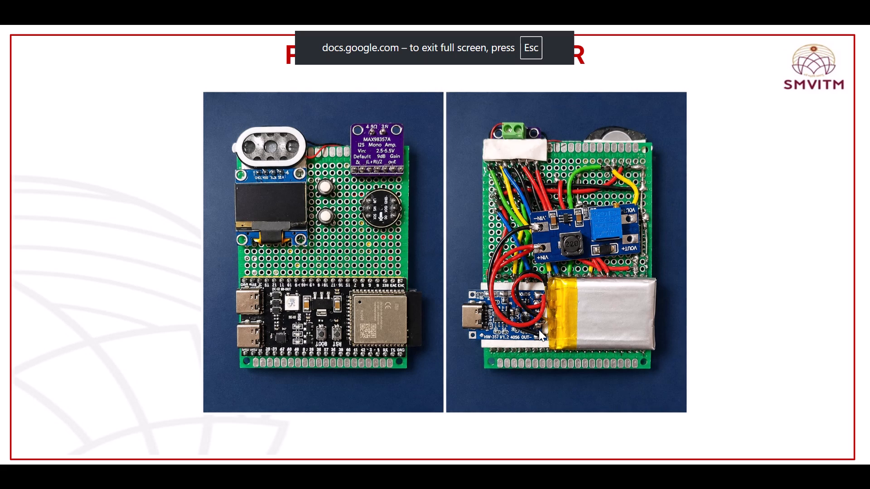
key(Left)
key(Left)
key(Left)
key(Left)
key(Left)
key(Left)
key(Left)
key(Left)
key(Left)
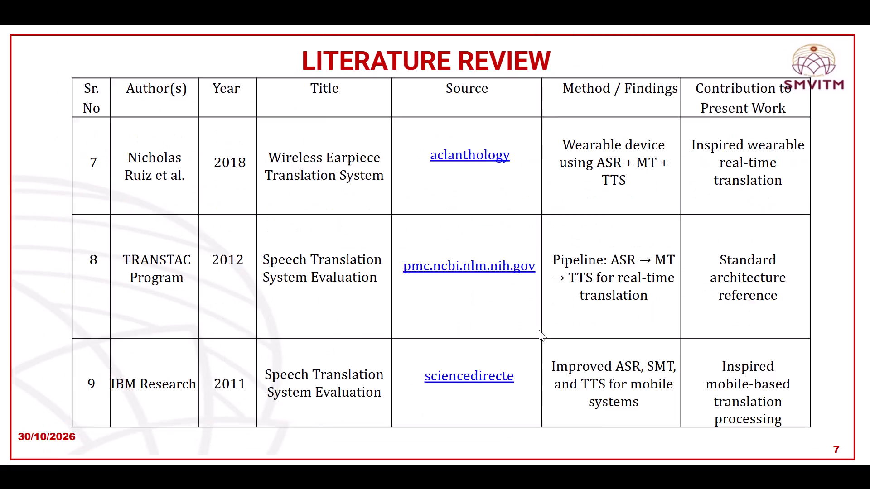
key(Left)
key(Left)
key(Left)
key(Left)
key(Left)
key(Left)
key(Left)
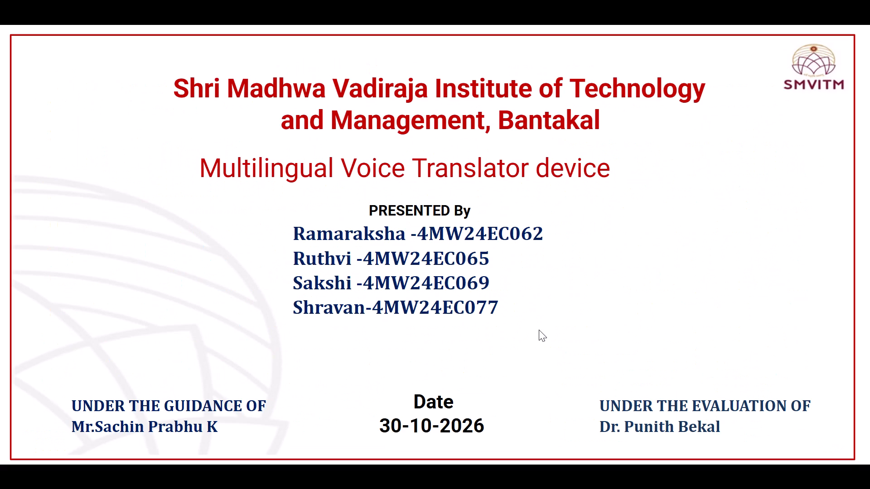
Review the presented slides from the title slide through the Abstract to the last Literature Review table on slide 8.
key(Right)
key(Right)
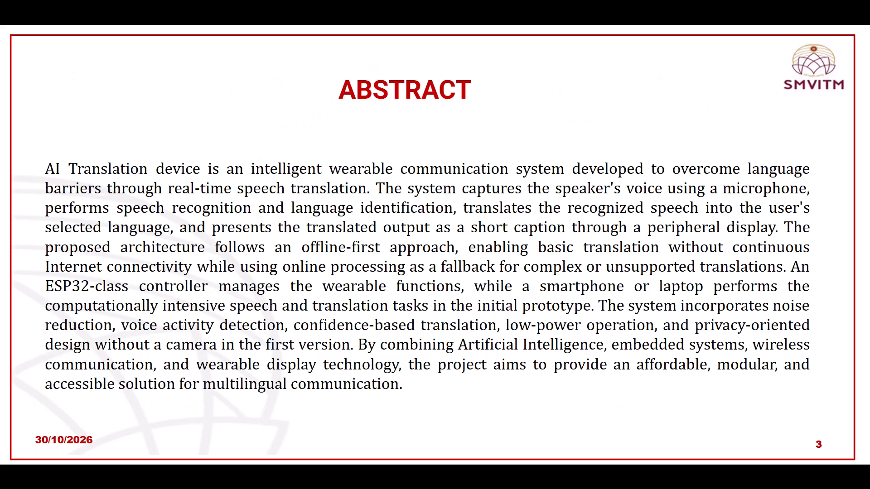
key(Right)
key(Right)
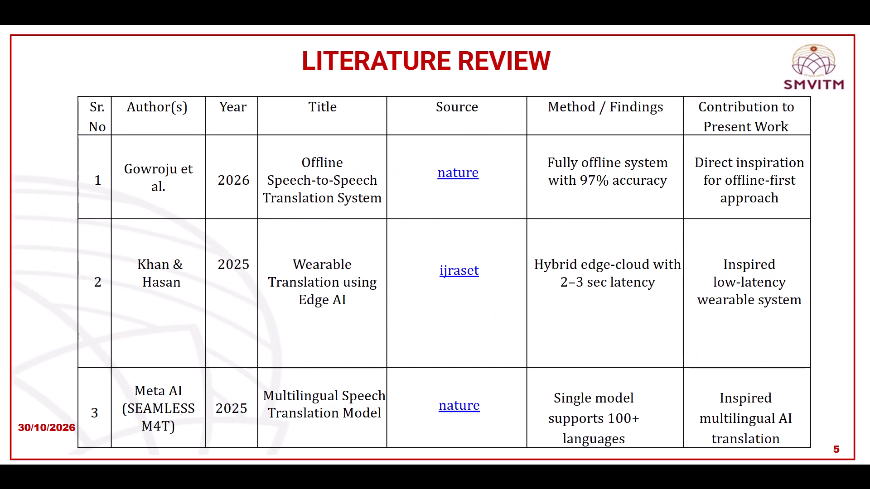
key(Right)
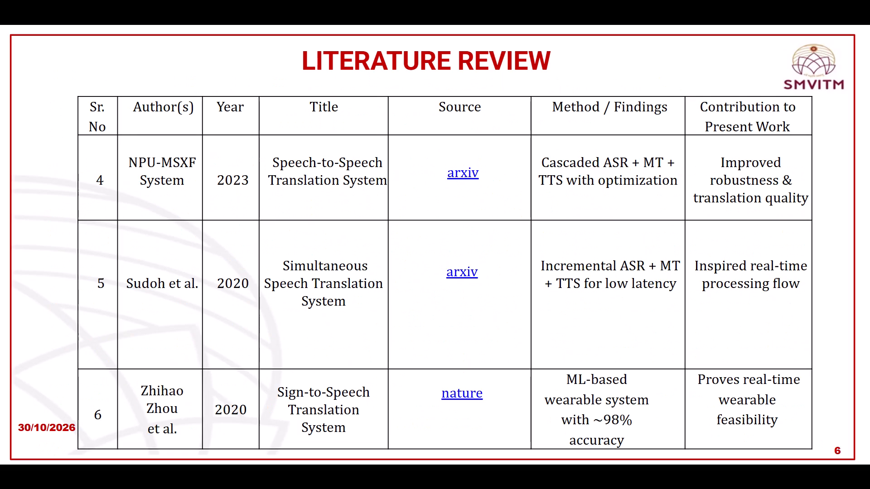
key(Right)
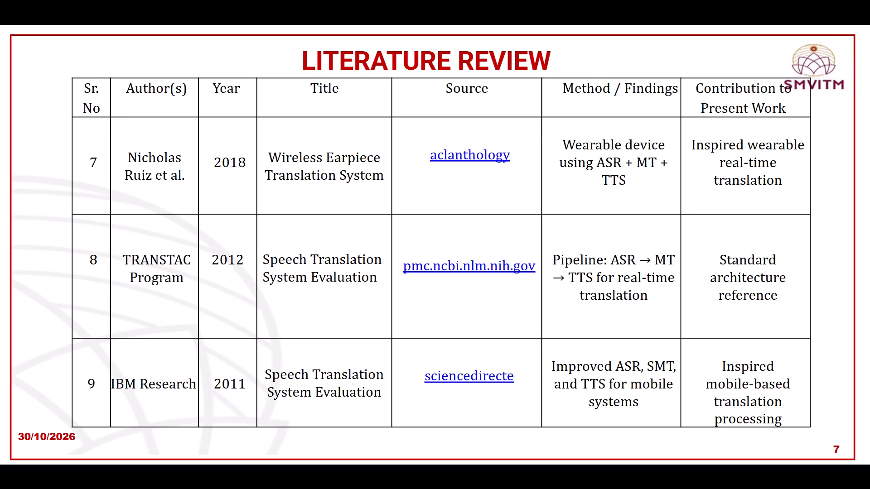
key(Right)
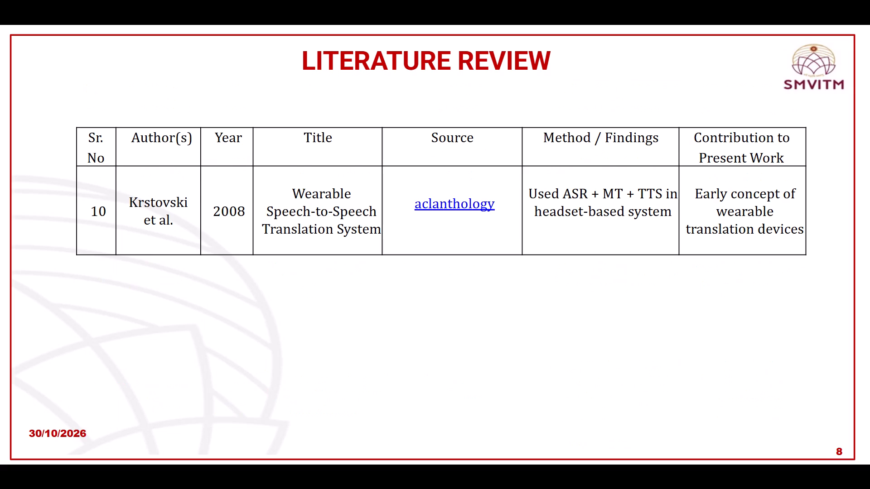
Review the presented slides from Problem Statement through Objectives, Block Diagram and Hardware Details to the circuit board photo on slide 16.
key(Right)
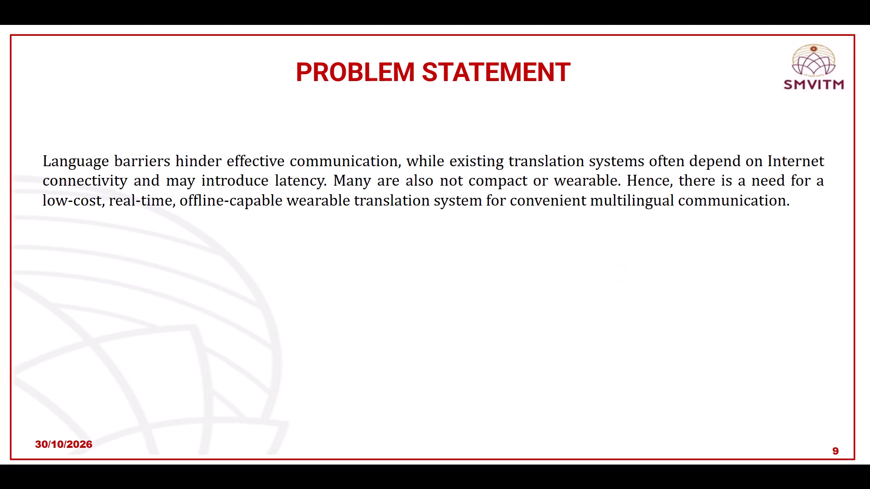
key(Right)
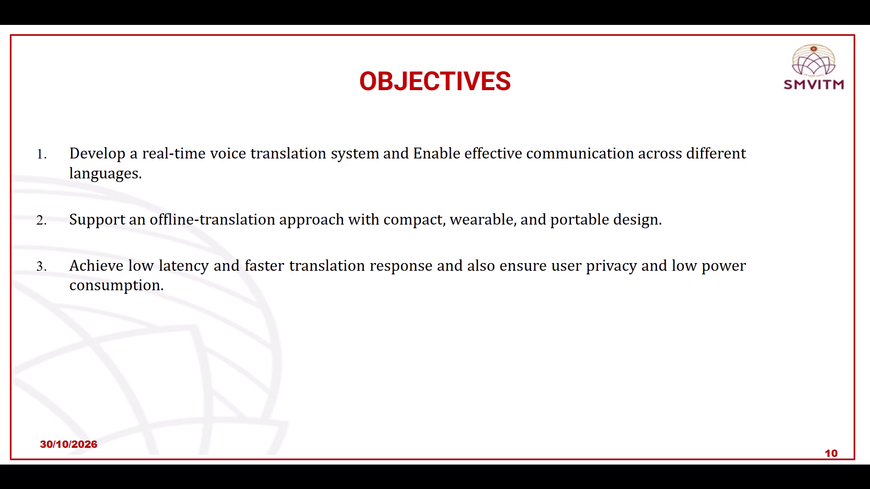
key(Right)
key(Right)
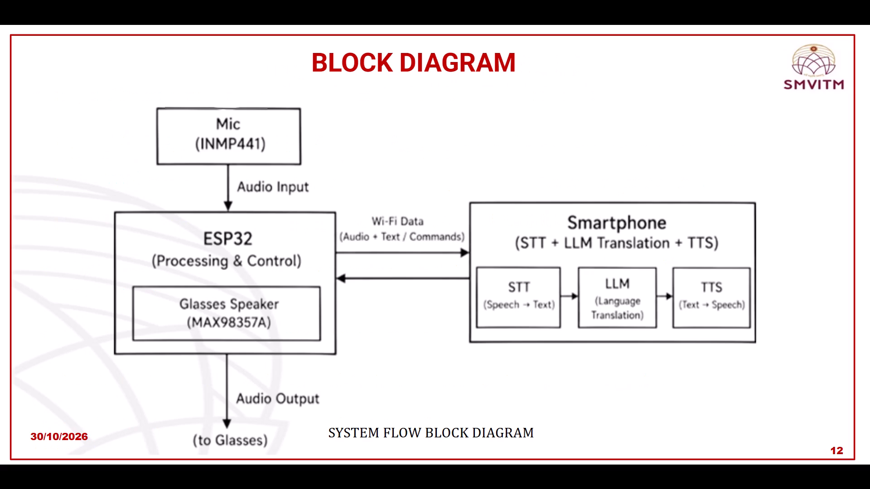
key(Right)
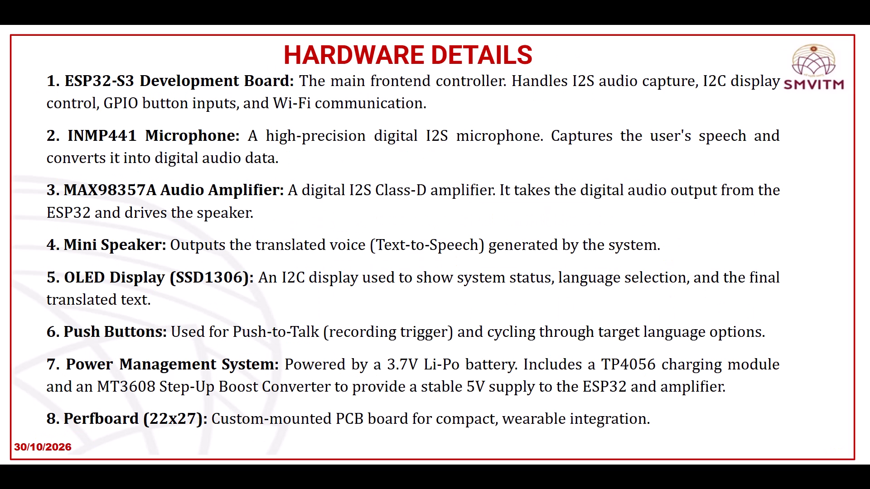
key(Right)
key(Right)
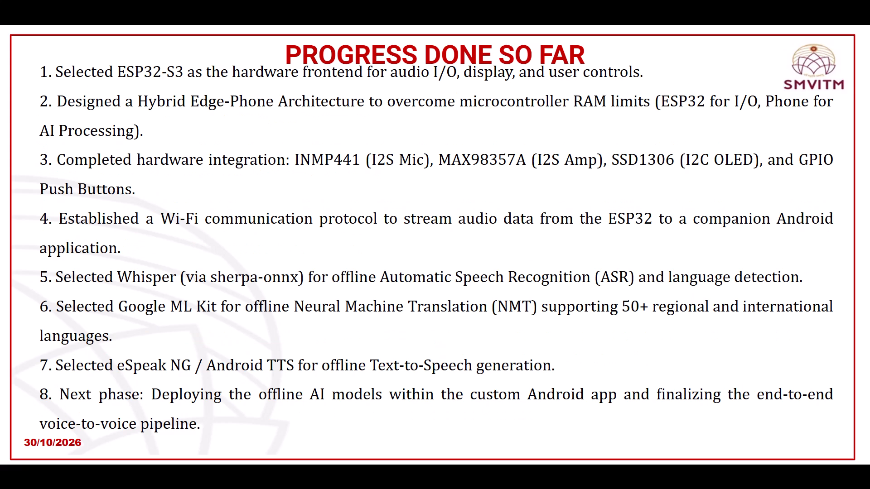
key(Right)
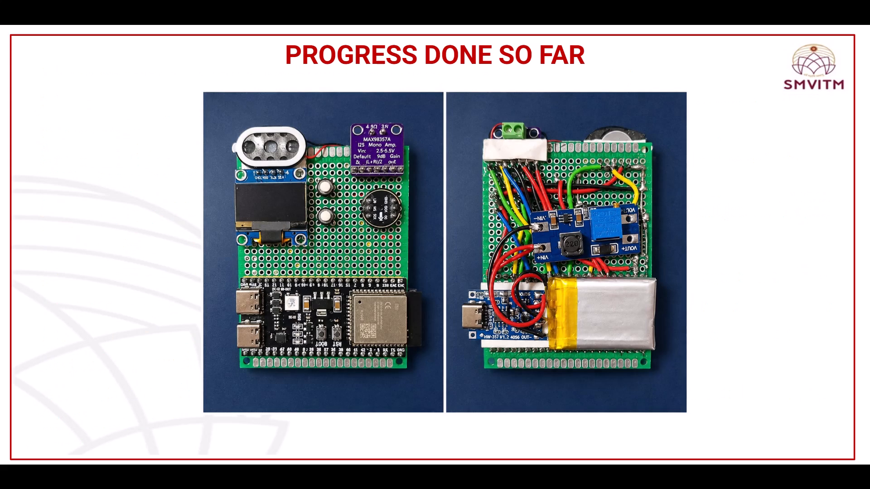
Review the remaining slides through References to the closing THANK YOU slide, and exit the slideshow.
key(Right)
key(Right)
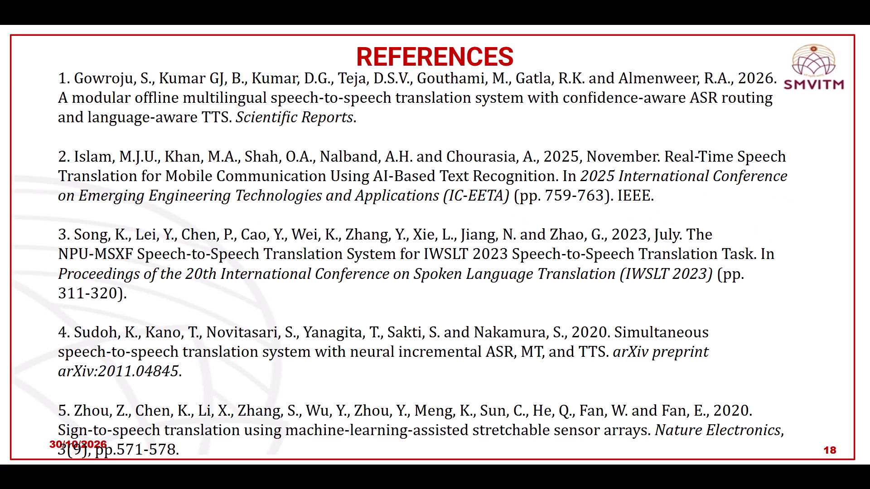
key(Right)
key(Right)
key(Right)
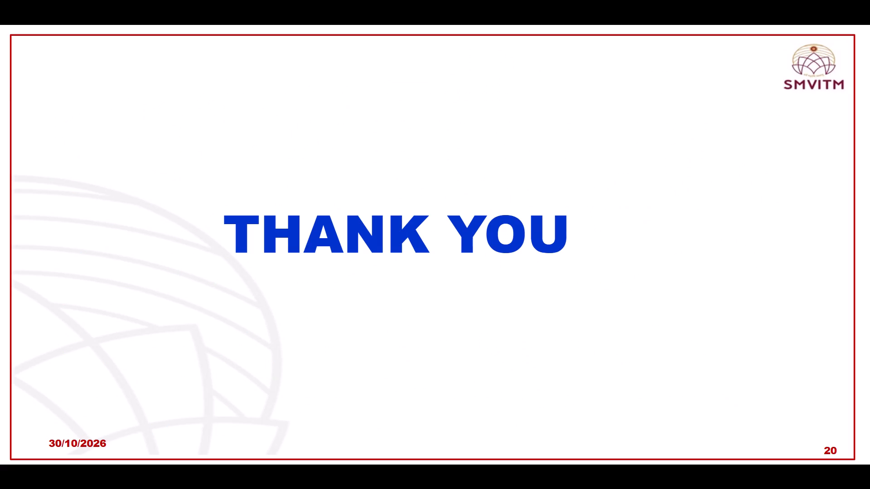
key(Escape)
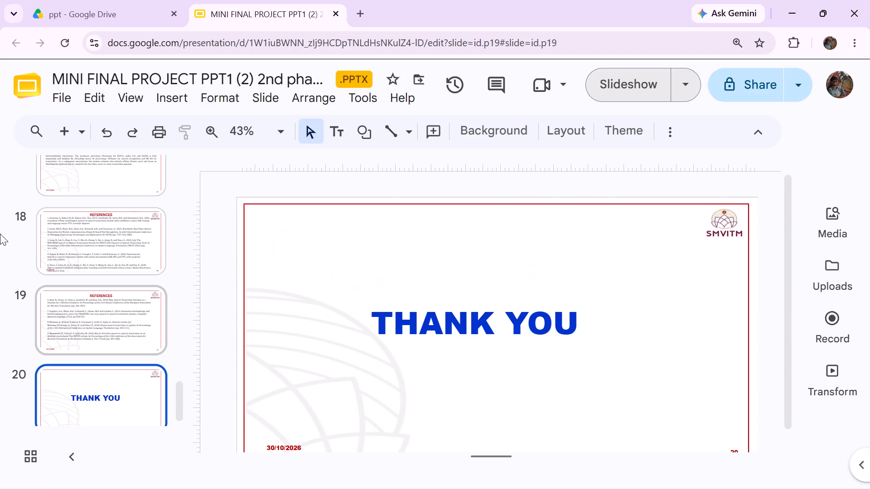
Download the presentation as a Microsoft PowerPoint (.pptx) file.
click(58, 96)
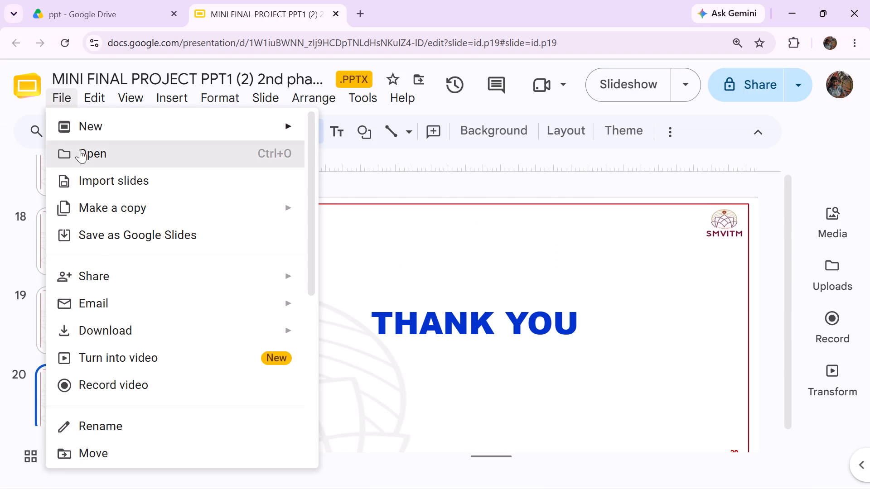
click(122, 323)
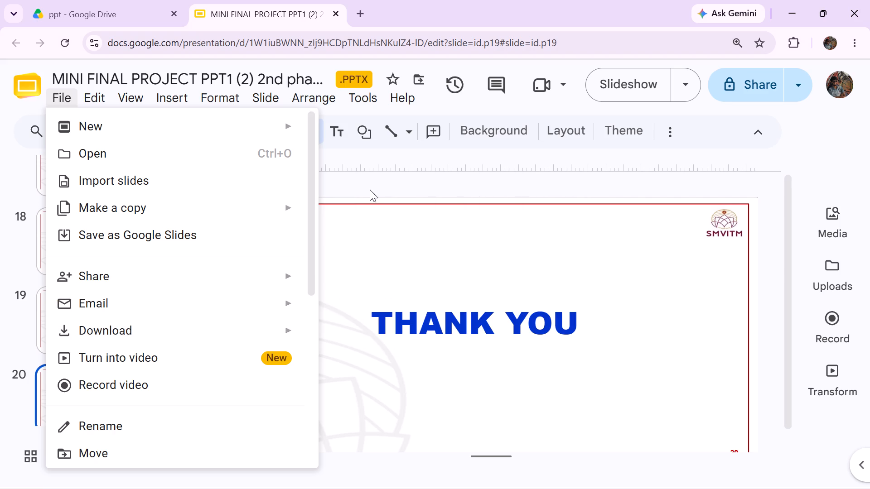
click(165, 324)
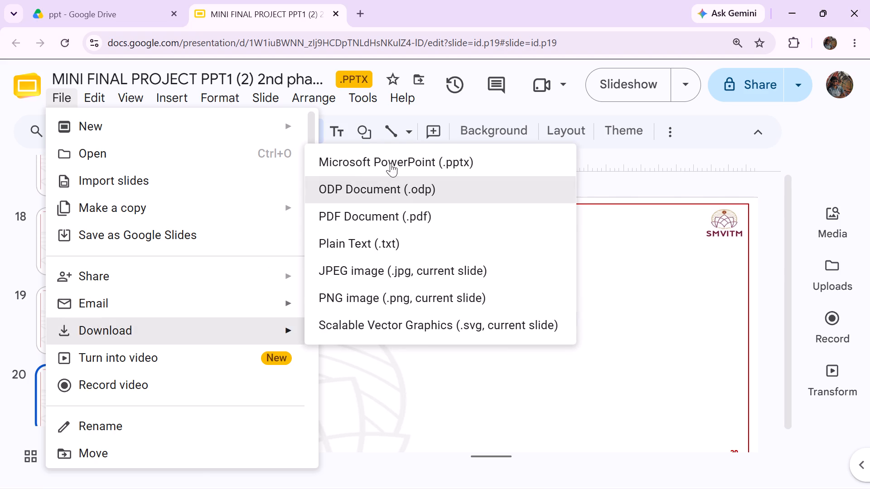
click(399, 152)
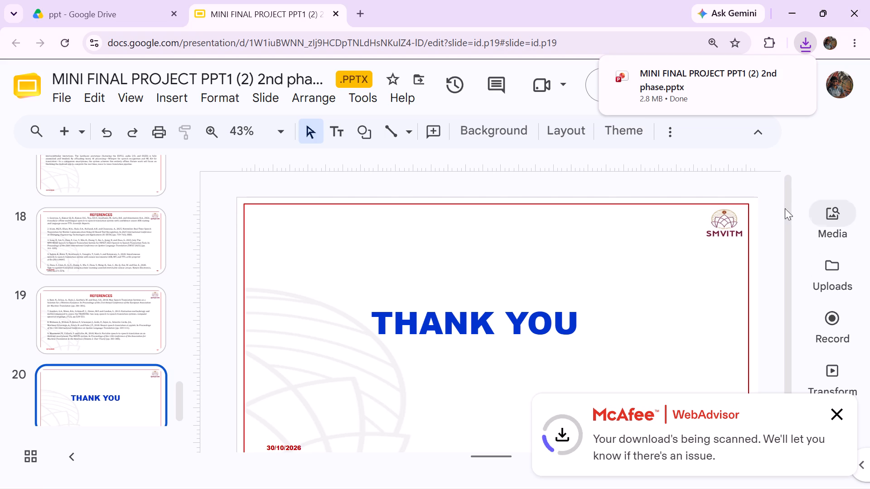
Close the browser window.
click(866, 0)
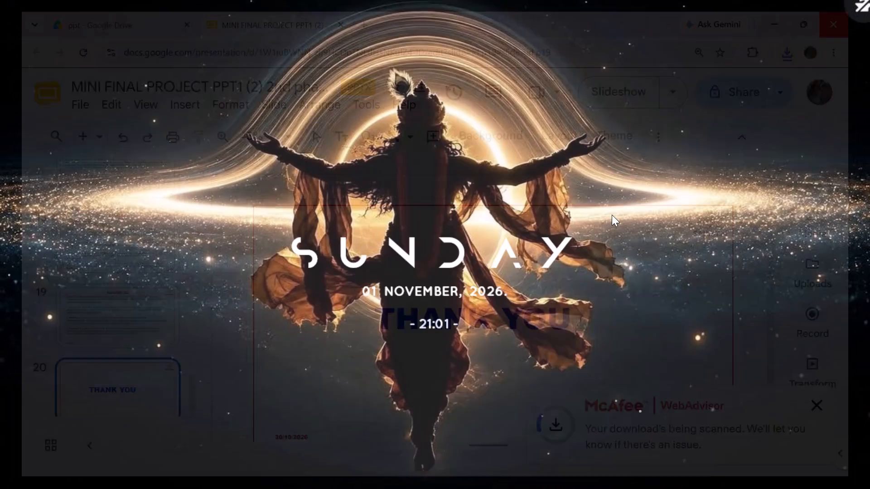